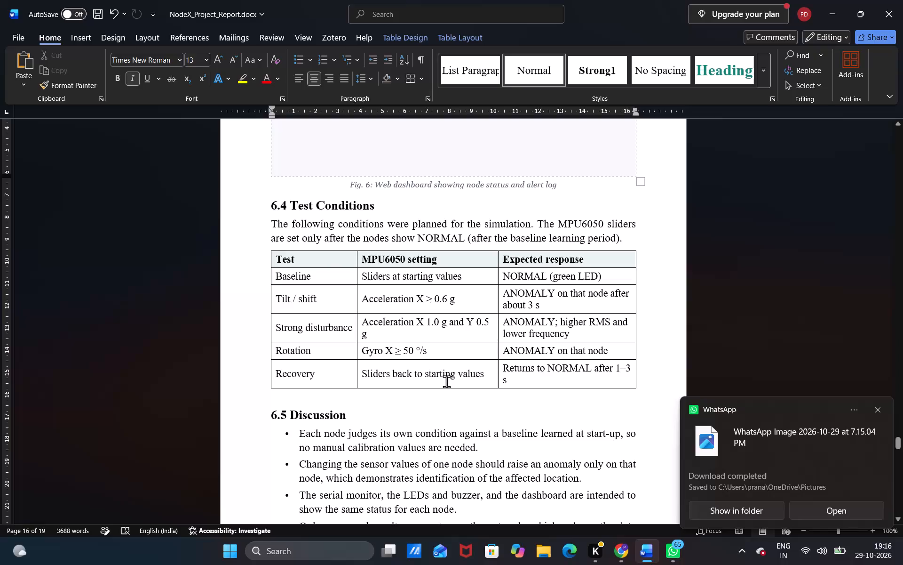
# Insert the picture "WhatsApp Image 2026-10-29 at 7.15.04 PM" from this device into the Fig. 6 placeholder under 6.3 Web Dashboard.
pyautogui.scroll(1, 506, 312)
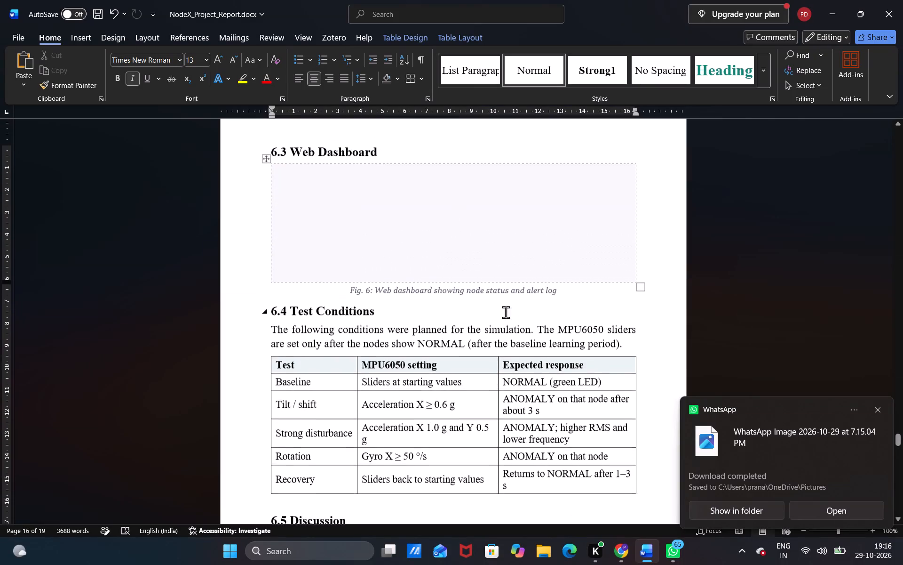
pyautogui.scroll(1, 506, 312)
pyautogui.click(85, 32)
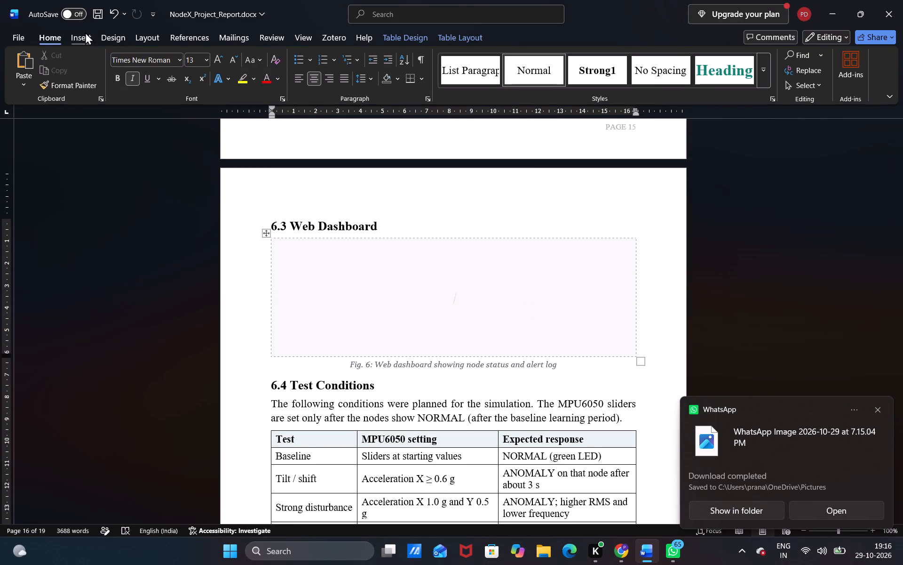
pyautogui.click(128, 80)
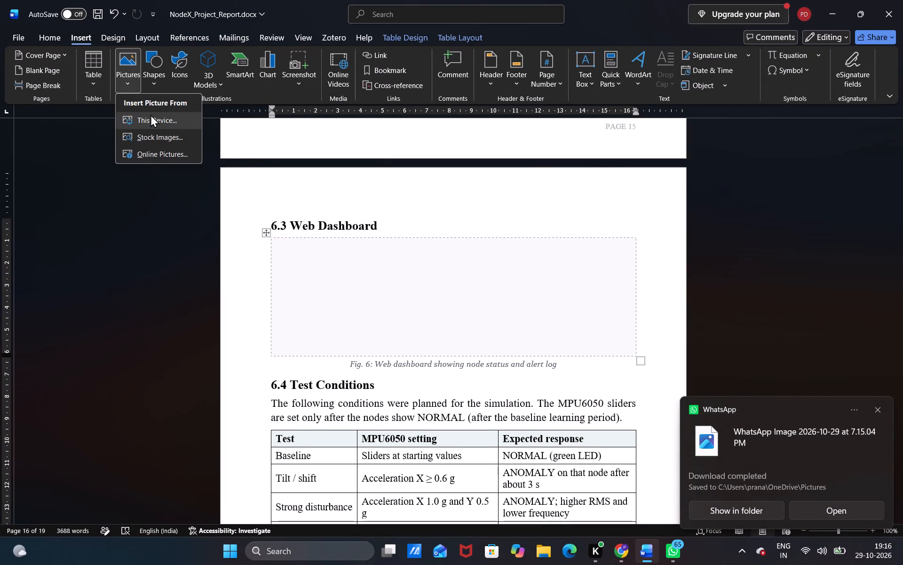
pyautogui.click(150, 114)
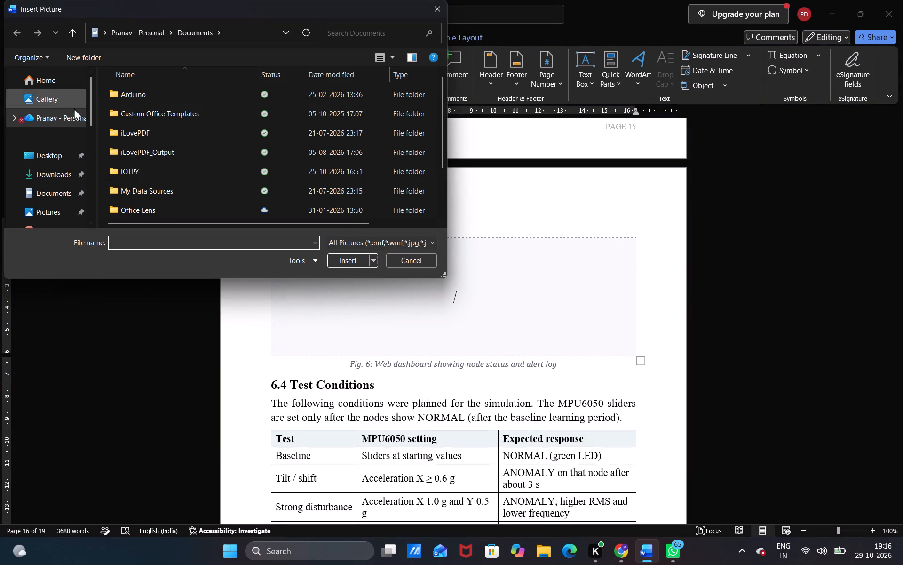
pyautogui.click(63, 93)
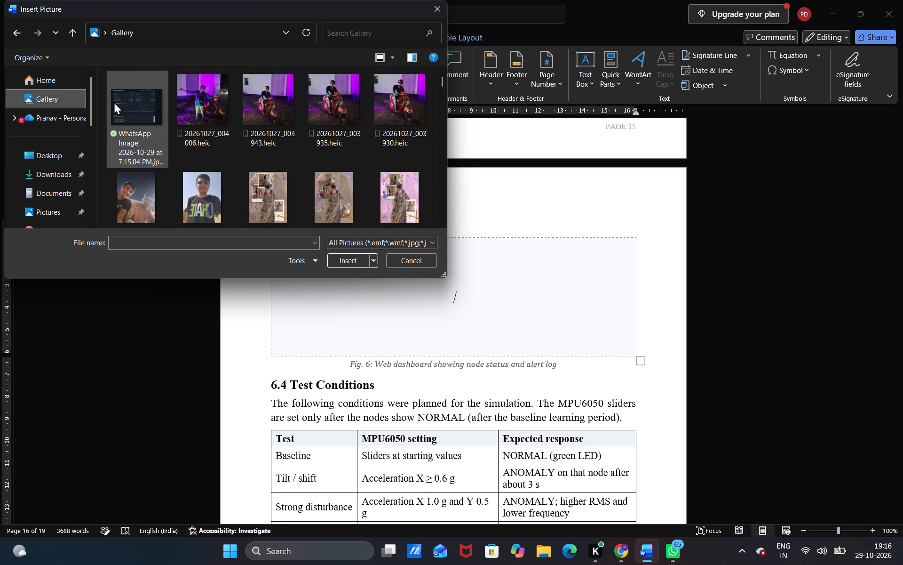
pyautogui.click(113, 102)
pyautogui.click(344, 260)
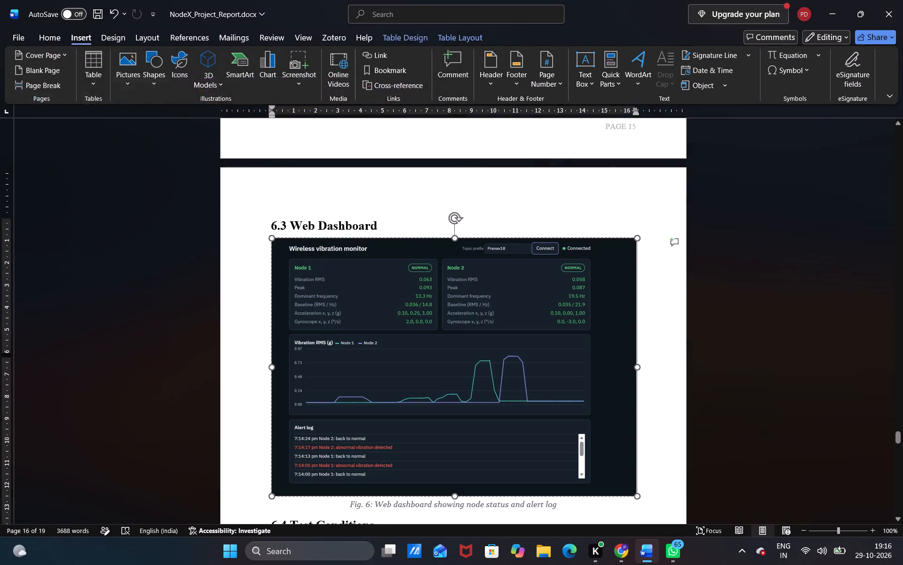
pyautogui.click(749, 339)
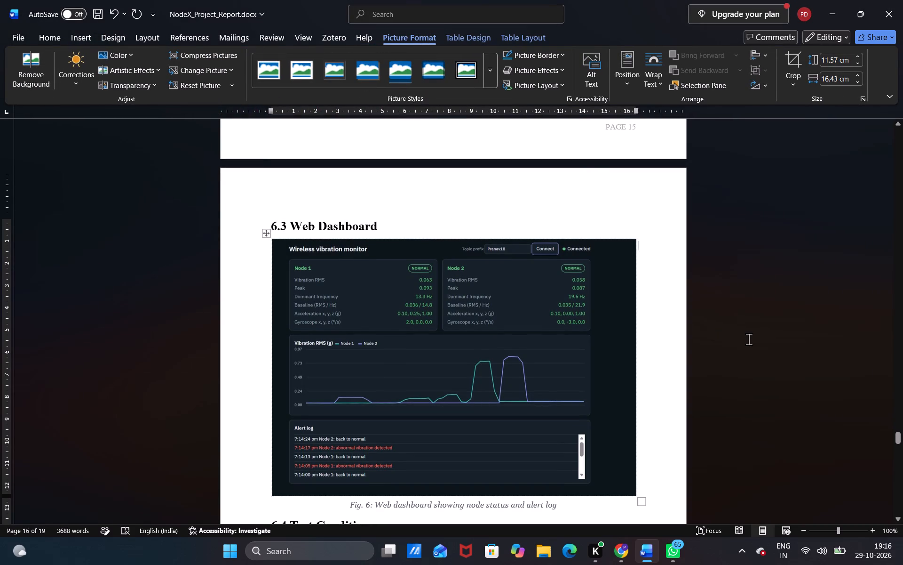
# Review the Chapter 6 figures and surrounding pages through to the References for layout and content.
pyautogui.scroll(4, 749, 339)
pyautogui.scroll(-3, 749, 339)
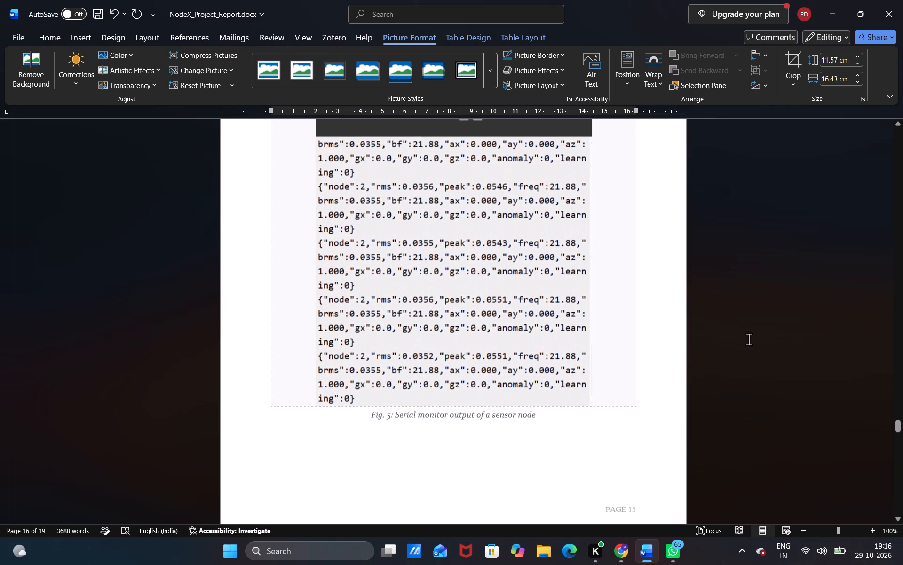
pyautogui.scroll(-2, 749, 339)
pyautogui.scroll(1, 749, 339)
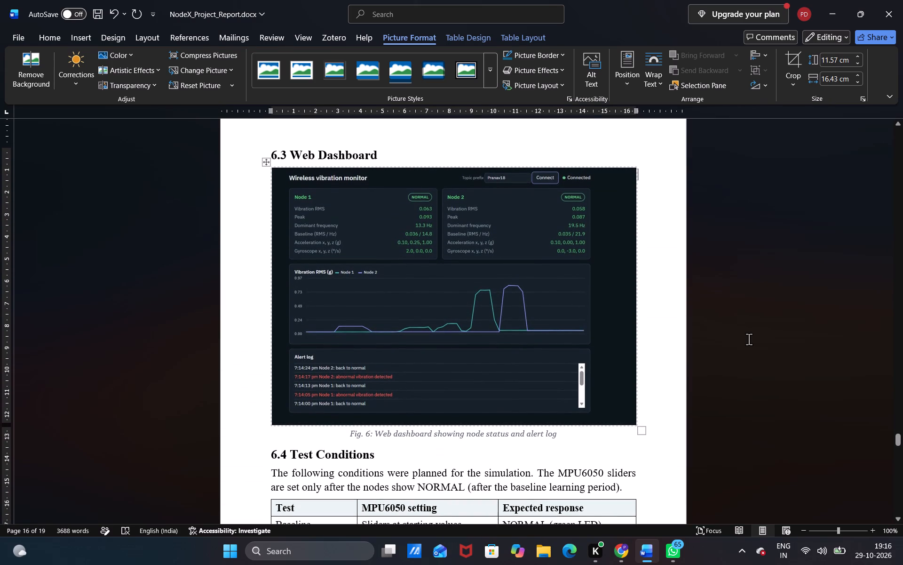
pyautogui.scroll(1, 749, 339)
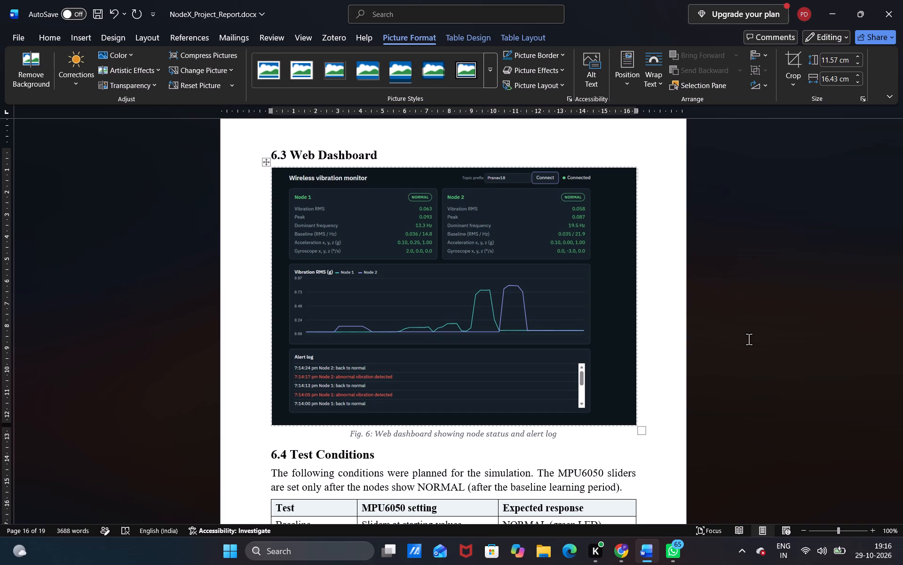
pyautogui.scroll(1, 749, 339)
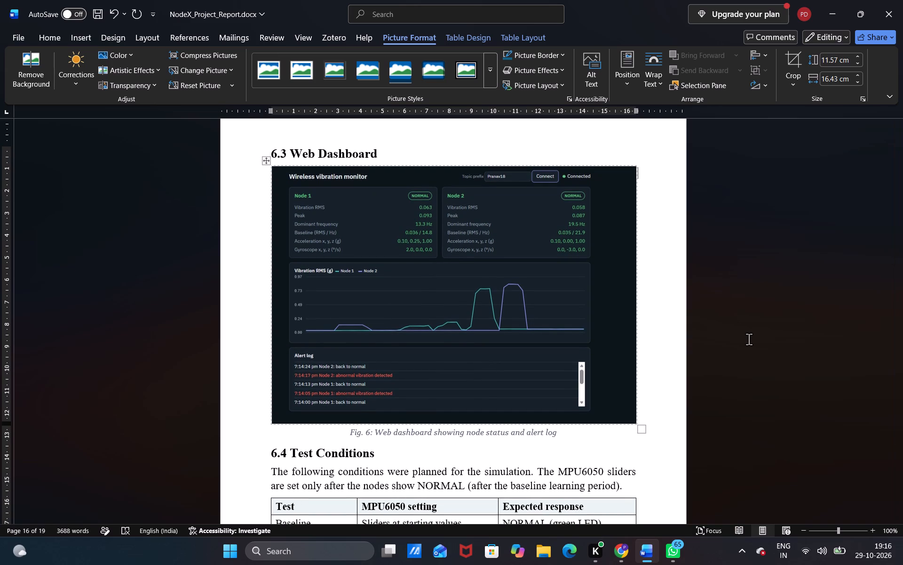
pyautogui.scroll(1, 749, 339)
pyautogui.scroll(-5, 749, 339)
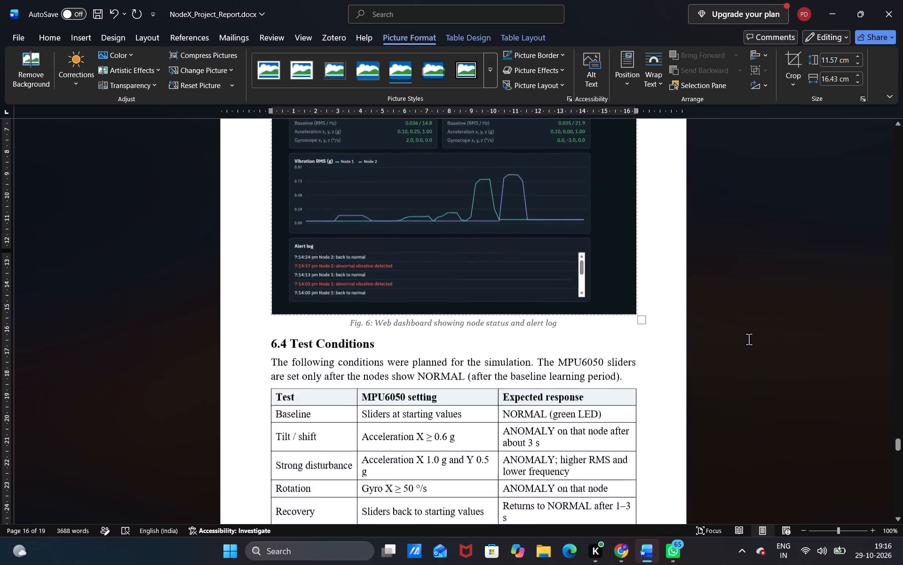
pyautogui.scroll(-8, 749, 339)
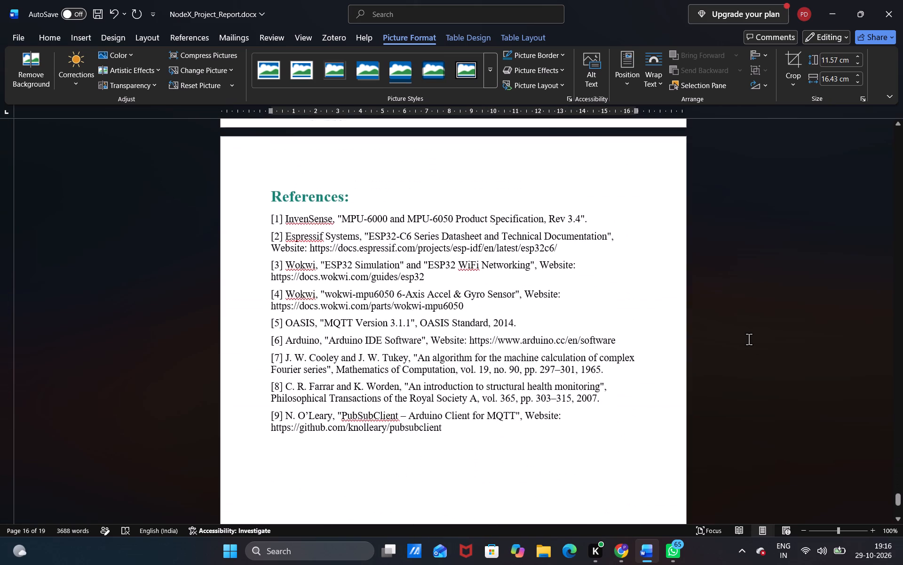
pyautogui.scroll(-4, 749, 339)
pyautogui.scroll(15, 749, 339)
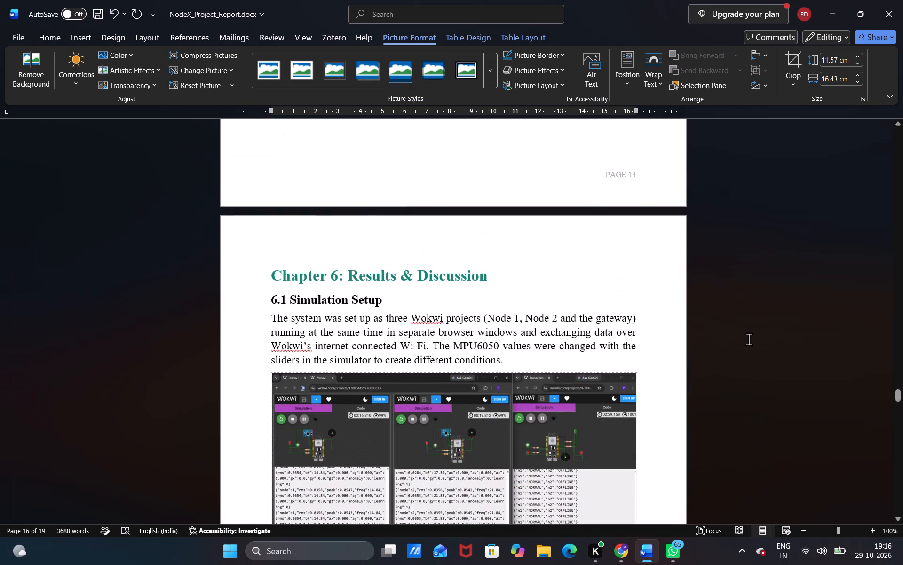
pyautogui.scroll(-2, 749, 339)
pyautogui.scroll(1, 749, 339)
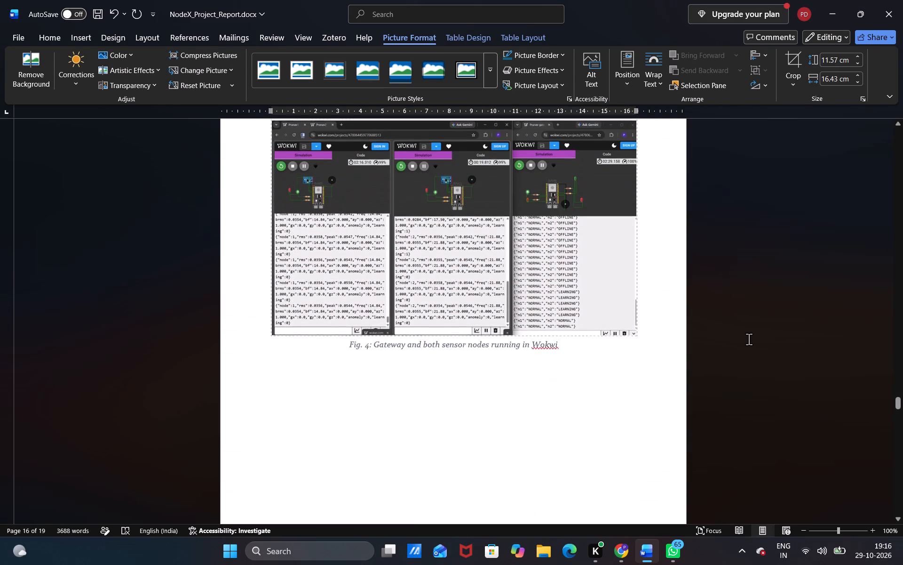
pyautogui.scroll(1, 749, 339)
pyautogui.scroll(-5, 749, 339)
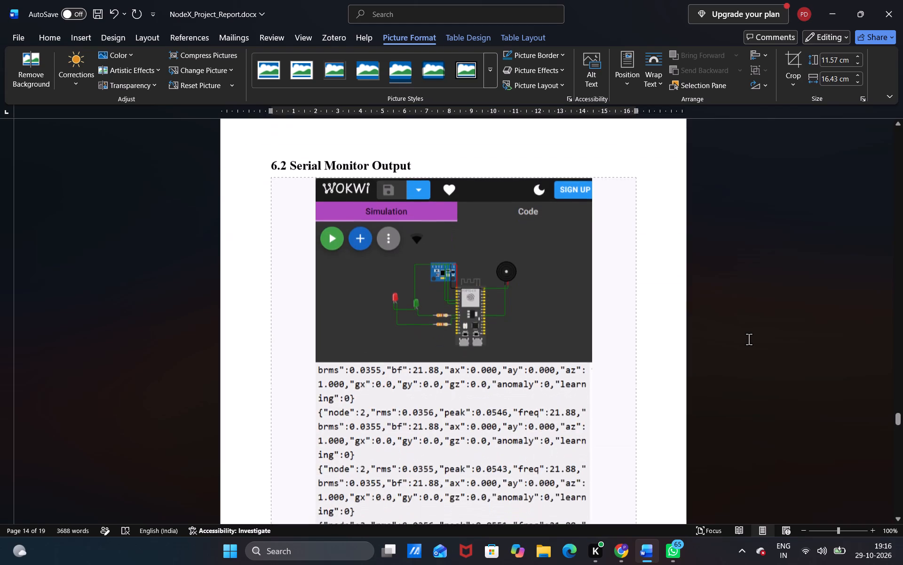
pyautogui.scroll(-11, 749, 339)
pyautogui.scroll(15, 749, 339)
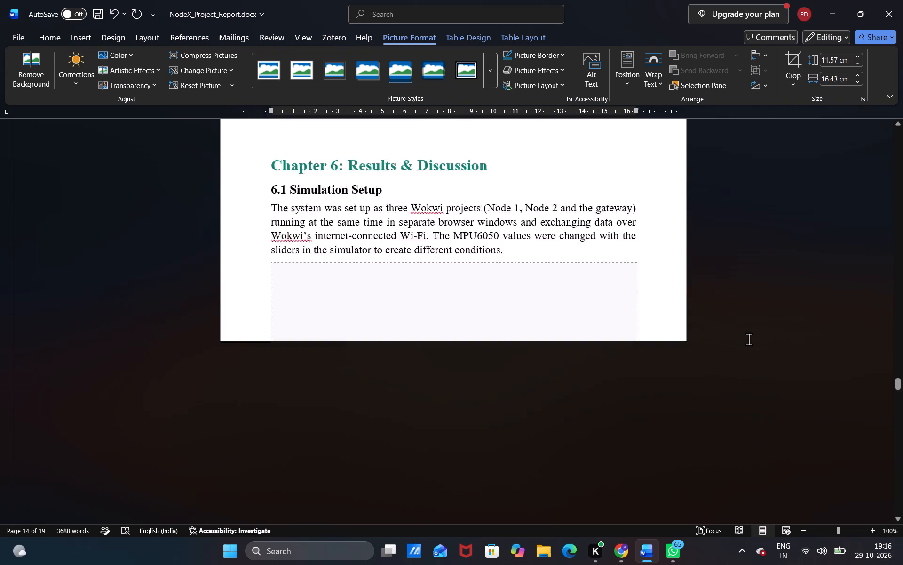
pyautogui.scroll(2, 749, 339)
pyautogui.scroll(-6, 749, 339)
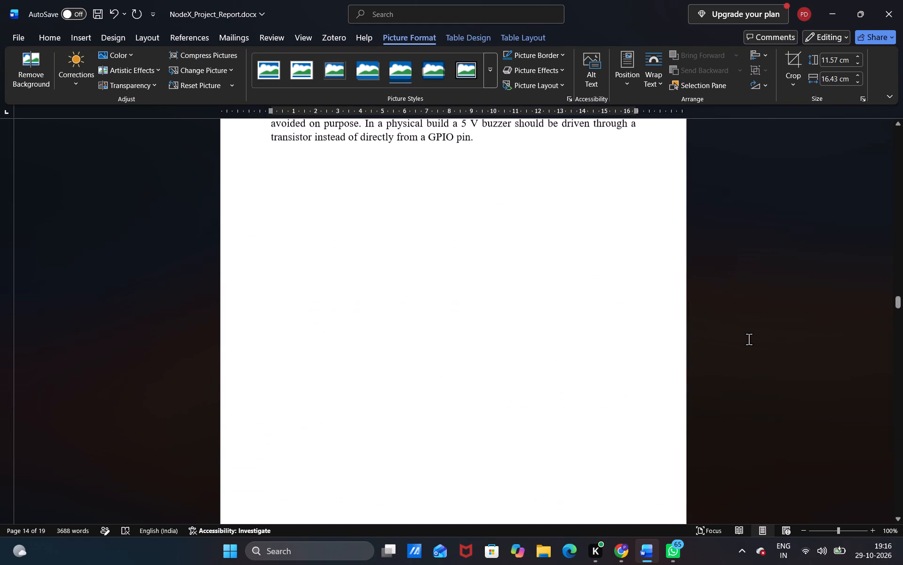
# Replace the semicolon after "both nodes" with a comma in the Chapter 5 sensor node firmware heading.
pyautogui.scroll(-1, 749, 339)
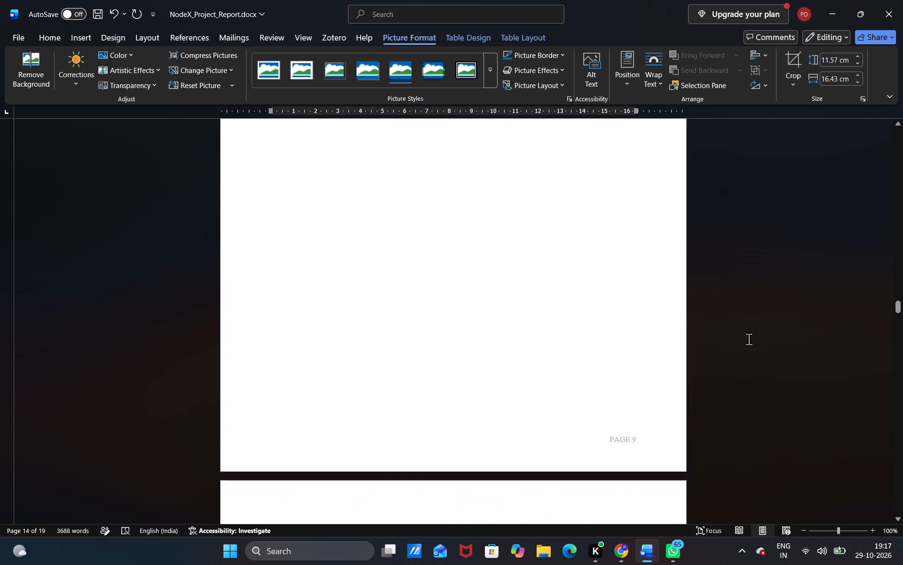
pyautogui.scroll(-3, 749, 339)
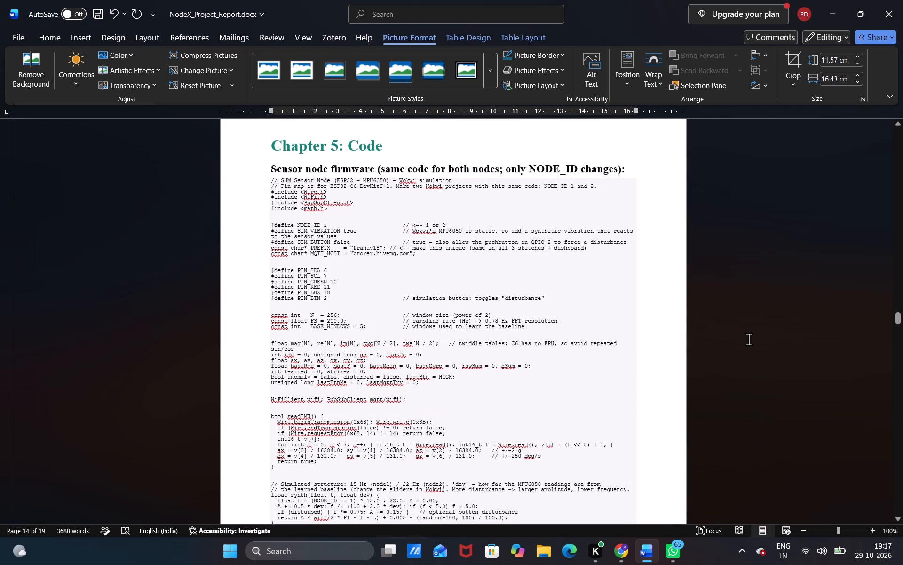
pyautogui.scroll(-1, 749, 339)
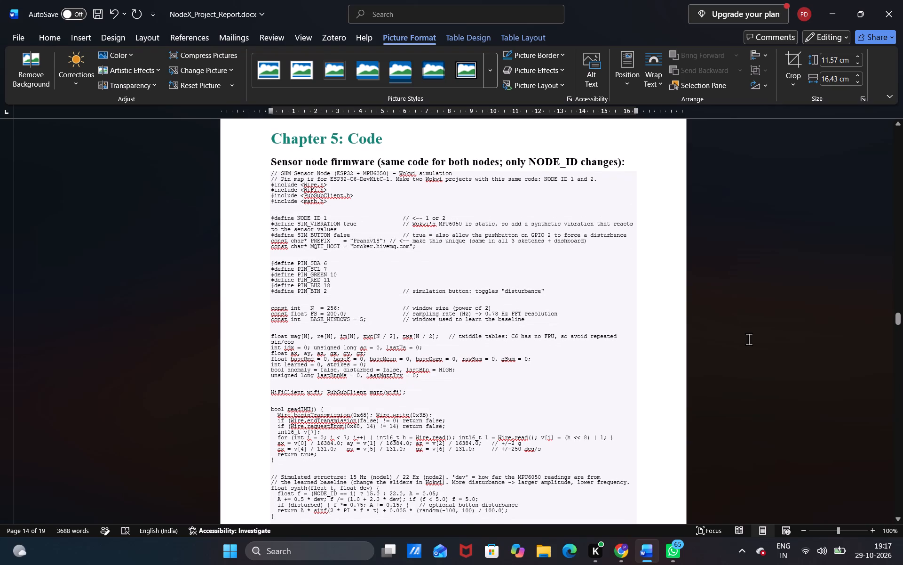
pyautogui.click(503, 161)
pyautogui.press('BackSpace')
pyautogui.press(',')
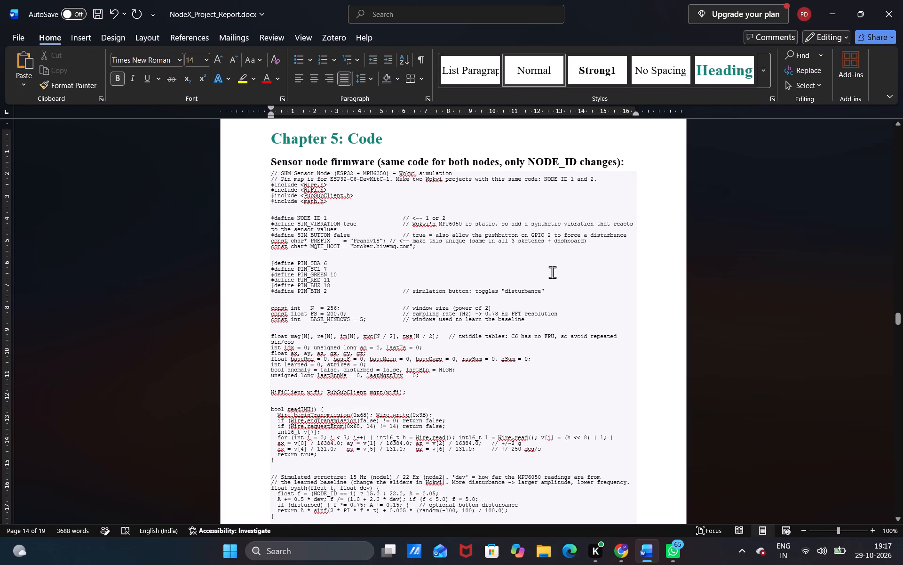
pyautogui.click(731, 318)
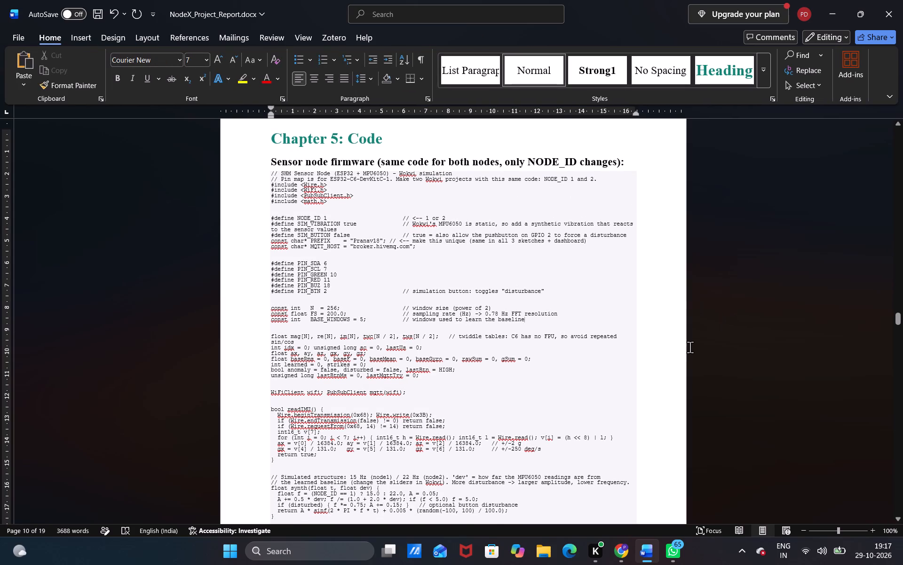
# Review the Chapter 5 firmware listings and the Chapter 4 hardware components and connection tables.
pyautogui.scroll(-3, 690, 347)
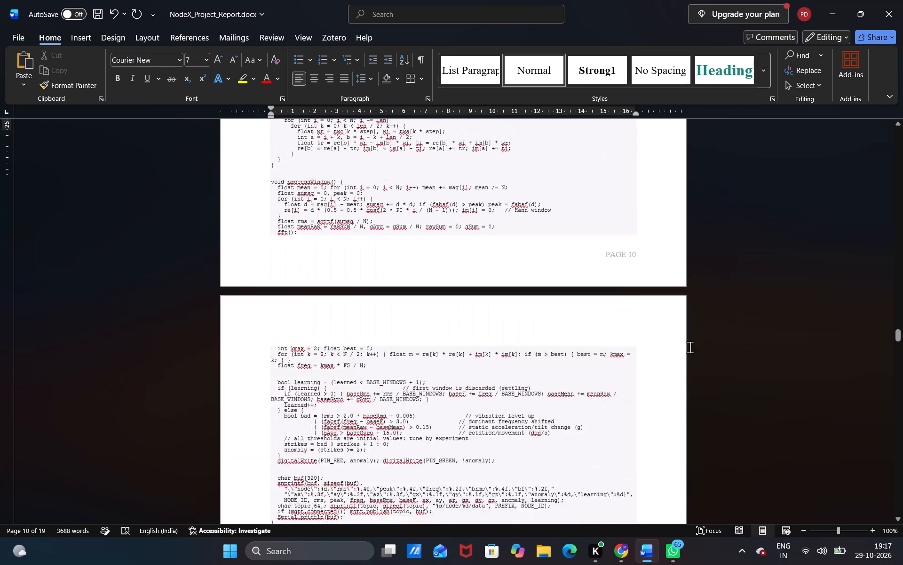
pyautogui.scroll(-4, 690, 347)
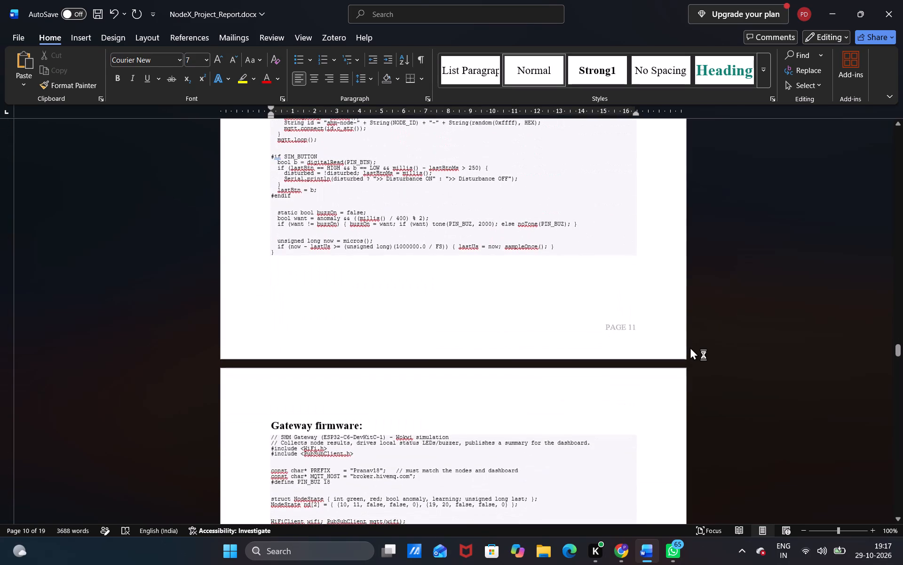
pyautogui.scroll(-1, 690, 347)
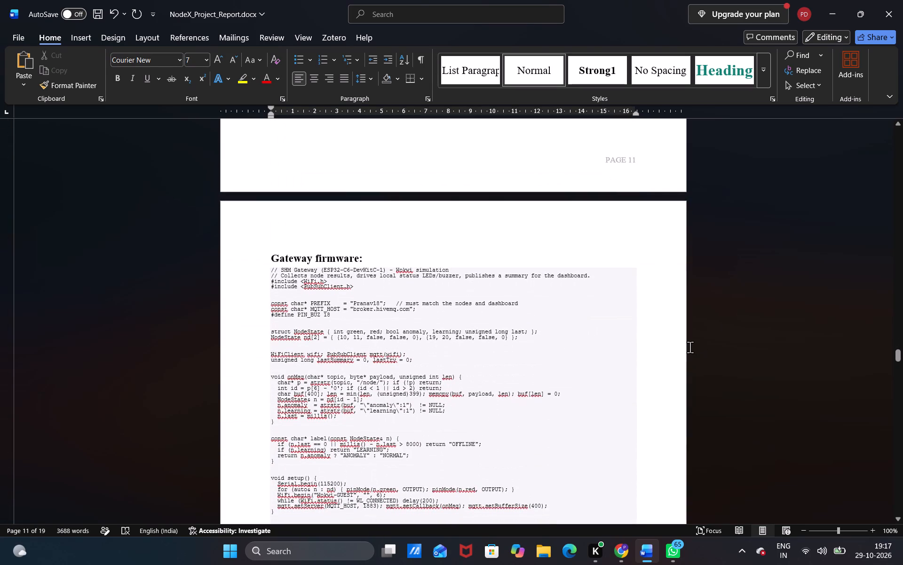
pyautogui.scroll(8, 690, 347)
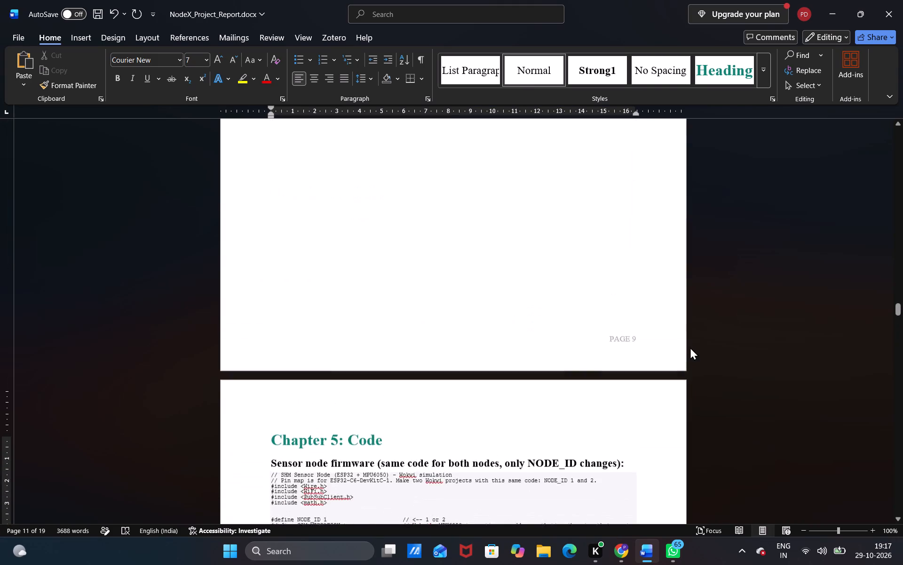
pyautogui.scroll(3, 690, 347)
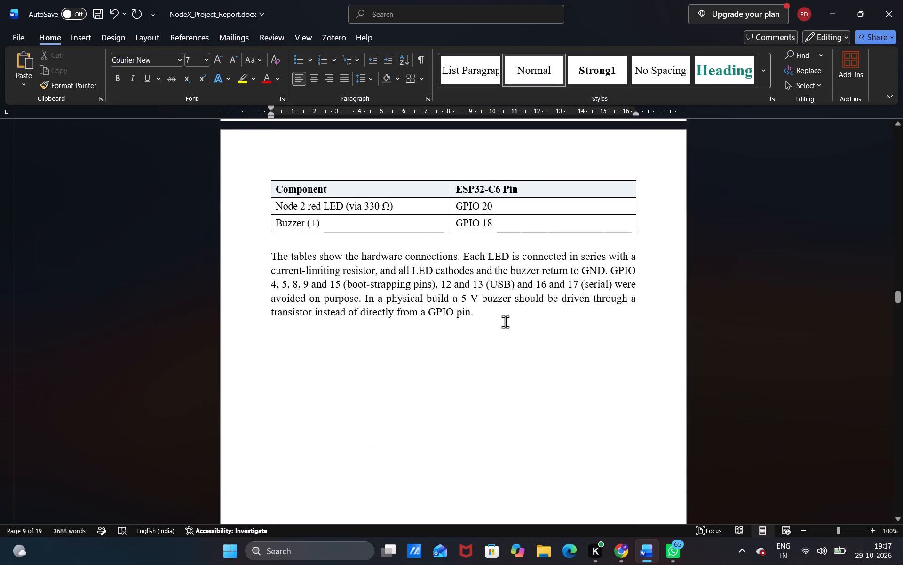
pyautogui.scroll(3, 505, 322)
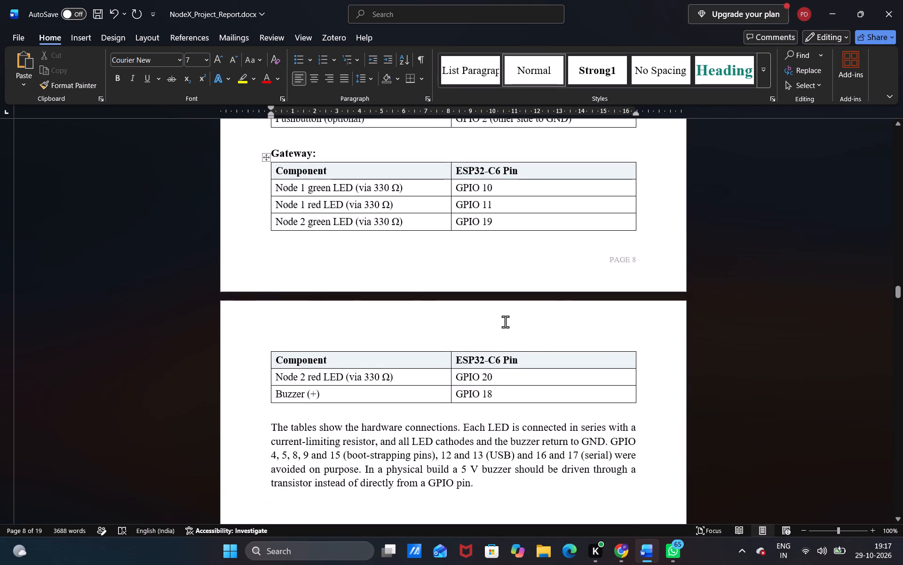
pyautogui.scroll(2, 505, 322)
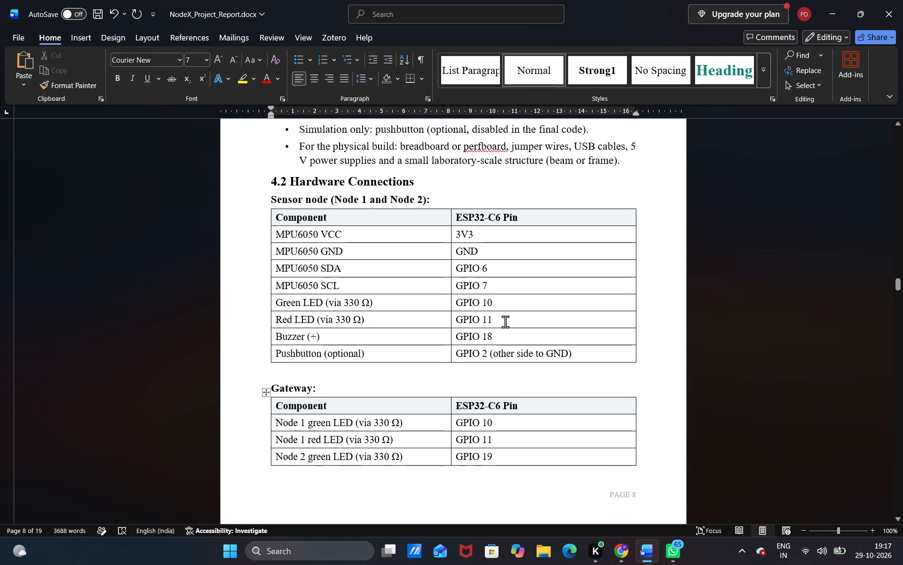
pyautogui.scroll(2, 505, 322)
# Add a blank line between the last hardware components bullet and the 4.2 Hardware Connections heading.
pyautogui.scroll(-2, 505, 322)
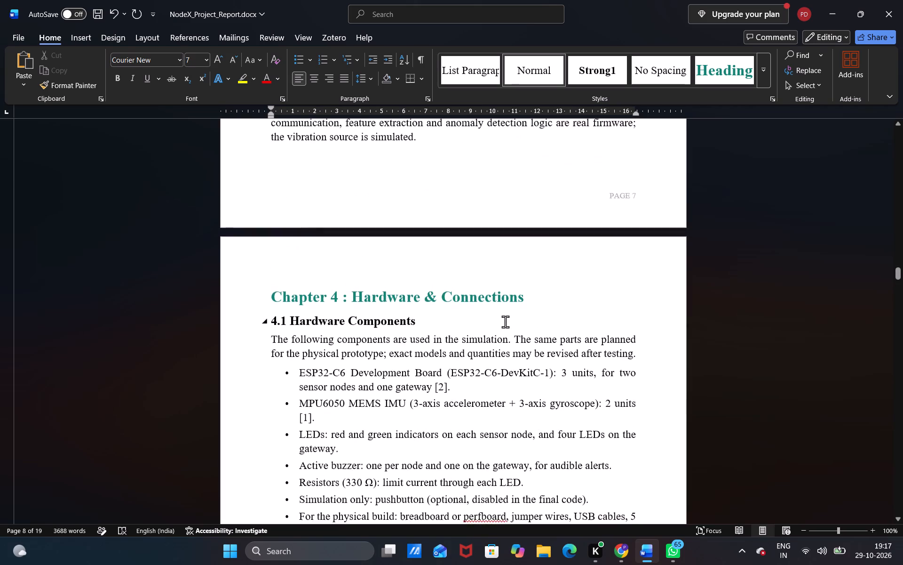
pyautogui.scroll(-1, 505, 322)
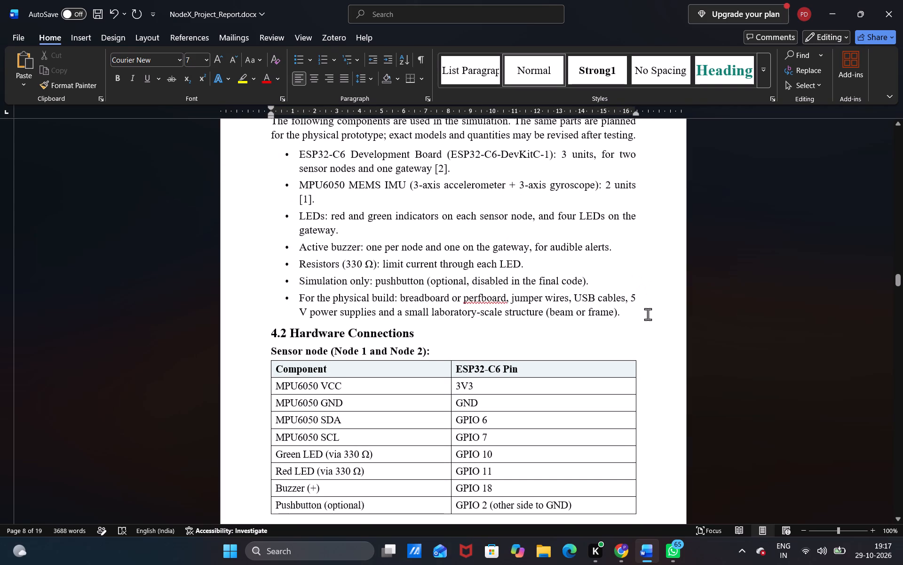
pyautogui.click(648, 314)
pyautogui.press('Return')
pyautogui.press('Return')
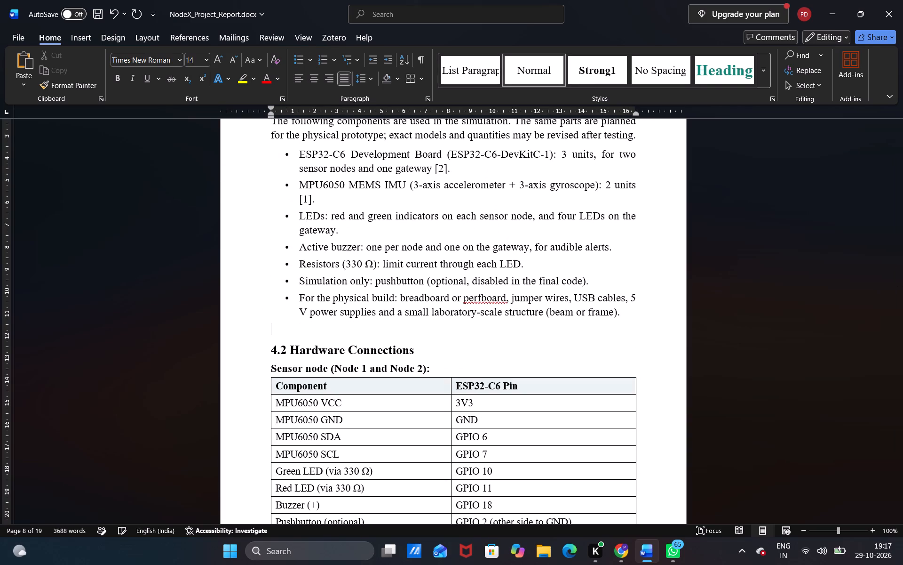
pyautogui.click(788, 422)
pyautogui.scroll(-1, 788, 422)
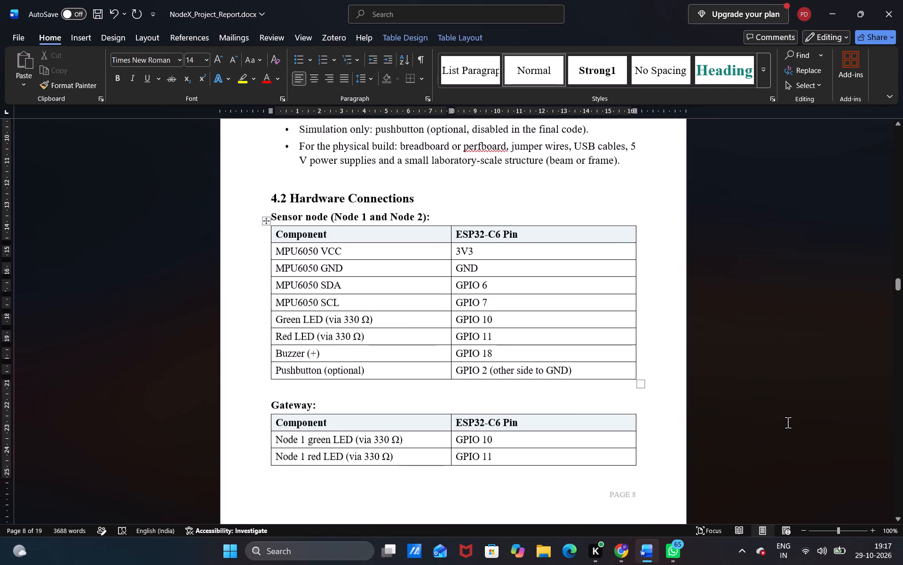
# Review the sensor node and gateway connection tables in section 4.2 and the explanatory paragraph below them.
pyautogui.click(812, 376)
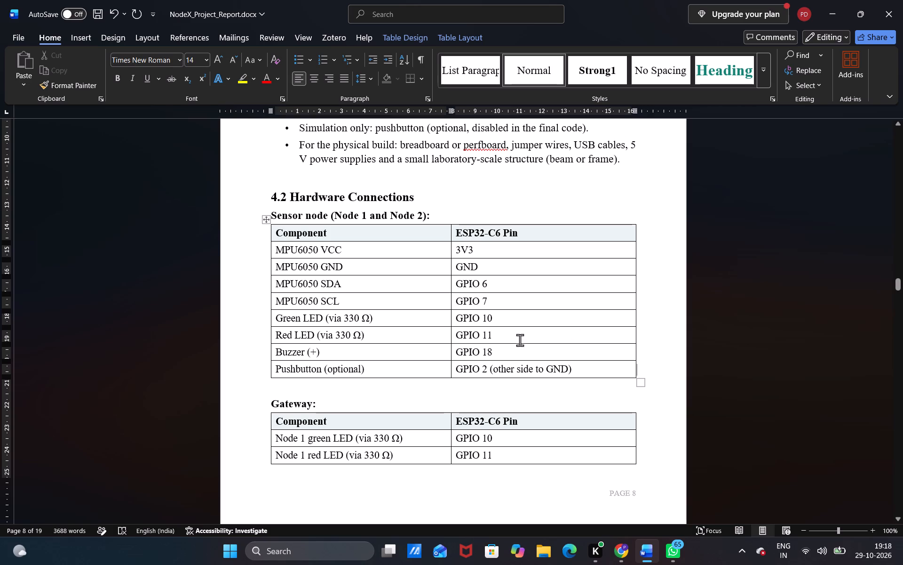
pyautogui.scroll(1, 511, 342)
pyautogui.scroll(-2, 511, 342)
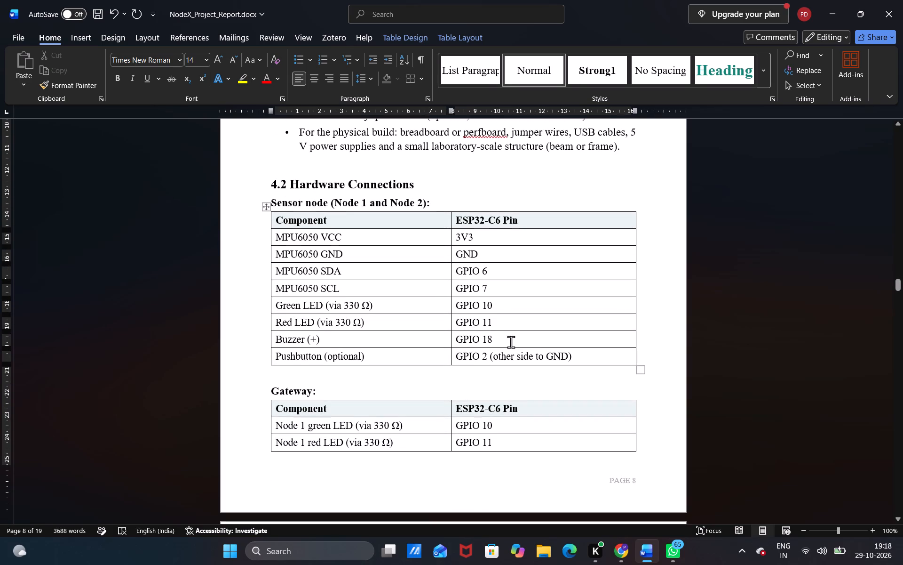
pyautogui.scroll(-1, 511, 342)
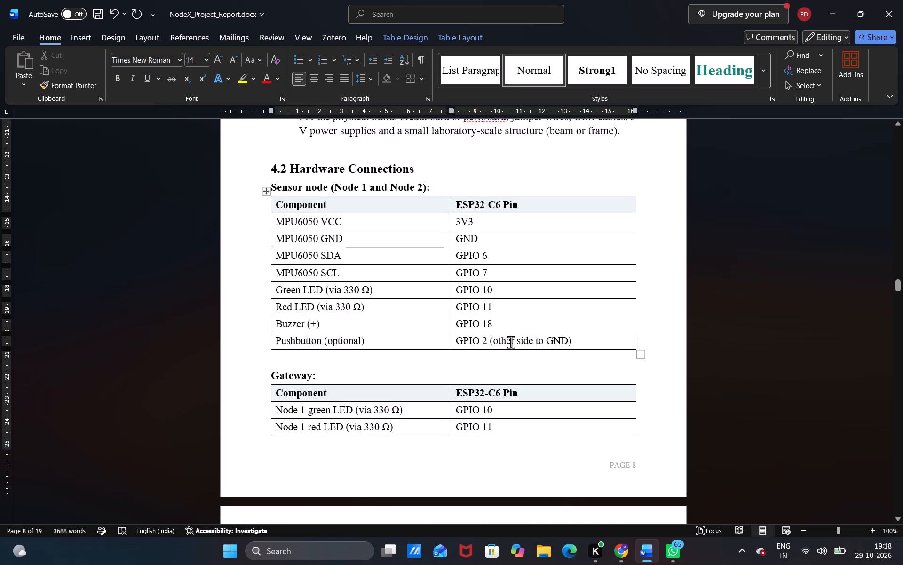
pyautogui.scroll(-1, 511, 342)
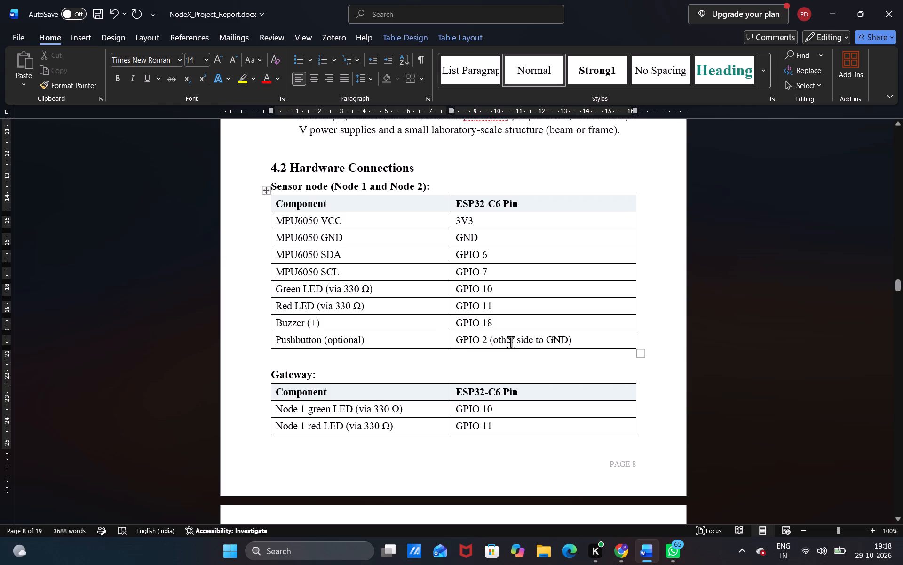
pyautogui.scroll(-1, 511, 342)
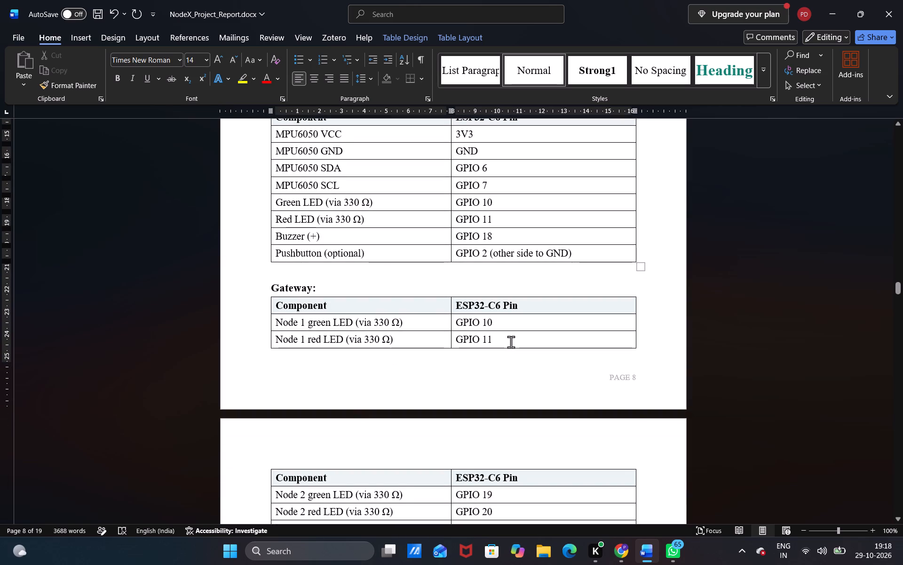
pyautogui.scroll(2, 511, 342)
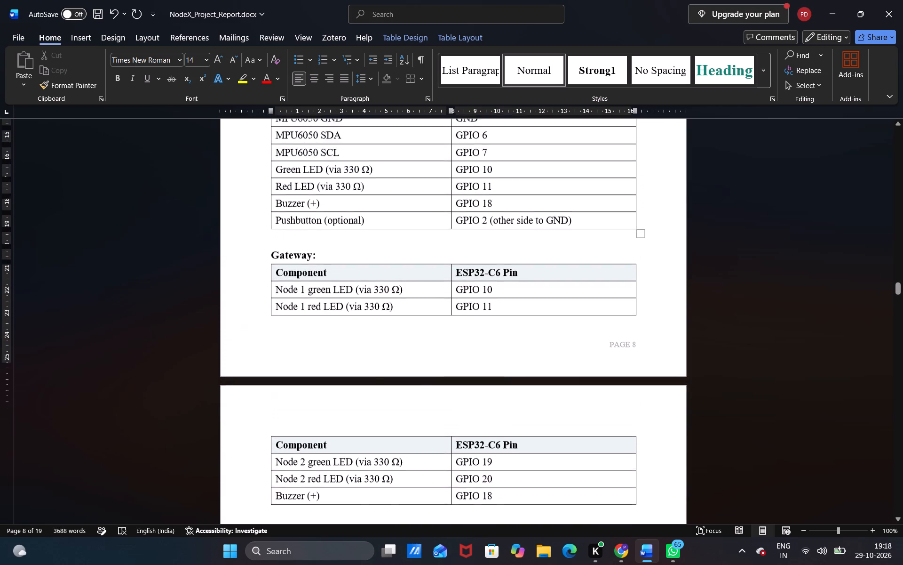
pyautogui.scroll(1, 511, 342)
pyautogui.scroll(-1, 511, 342)
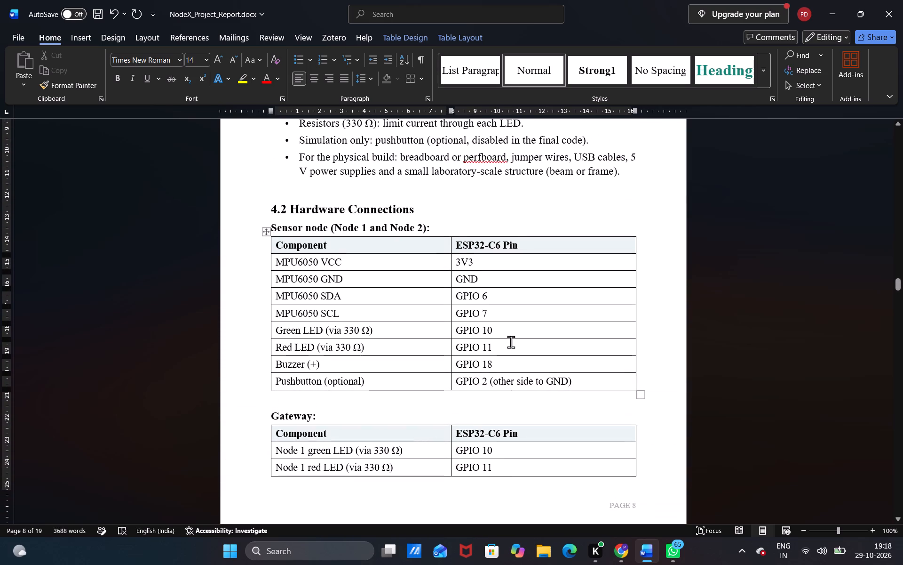
pyautogui.scroll(-1, 511, 342)
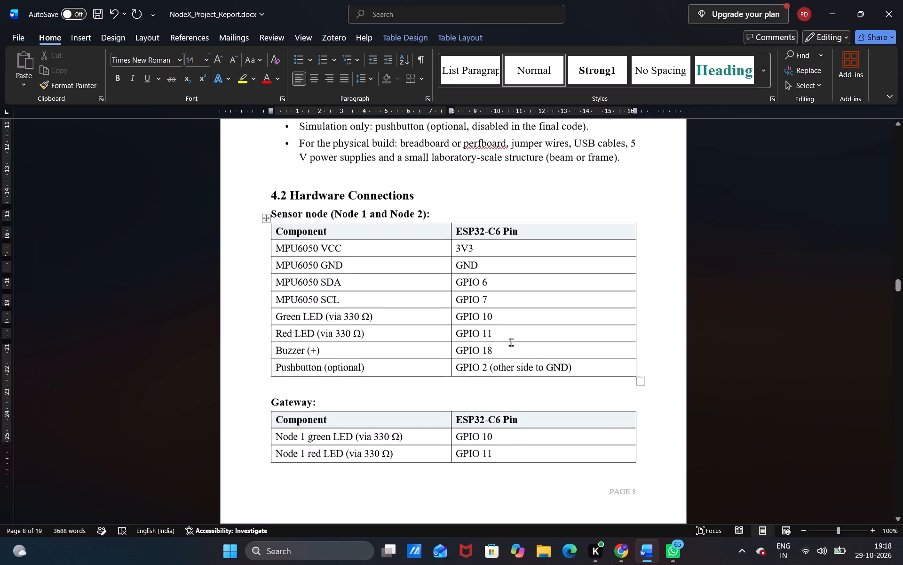
pyautogui.scroll(-2, 511, 342)
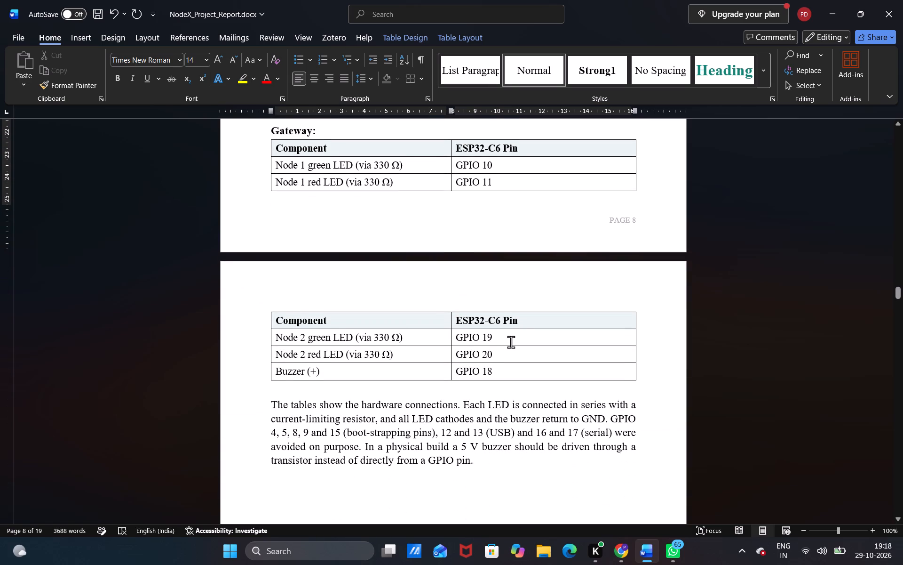
pyautogui.scroll(-3, 511, 342)
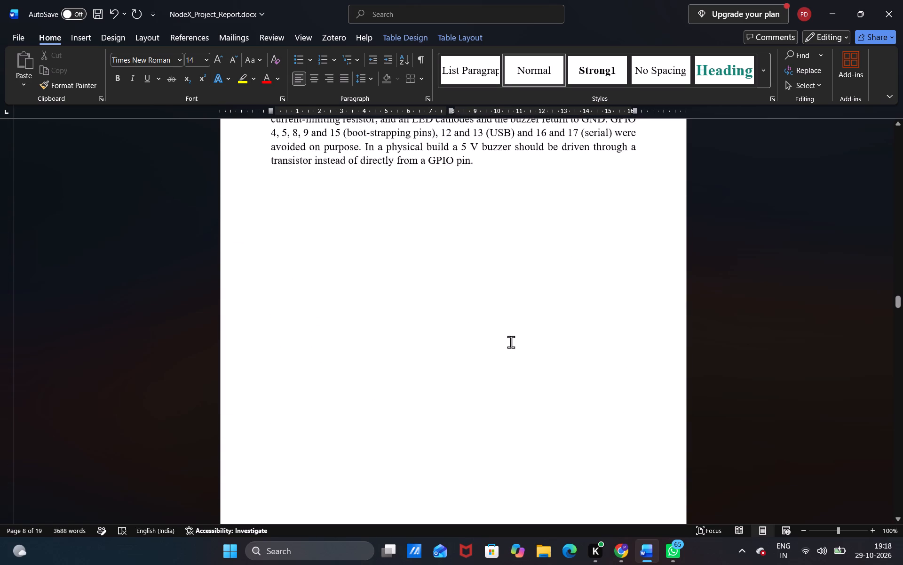
# Review the Chapter 5 sensor node and gateway firmware listings and how they sit after the Chapter 4 connection tables.
pyautogui.scroll(-2, 511, 342)
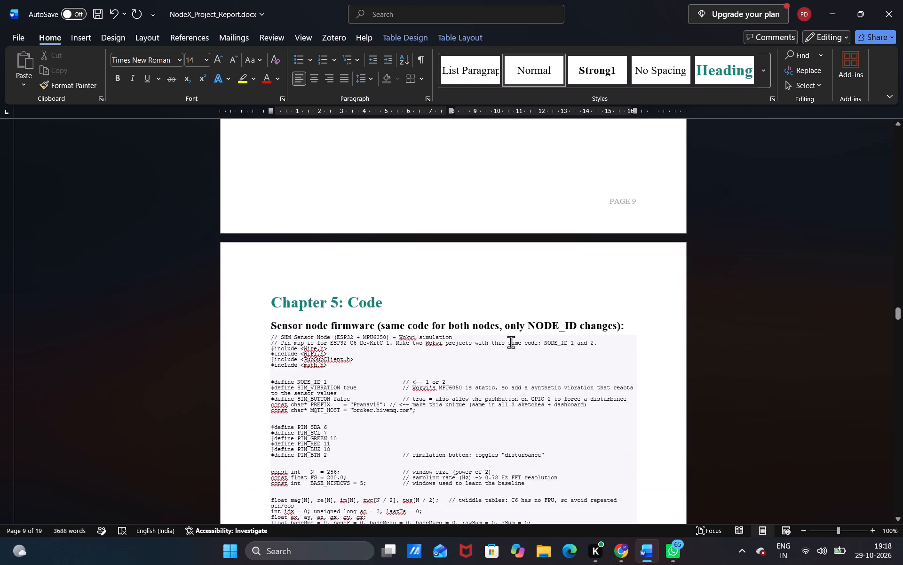
pyautogui.scroll(-1, 511, 342)
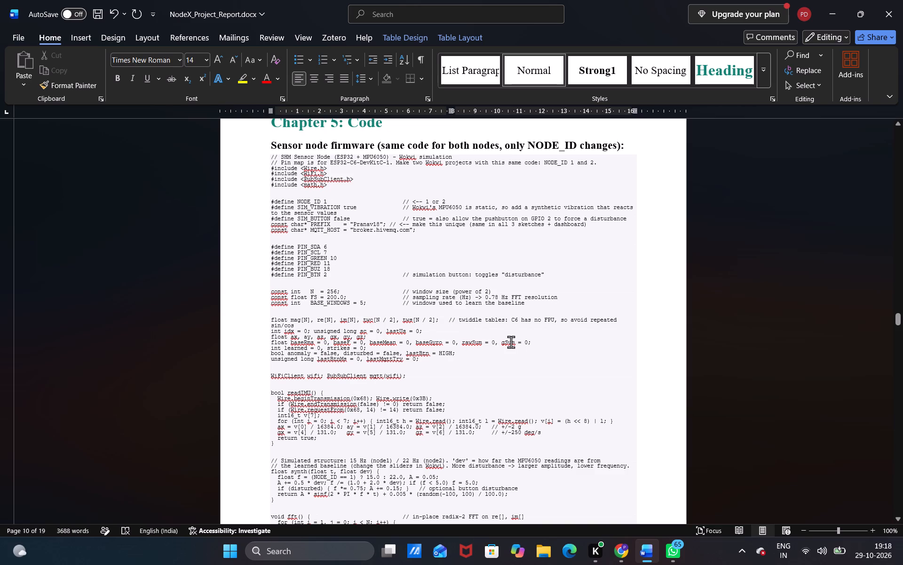
pyautogui.scroll(-2, 511, 342)
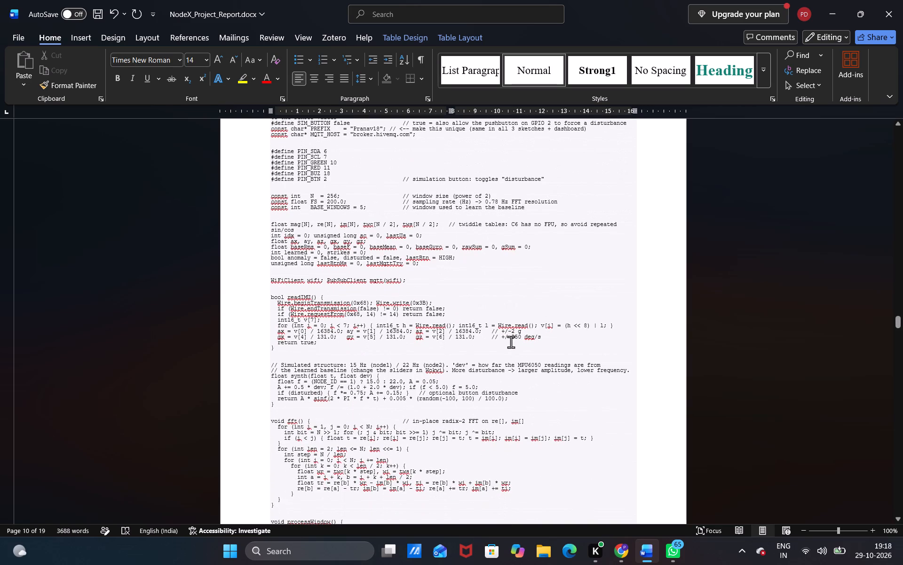
pyautogui.scroll(-1, 511, 342)
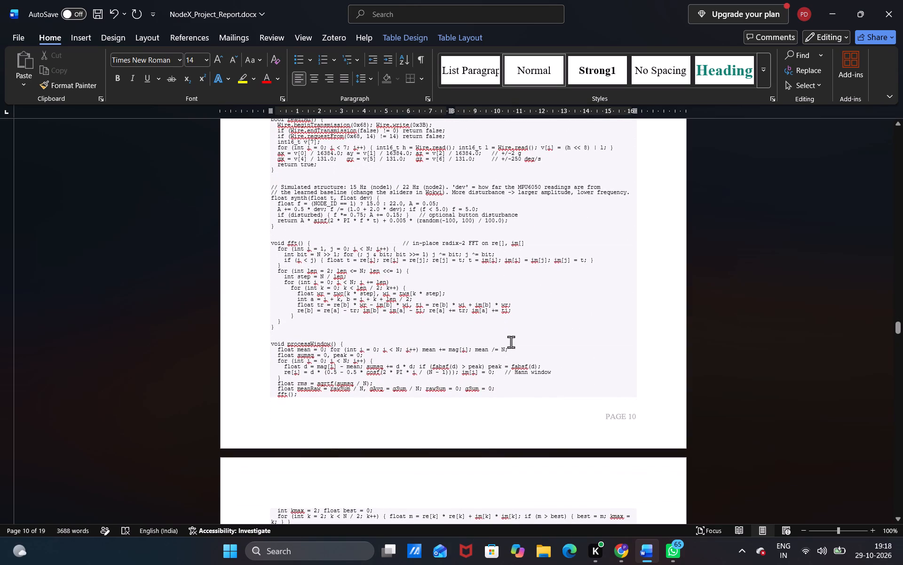
pyautogui.scroll(-3, 511, 342)
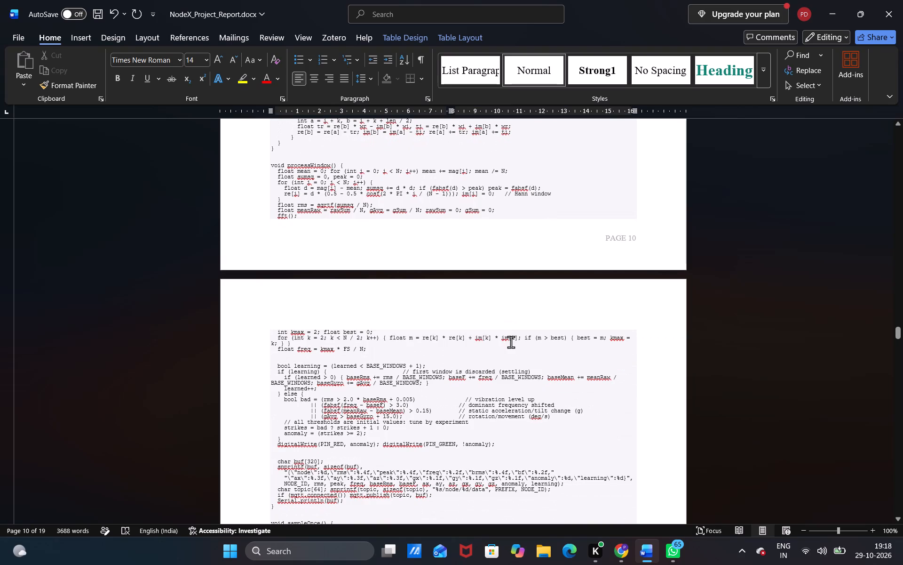
pyautogui.scroll(-2, 511, 342)
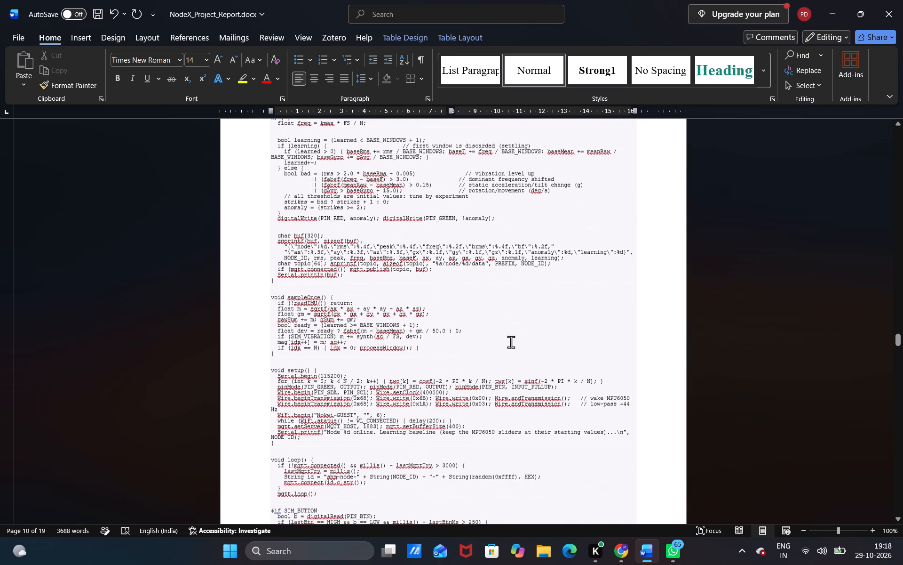
pyautogui.scroll(-3, 511, 342)
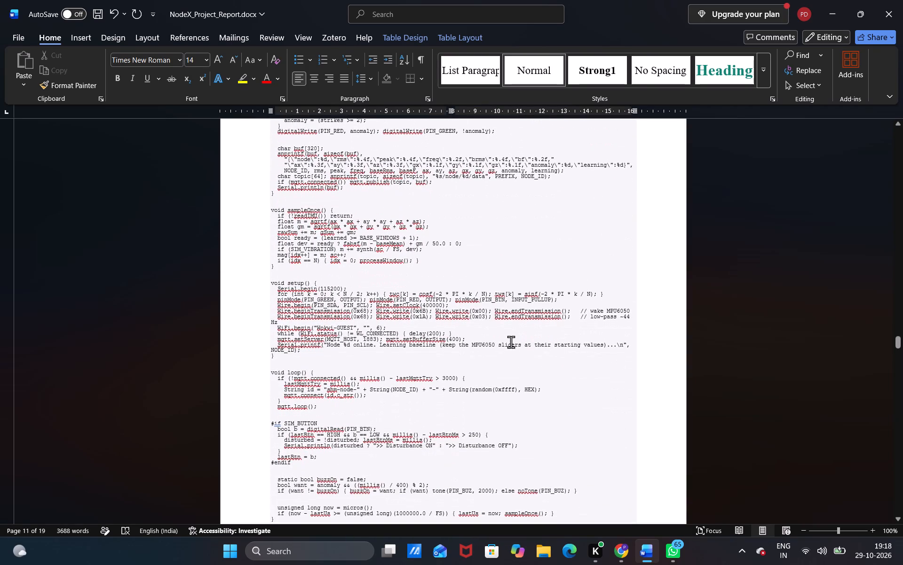
pyautogui.scroll(-8, 511, 342)
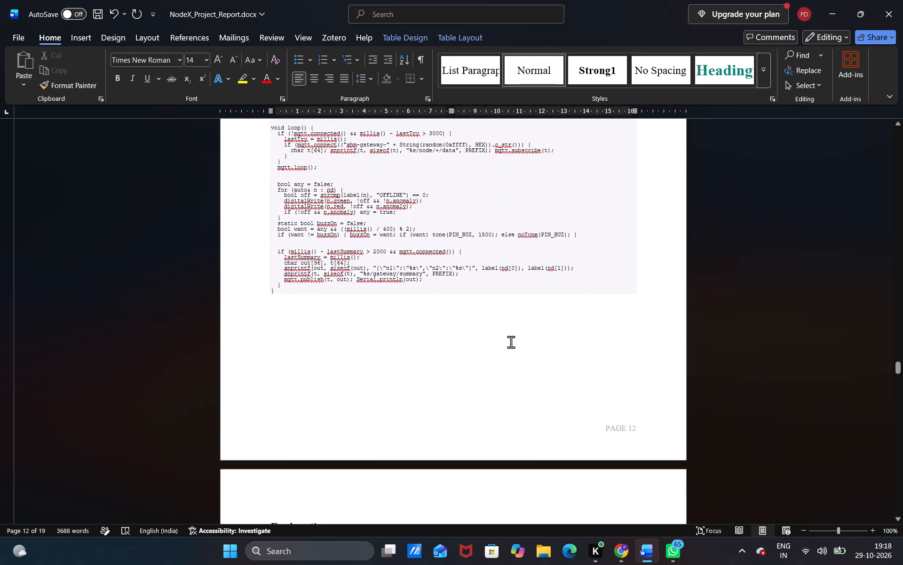
pyautogui.scroll(2, 511, 342)
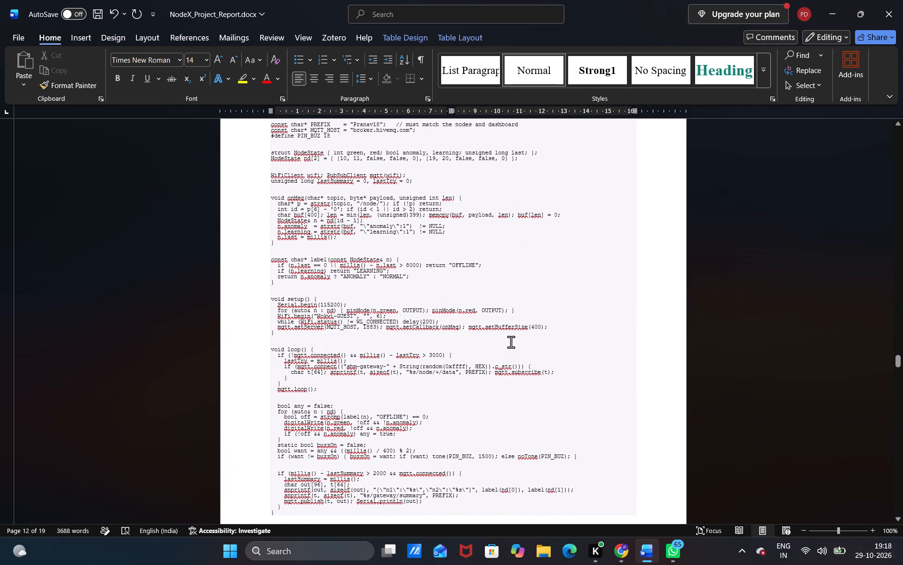
pyautogui.scroll(5, 511, 342)
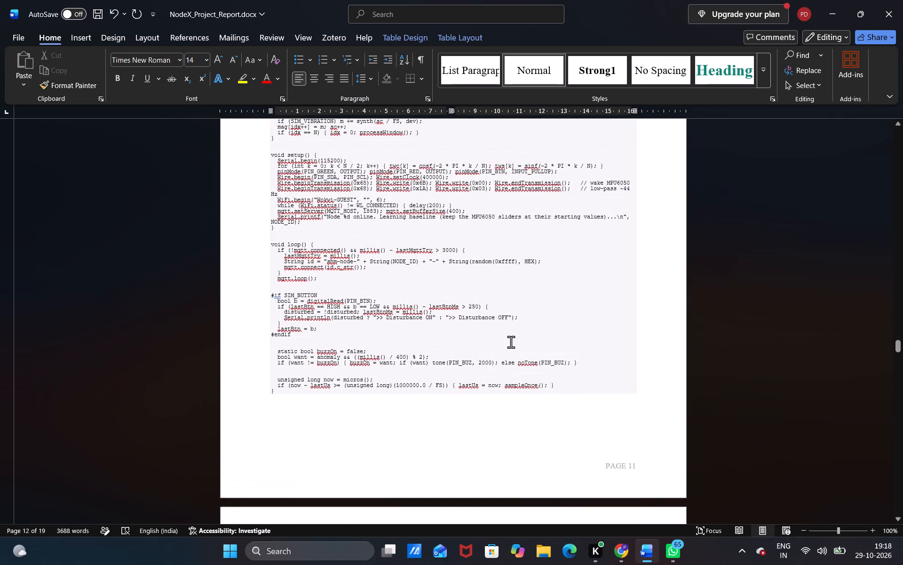
pyautogui.scroll(5, 511, 342)
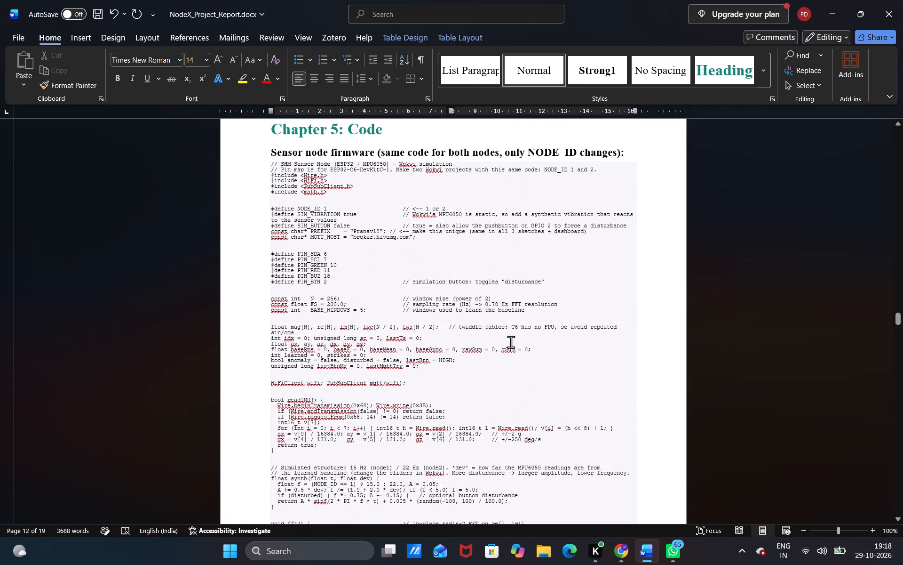
pyautogui.scroll(7, 511, 342)
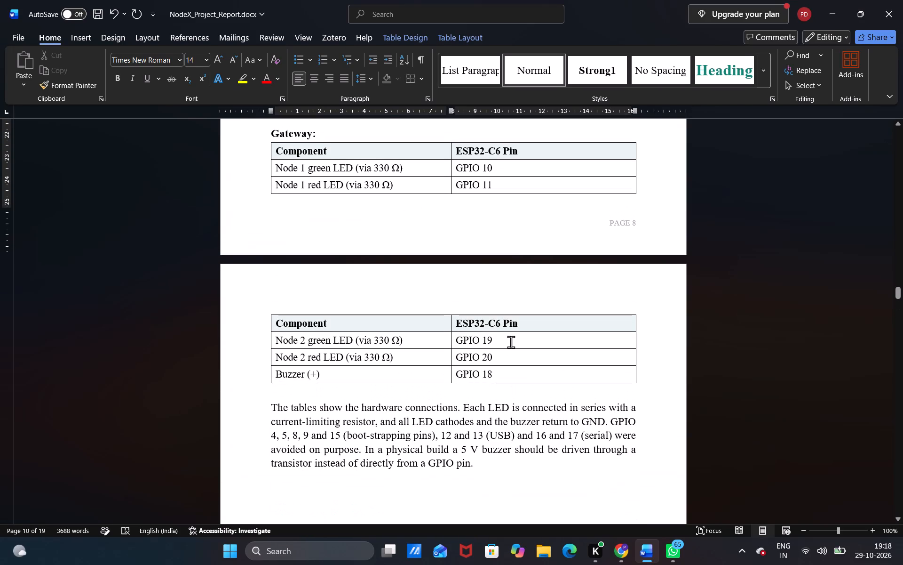
# Examine the page layout from the end of Chapter 4 through the gateway firmware and Explanation list to the start of Chapter 6.
pyautogui.scroll(-5, 492, 460)
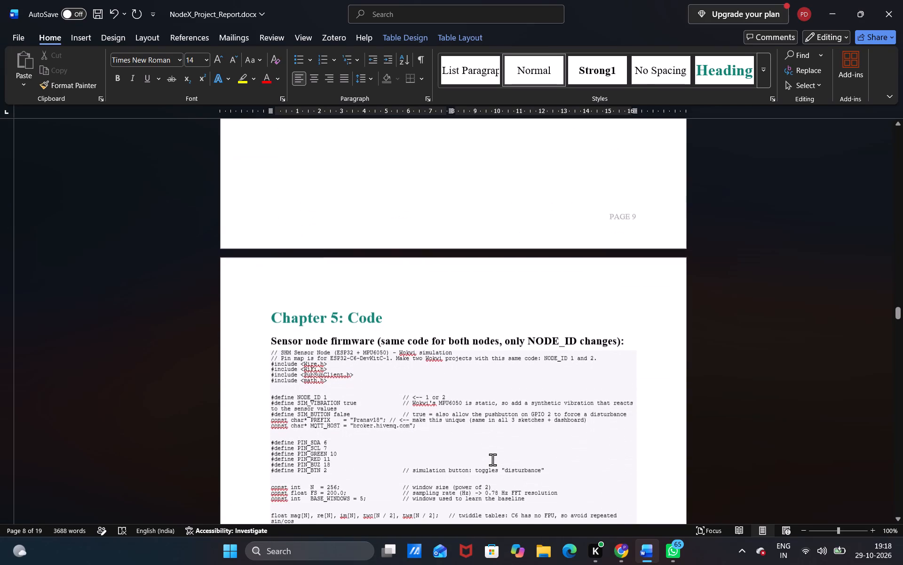
pyautogui.scroll(-7, 492, 460)
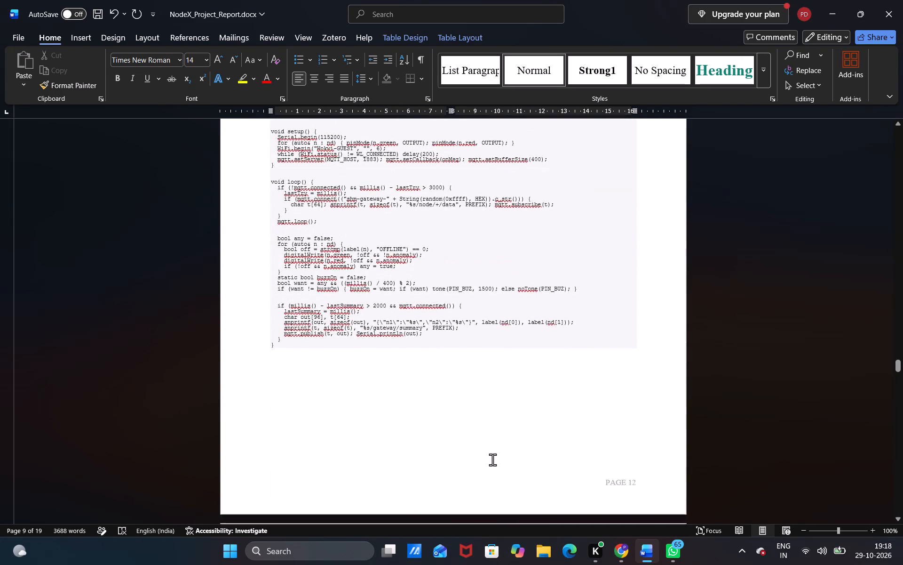
pyautogui.scroll(-8, 492, 460)
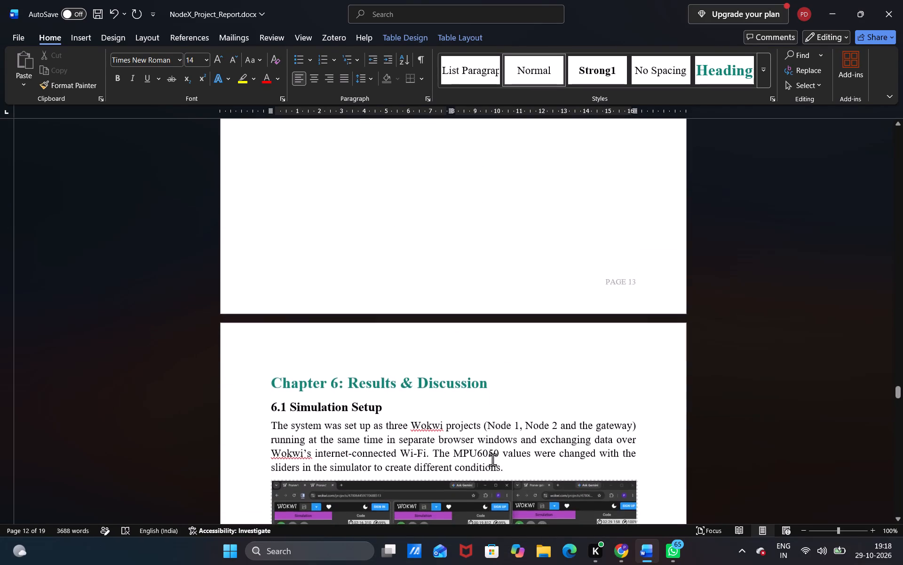
pyautogui.scroll(5, 492, 460)
pyautogui.scroll(-4, 492, 460)
pyautogui.scroll(3, 492, 460)
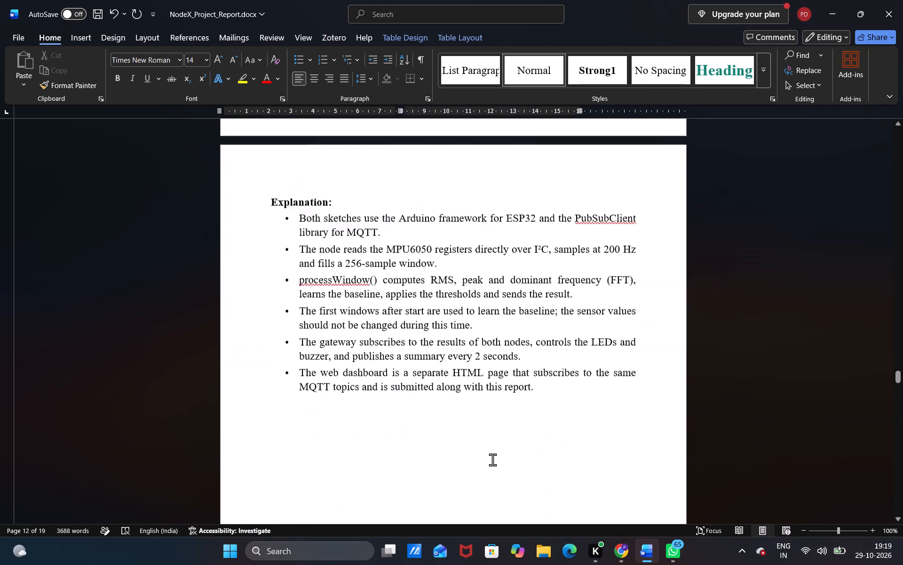
pyautogui.scroll(2, 492, 460)
pyautogui.scroll(-2, 492, 460)
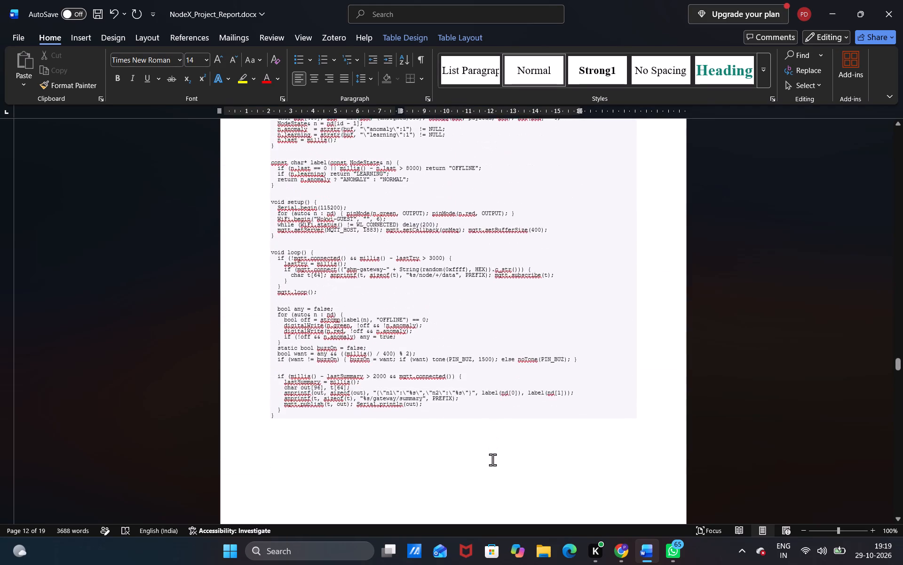
pyautogui.scroll(-2, 492, 460)
pyautogui.scroll(2, 492, 460)
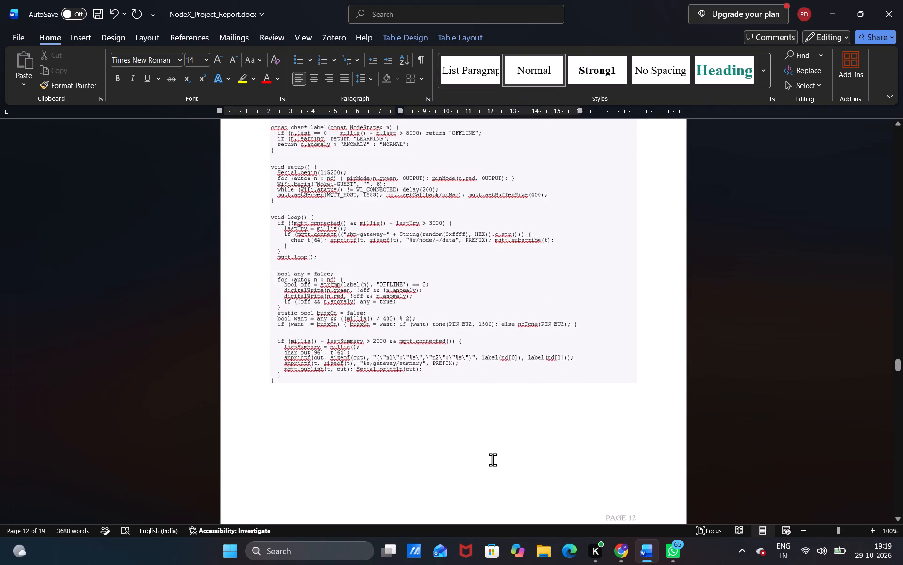
# Enlarge the font of the whole gateway firmware code listing by one size increment.
pyautogui.scroll(1, 492, 460)
pyautogui.moveTo(273, 226); pyautogui.dragTo(283, 237)
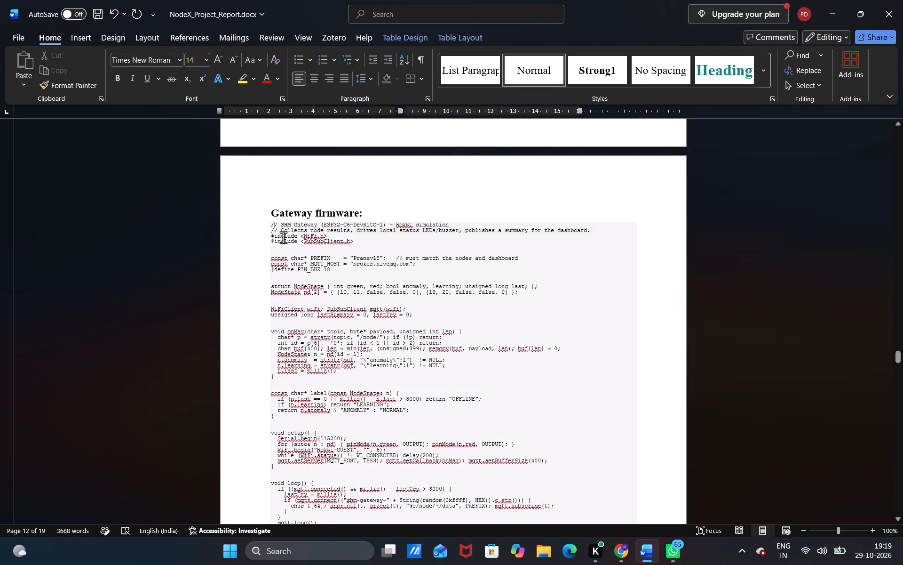
pyautogui.moveTo(283, 237); pyautogui.dragTo(341, 219)
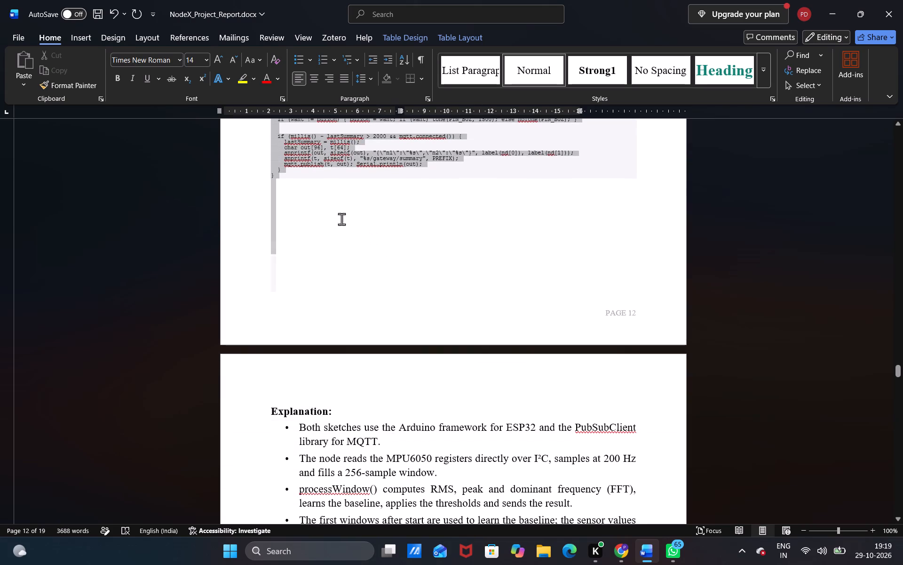
pyautogui.moveTo(341, 219); pyautogui.dragTo(291, 174)
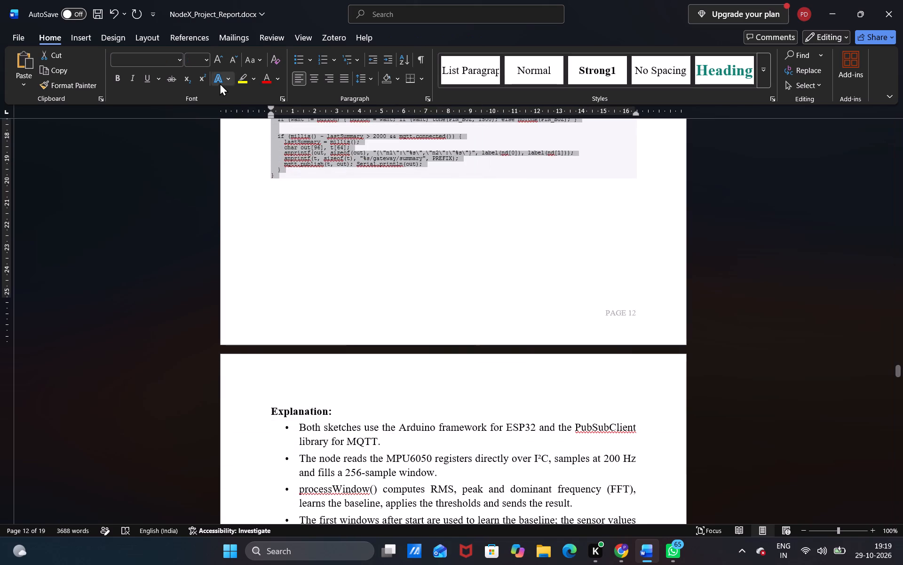
pyautogui.click(220, 60)
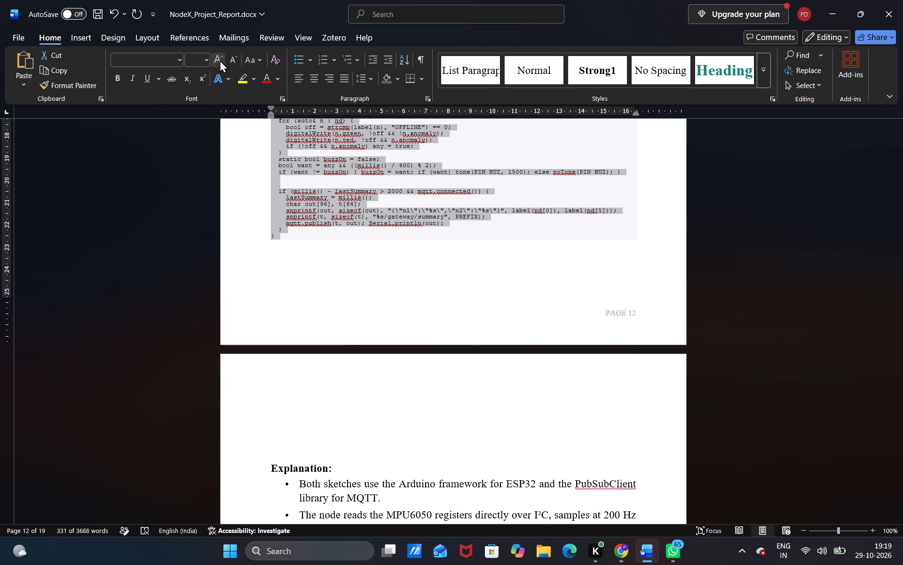
pyautogui.click(220, 60)
pyautogui.click(236, 56)
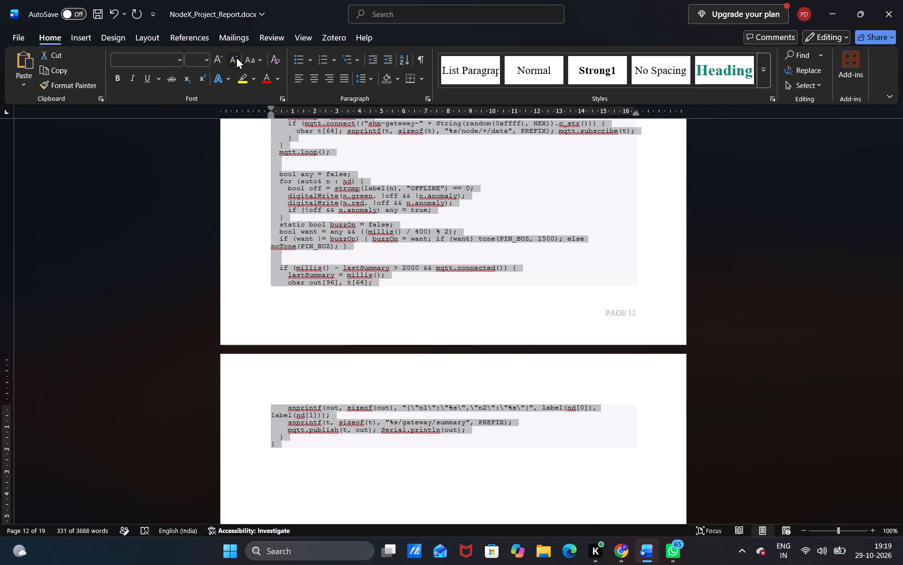
pyautogui.click(719, 315)
# Delete the extra blank lines above the Explanation heading that follows the gateway firmware listing.
pyautogui.click(297, 454)
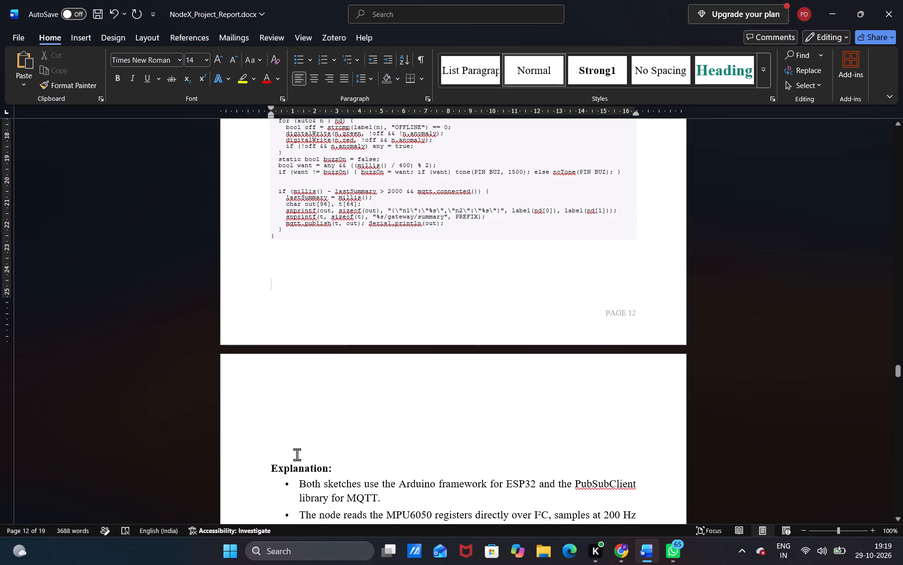
pyautogui.press('BackSpace')
pyautogui.press('BackSpace')
pyautogui.press('BackSpace')
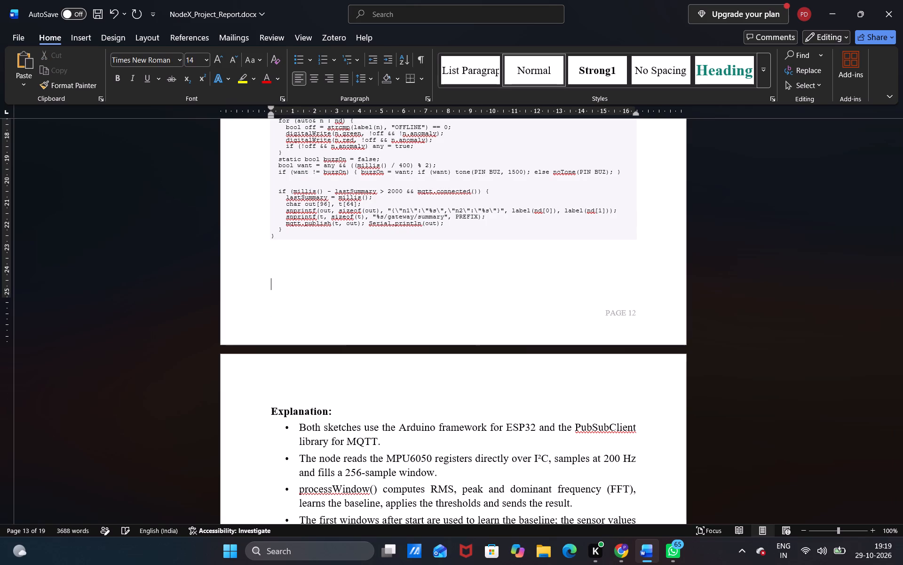
# Enlarge the font of the whole sensor node firmware code listing by two size increments to 9 pt.
pyautogui.scroll(3, 445, 343)
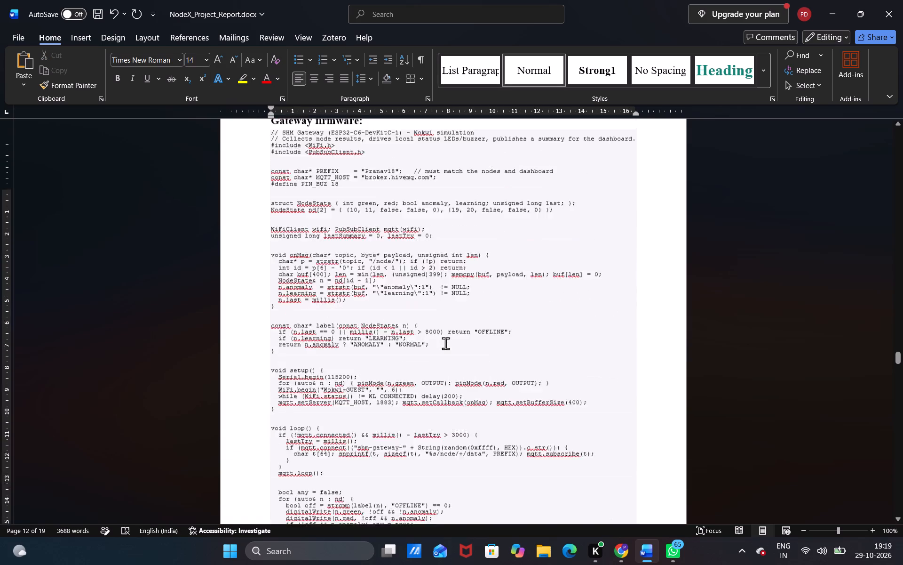
pyautogui.click(445, 343)
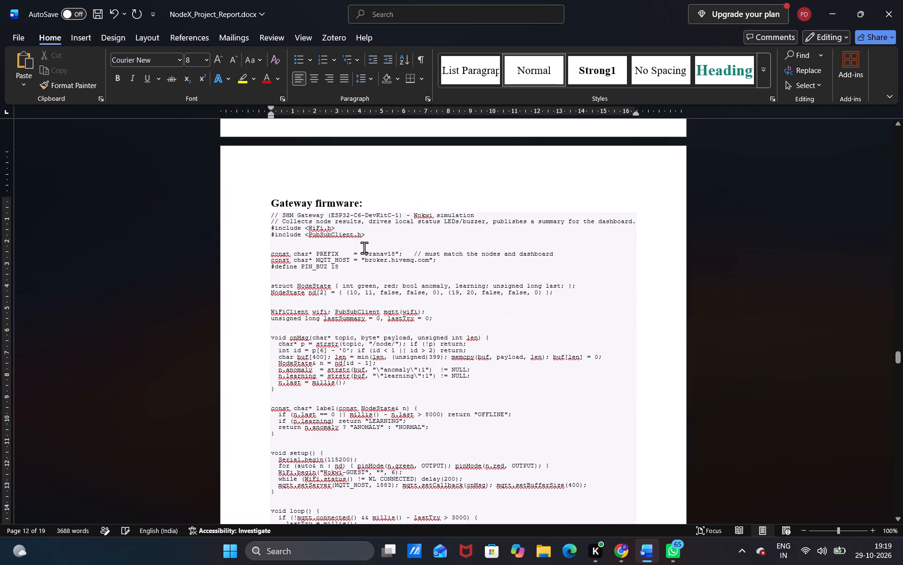
pyautogui.scroll(1, 364, 248)
pyautogui.click(384, 329)
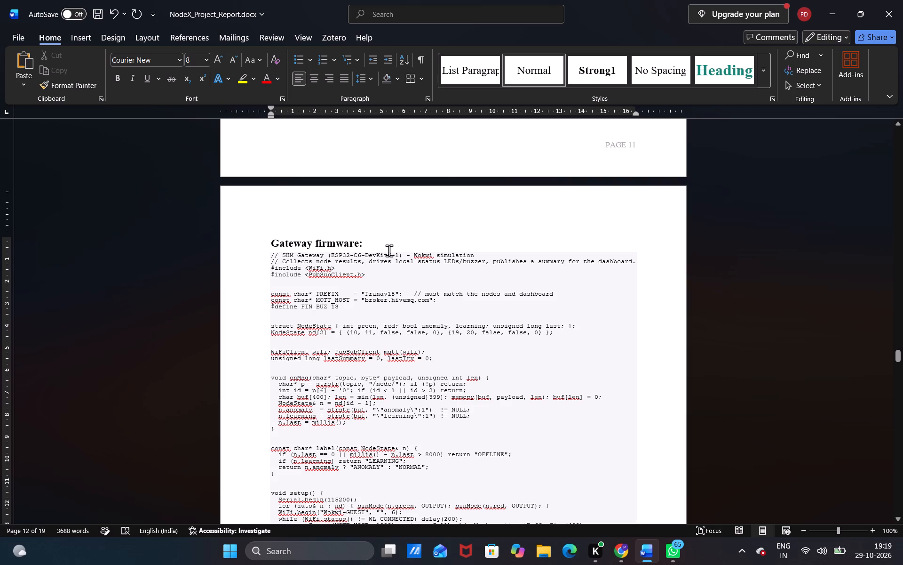
pyautogui.scroll(5, 388, 237)
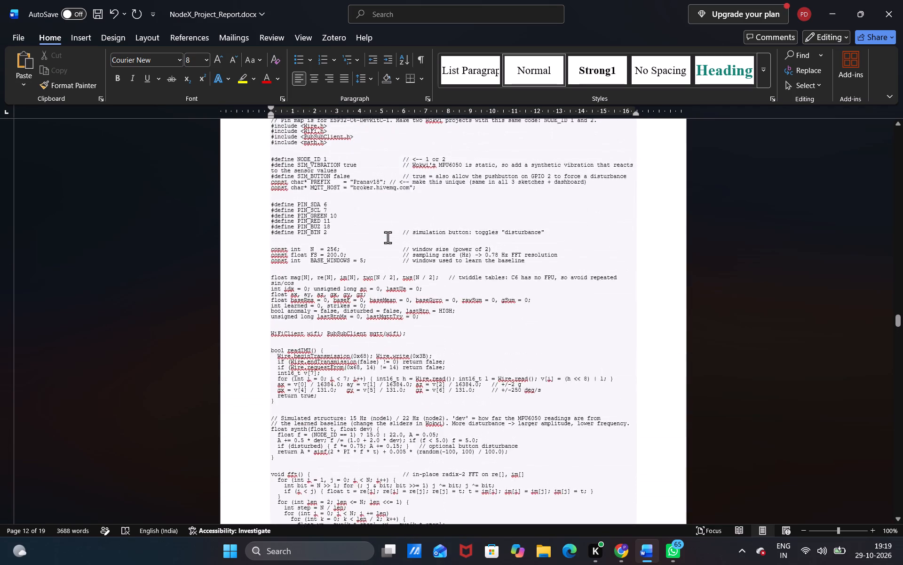
pyautogui.scroll(1, 388, 237)
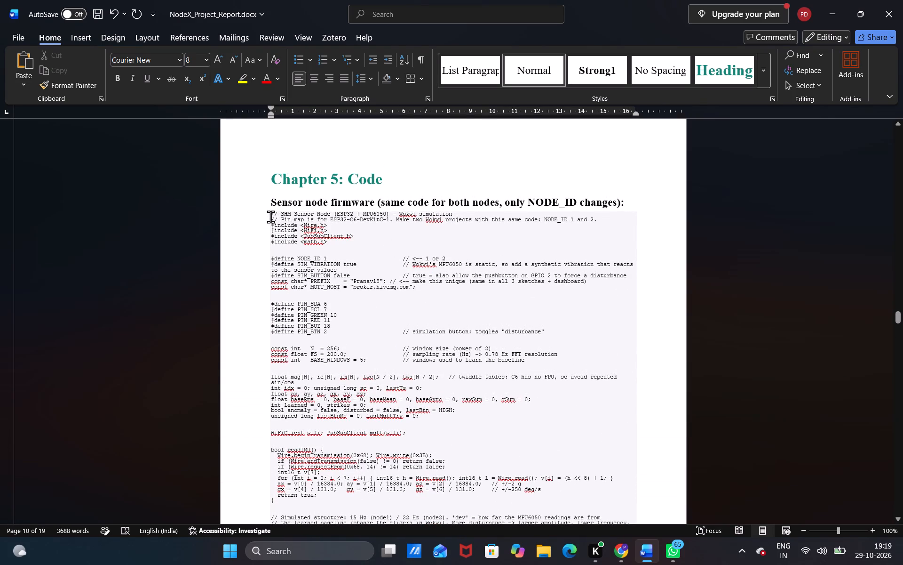
pyautogui.moveTo(270, 217); pyautogui.dragTo(459, 528)
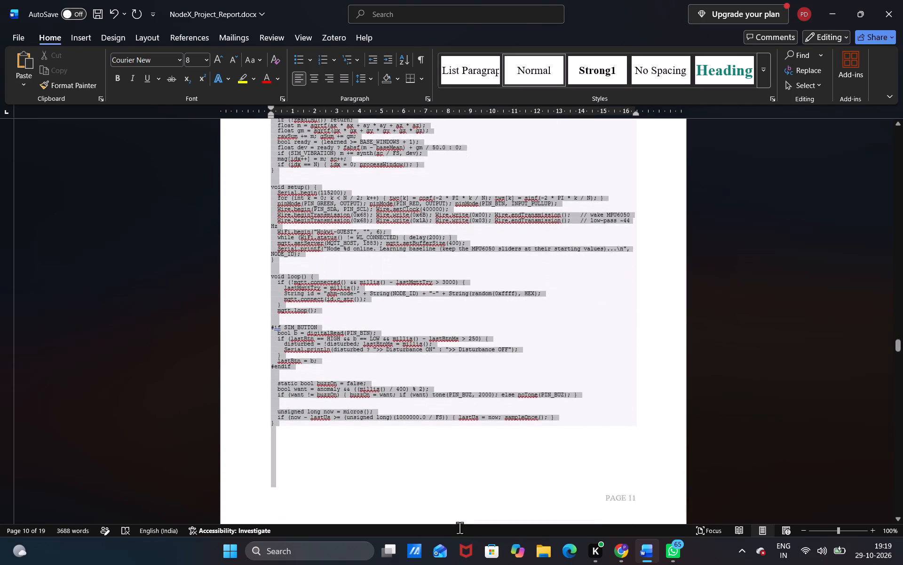
pyautogui.moveTo(459, 528); pyautogui.dragTo(360, 391)
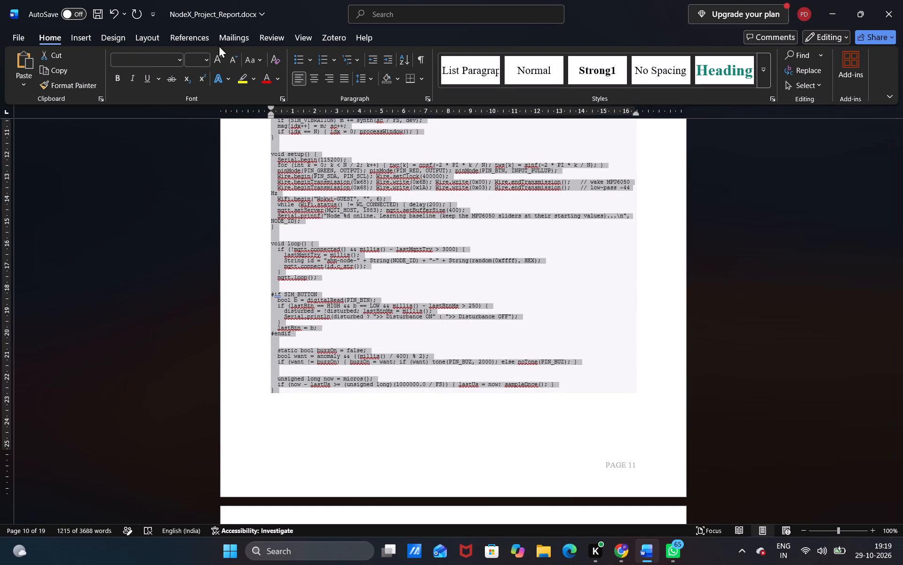
pyautogui.click(216, 57)
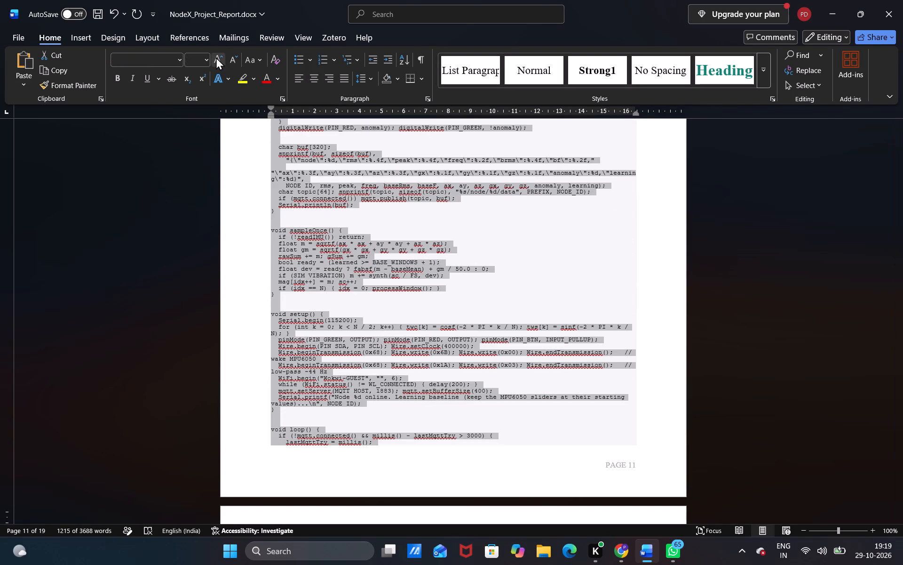
pyautogui.click(216, 57)
pyautogui.click(381, 241)
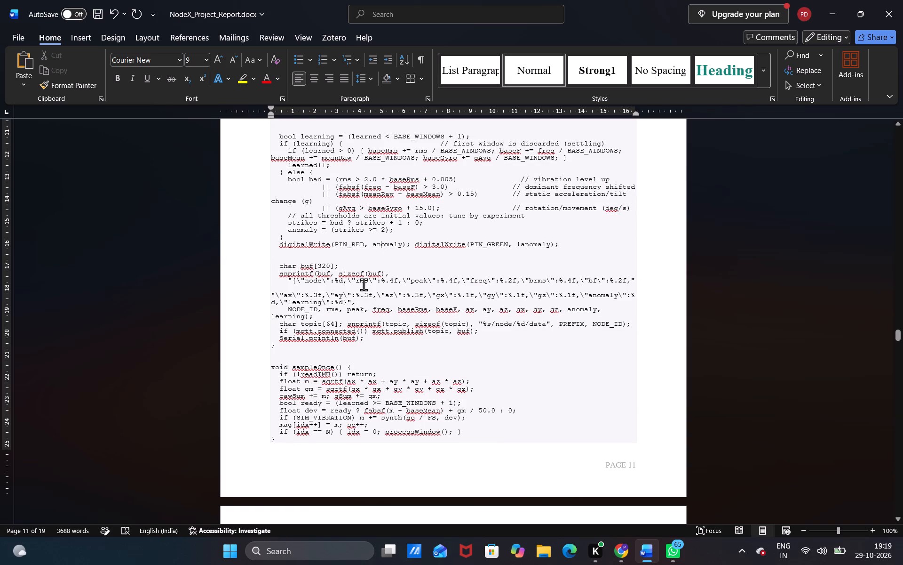
pyautogui.scroll(-2, 364, 284)
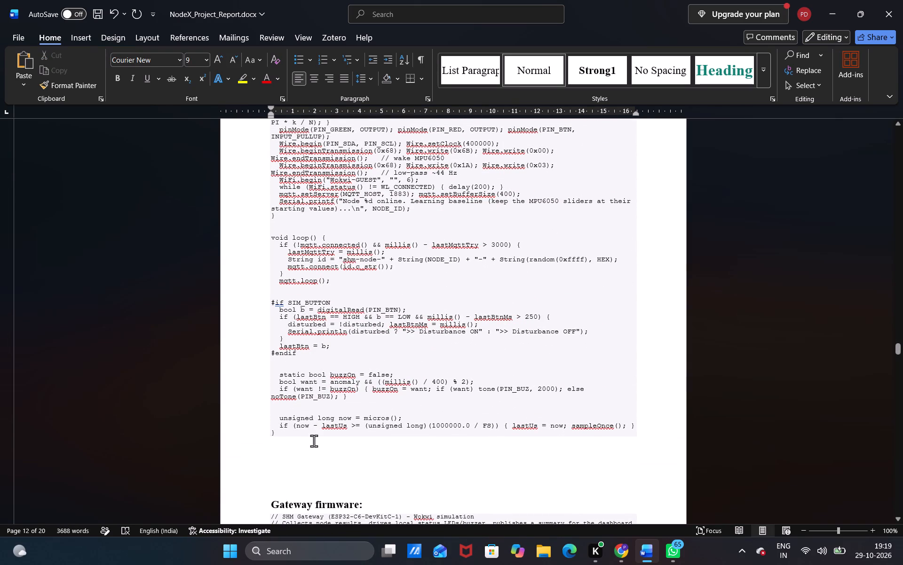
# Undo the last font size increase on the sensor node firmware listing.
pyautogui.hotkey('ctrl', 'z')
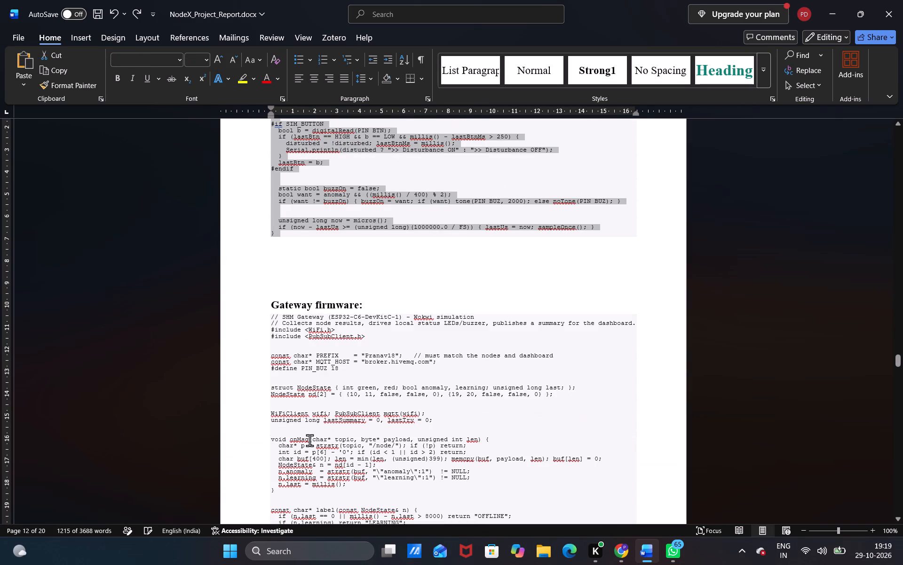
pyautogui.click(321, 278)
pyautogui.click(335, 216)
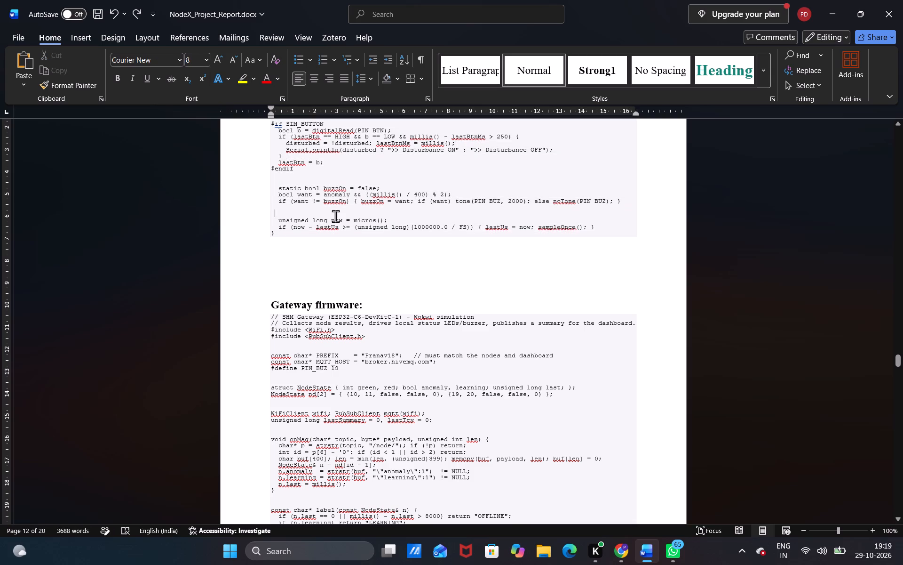
# Examine the page layout from the Explanation list after the gateway firmware back to the start of Chapter 5.
pyautogui.scroll(-7, 349, 333)
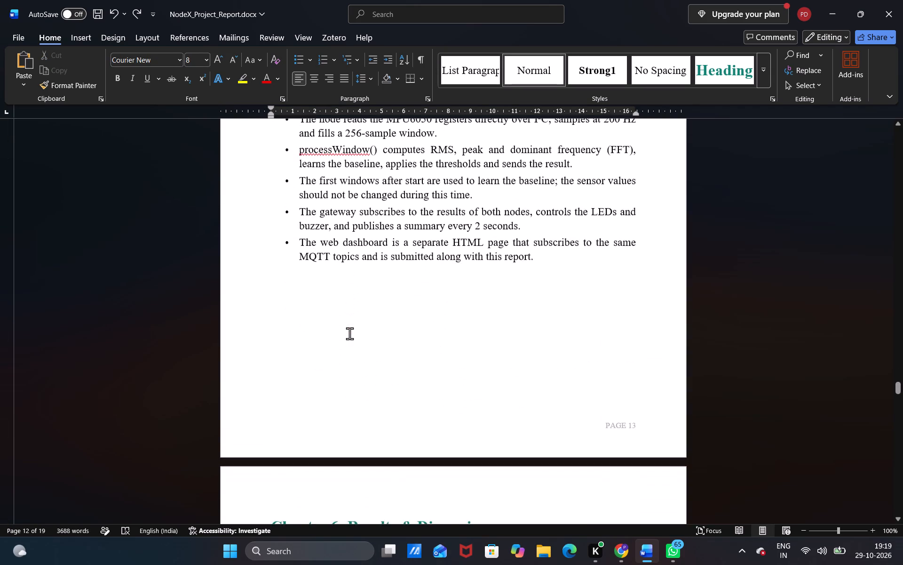
pyautogui.scroll(8, 349, 333)
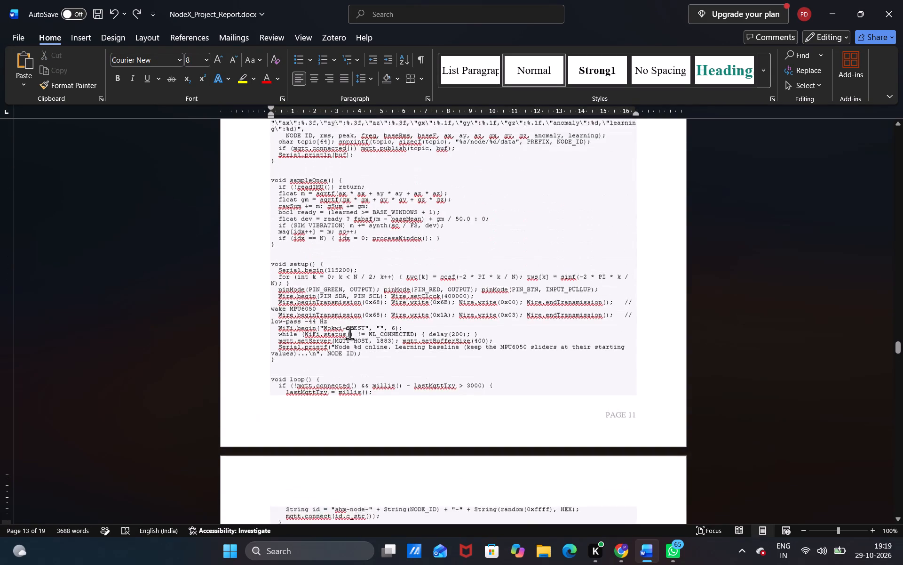
pyautogui.scroll(2, 349, 333)
pyautogui.scroll(1, 303, 276)
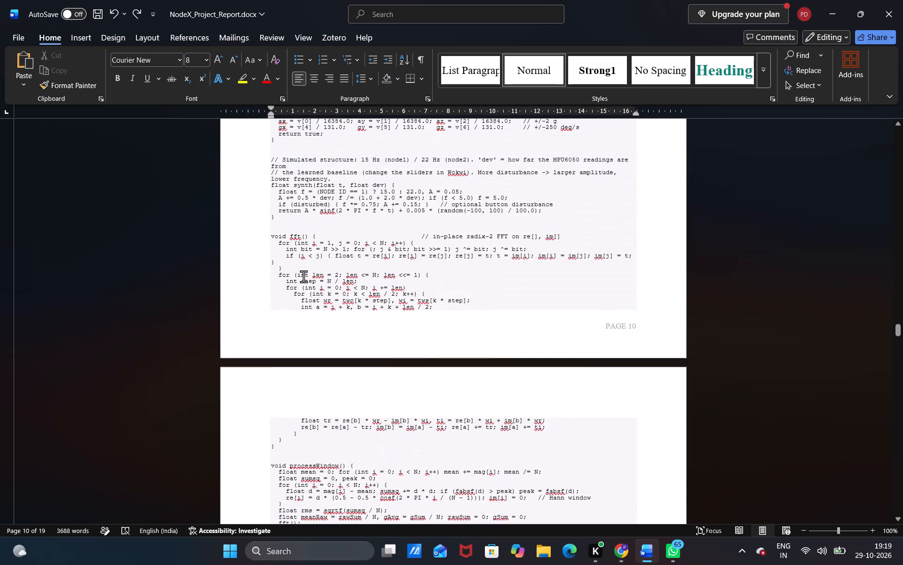
pyautogui.scroll(3, 303, 276)
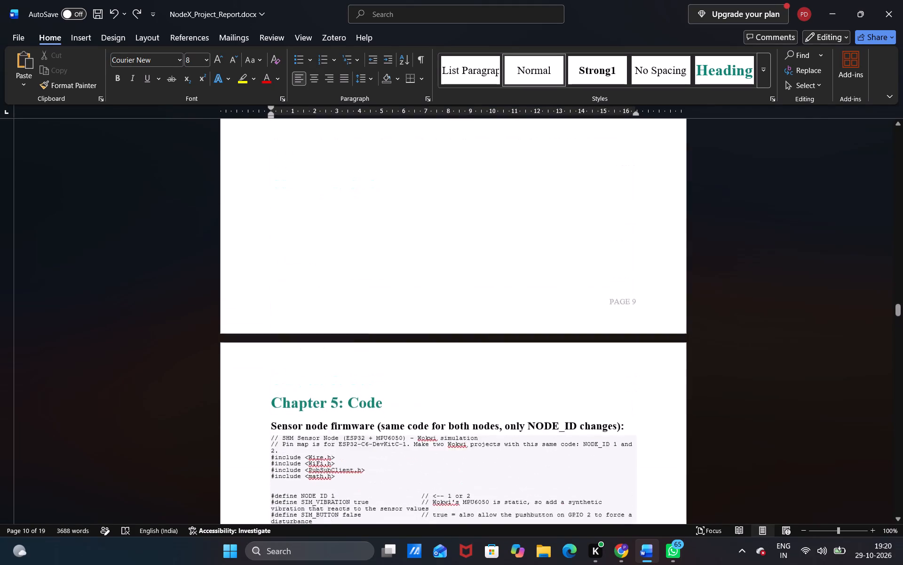
pyautogui.scroll(-2, 303, 276)
# Redo the undone font size increase so the sensor node firmware listing is at 9 pt.
pyautogui.hotkey('ctrl', 'y')
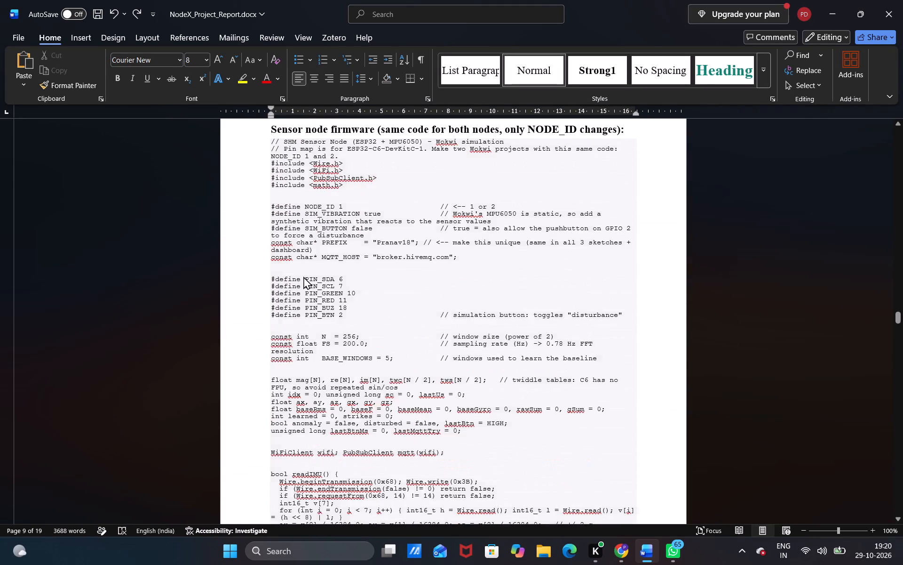
pyautogui.click(331, 290)
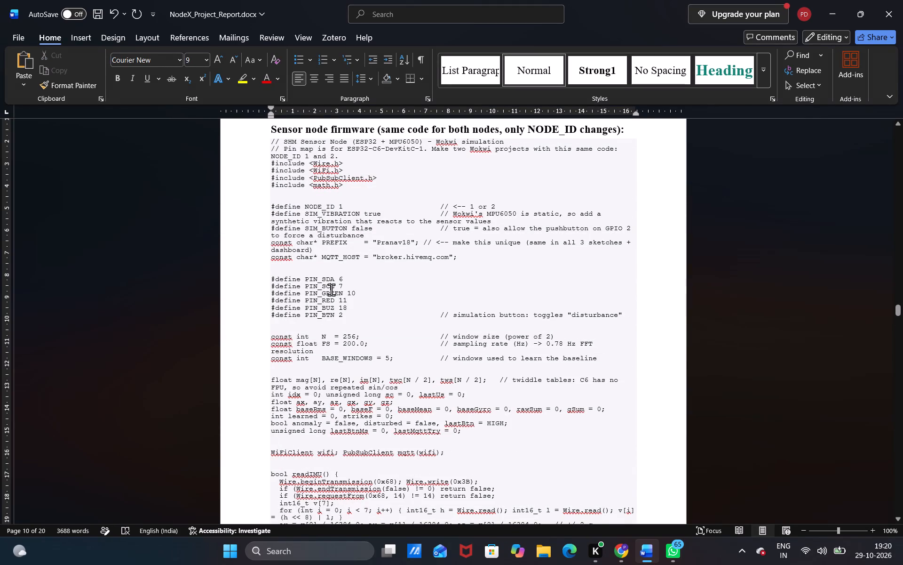
# Enlarge the font of the whole gateway firmware code listing by one size increment to 9 pt.
pyautogui.scroll(-8, 331, 290)
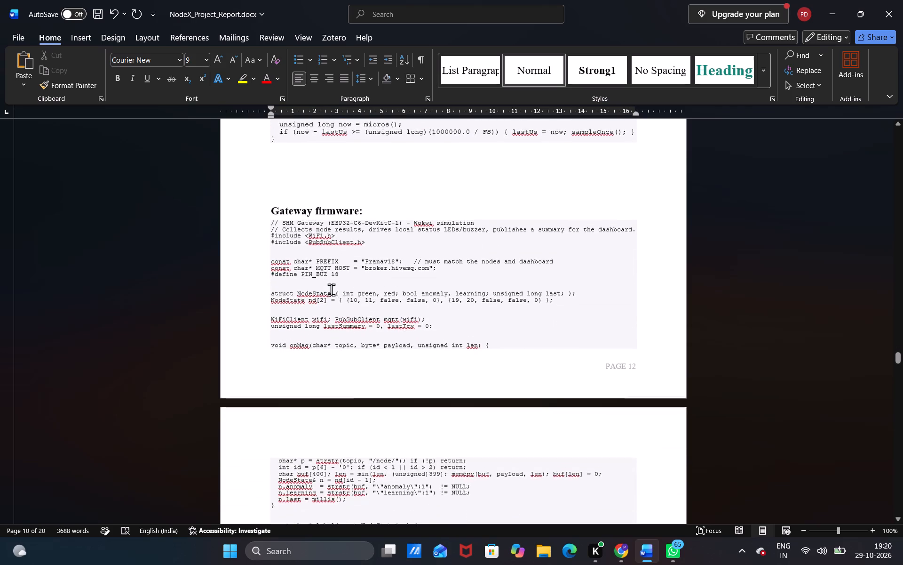
pyautogui.scroll(-1, 331, 290)
pyautogui.moveTo(270, 178); pyautogui.dragTo(427, 471)
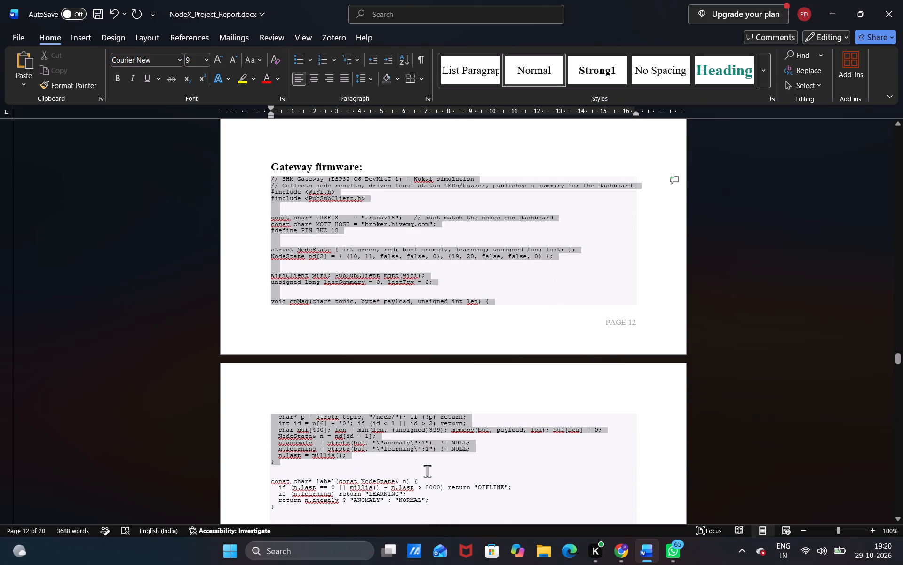
pyautogui.moveTo(427, 471); pyautogui.dragTo(348, 407)
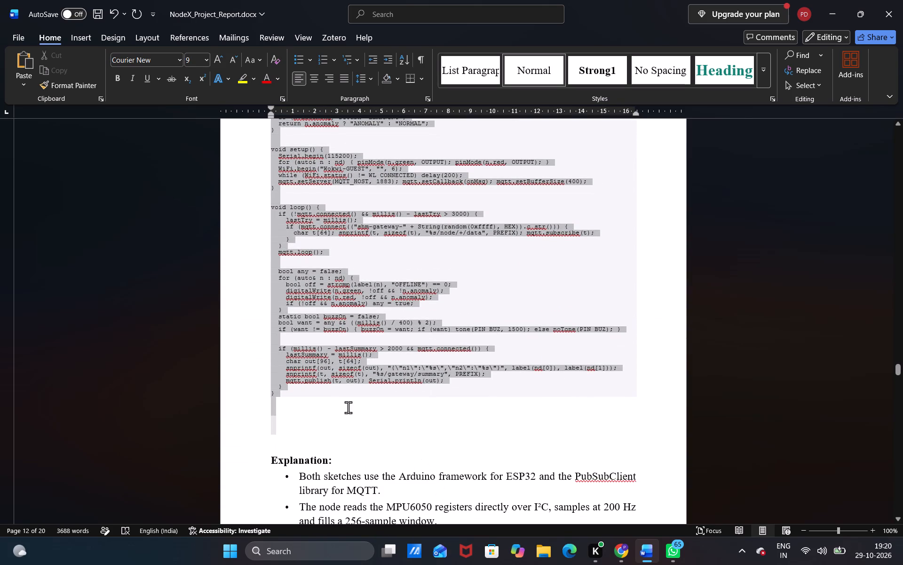
pyautogui.moveTo(348, 407); pyautogui.dragTo(339, 395)
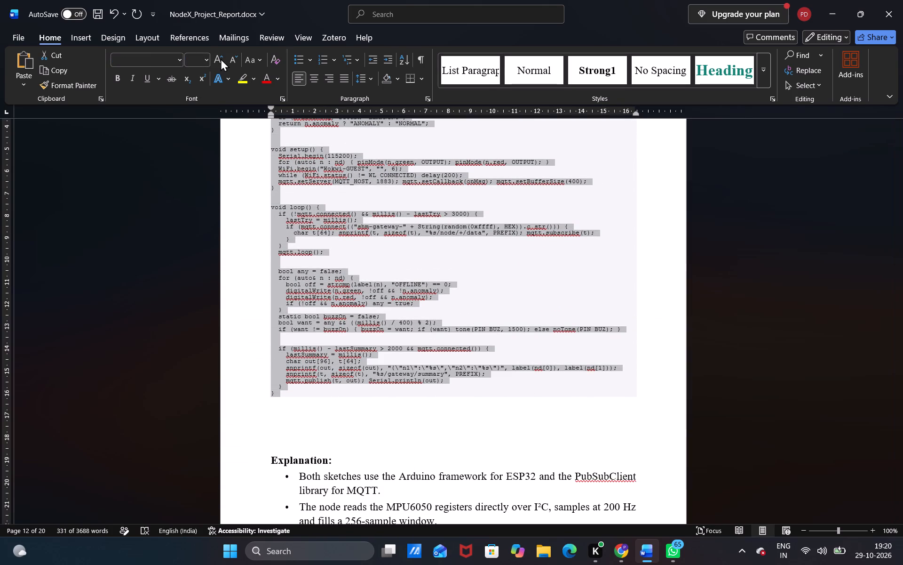
pyautogui.click(221, 58)
pyautogui.click(419, 308)
# Check how the pages break from the gateway firmware listing through the Explanation list to the start of Chapter 6.
pyautogui.scroll(-2, 419, 308)
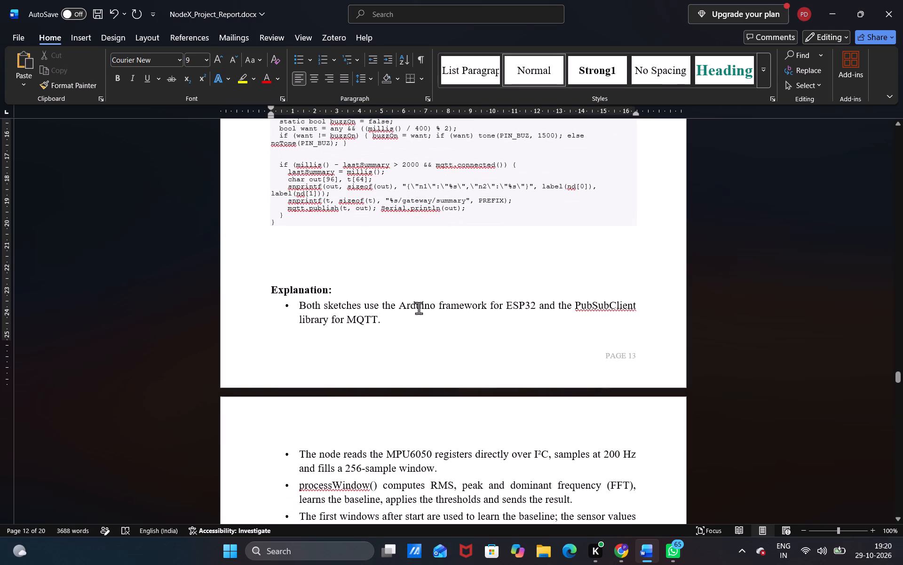
pyautogui.scroll(-4, 419, 308)
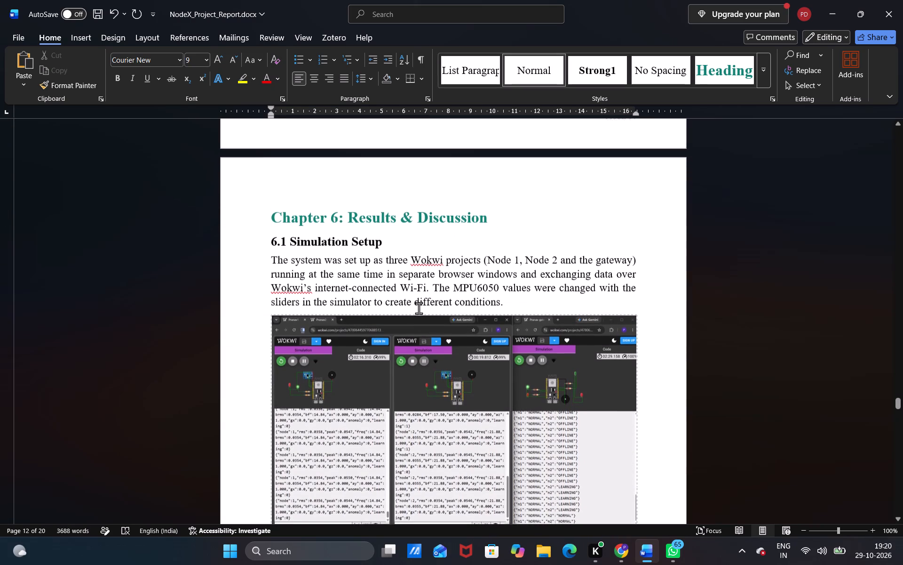
pyautogui.scroll(5, 419, 308)
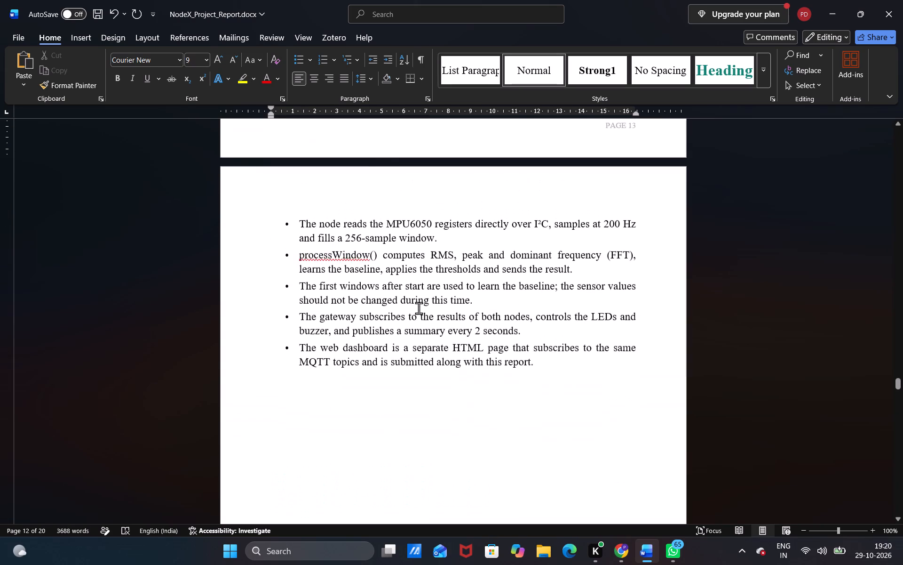
pyautogui.scroll(5, 419, 308)
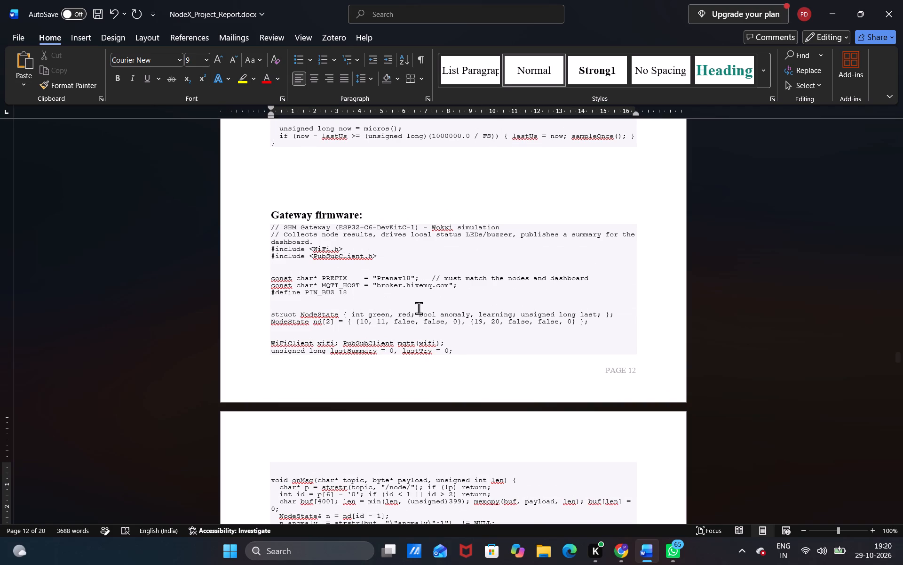
# Delete two of the blank lines between the end of the gateway firmware listing and the Explanation heading.
pyautogui.scroll(-5, 419, 308)
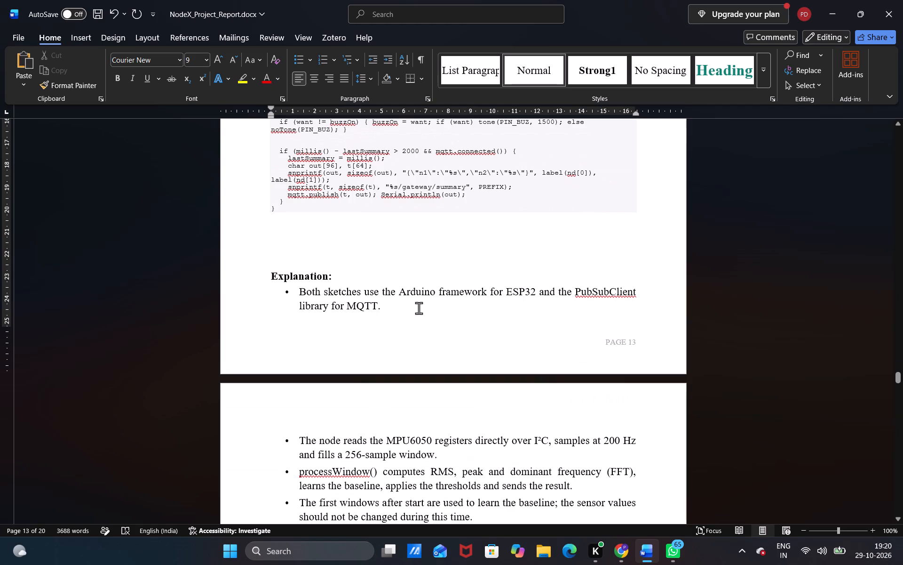
pyautogui.click(330, 263)
pyautogui.press('BackSpace')
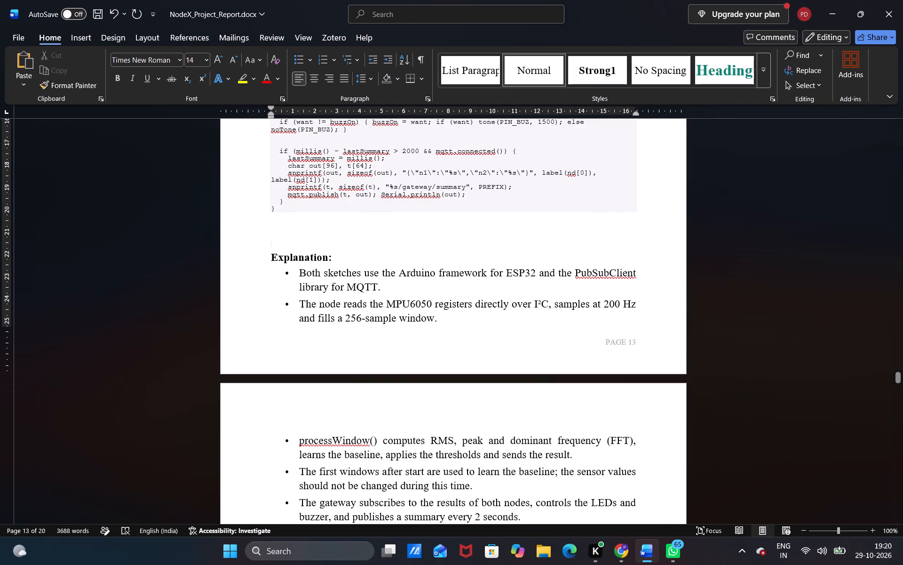
pyautogui.press('BackSpace')
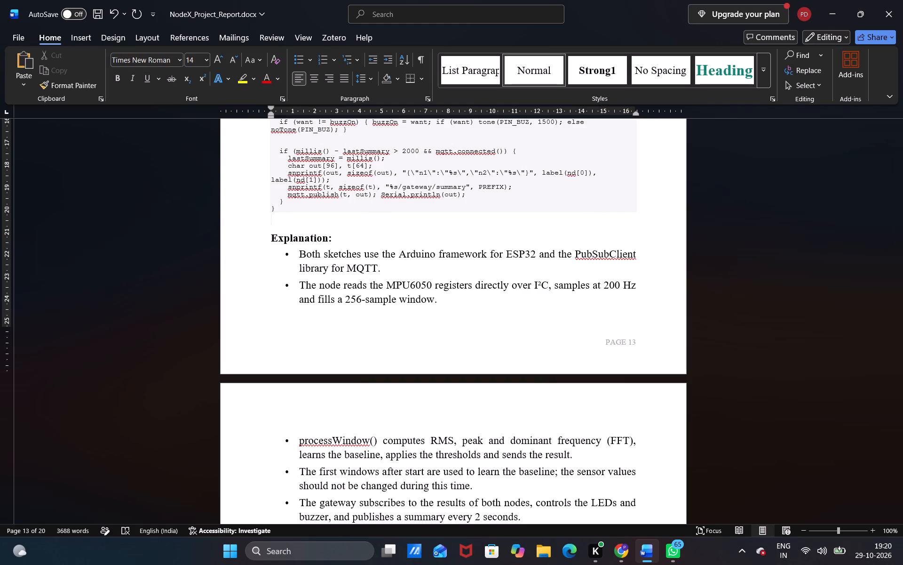
# Review the layout of the Chapter 5 firmware listings and Explanation, and skim the remaining pages through to the References.
pyautogui.scroll(-3, 385, 310)
pyautogui.scroll(6, 385, 310)
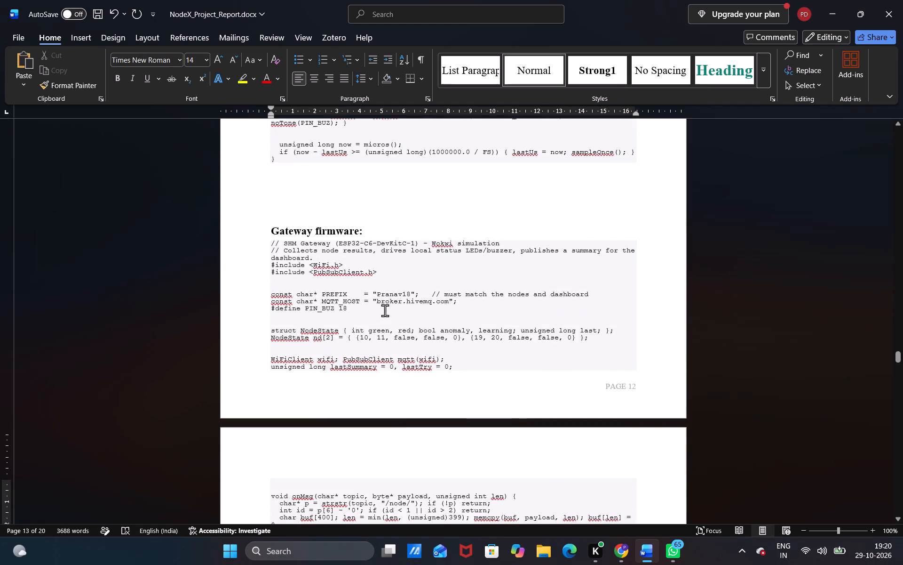
pyautogui.scroll(3, 385, 310)
pyautogui.scroll(-1, 385, 310)
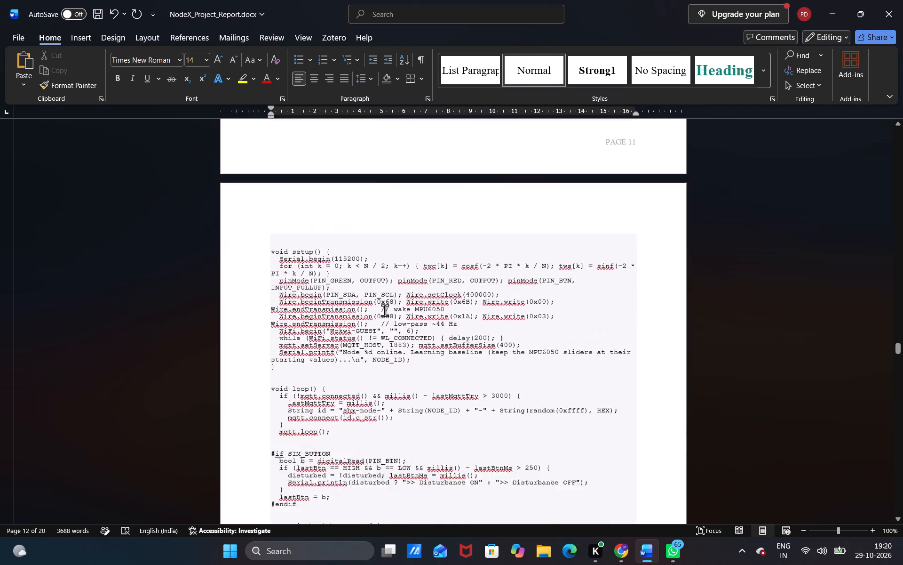
pyautogui.scroll(-3, 385, 310)
pyautogui.scroll(3, 385, 310)
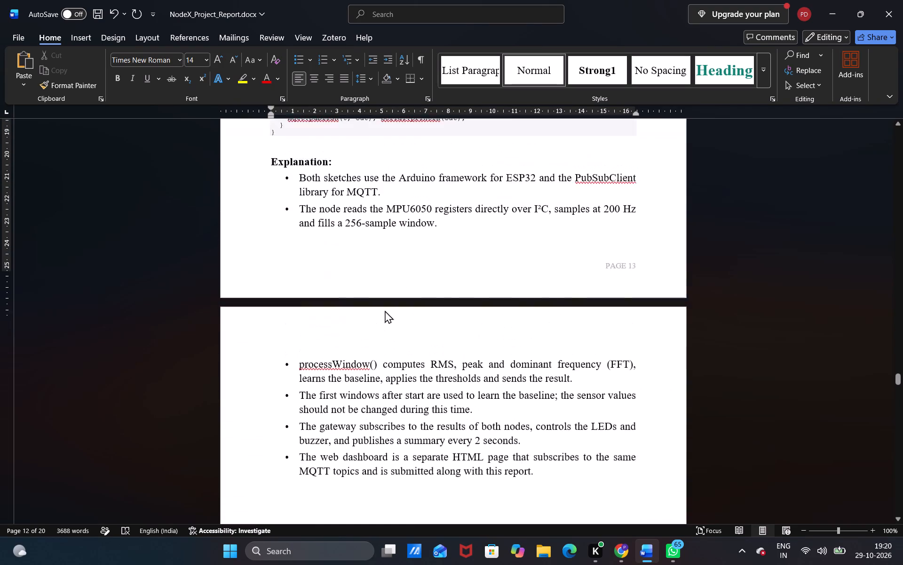
pyautogui.scroll(2, 385, 310)
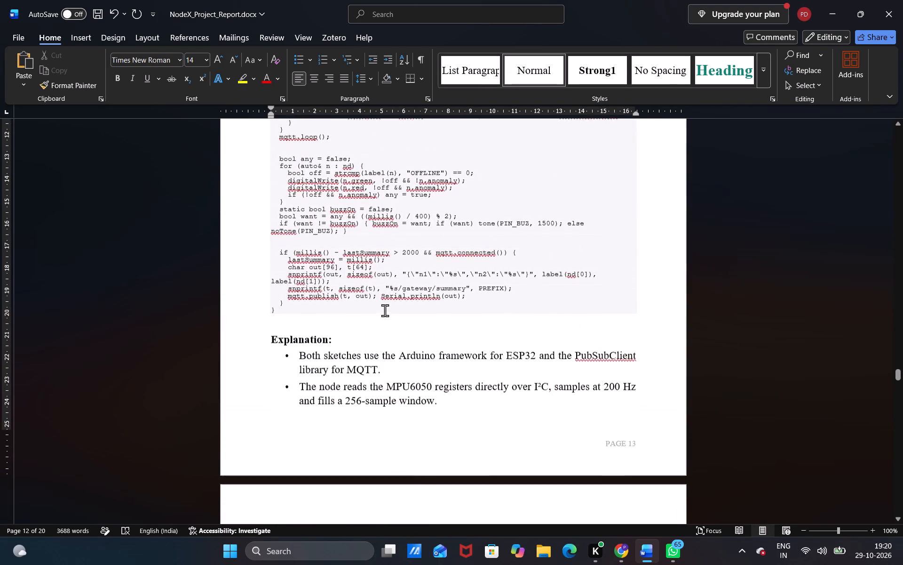
pyautogui.scroll(1, 385, 310)
pyautogui.scroll(-12, 385, 310)
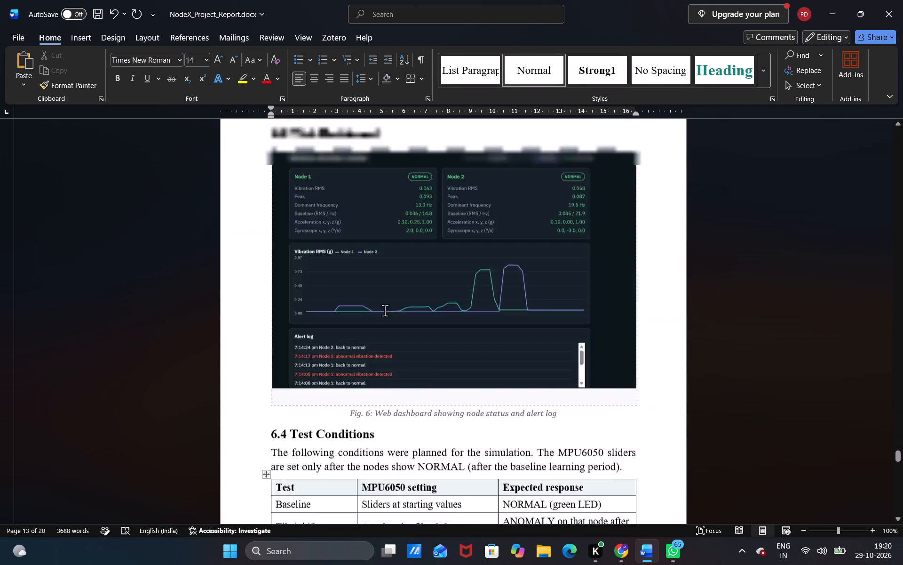
pyautogui.scroll(-12, 385, 310)
pyautogui.scroll(4, 385, 310)
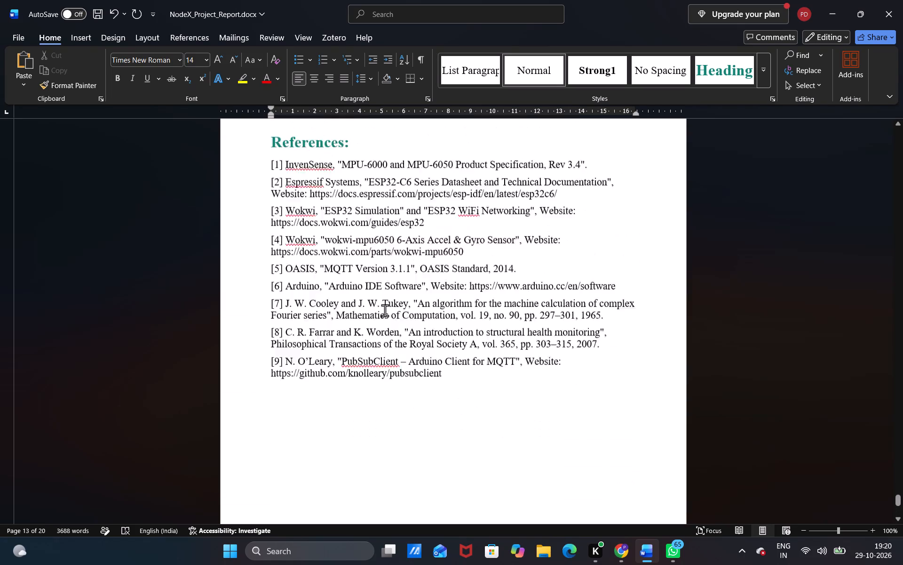
# Review the page layout backwards from the References through Chapter 6 and the firmware listings to the start of Chapter 5.
pyautogui.scroll(4, 385, 310)
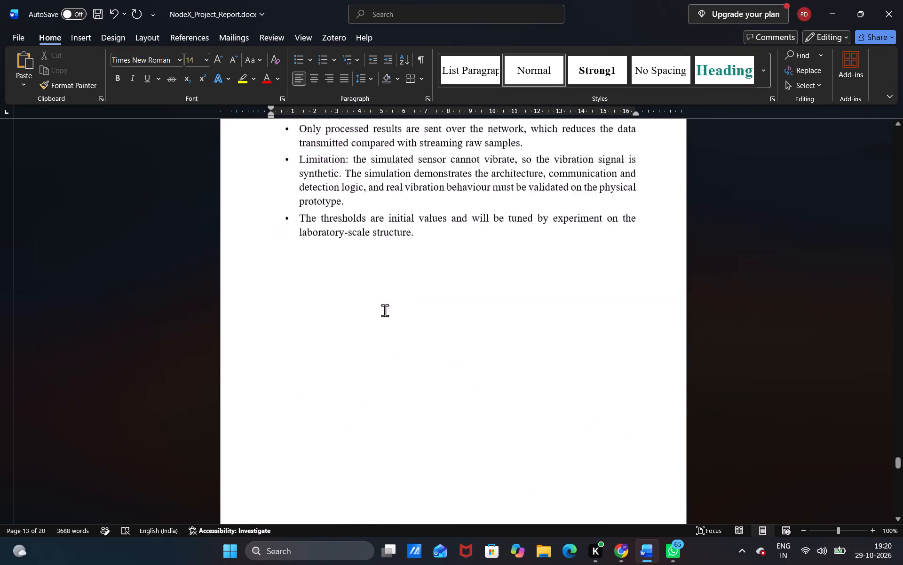
pyautogui.scroll(5, 385, 310)
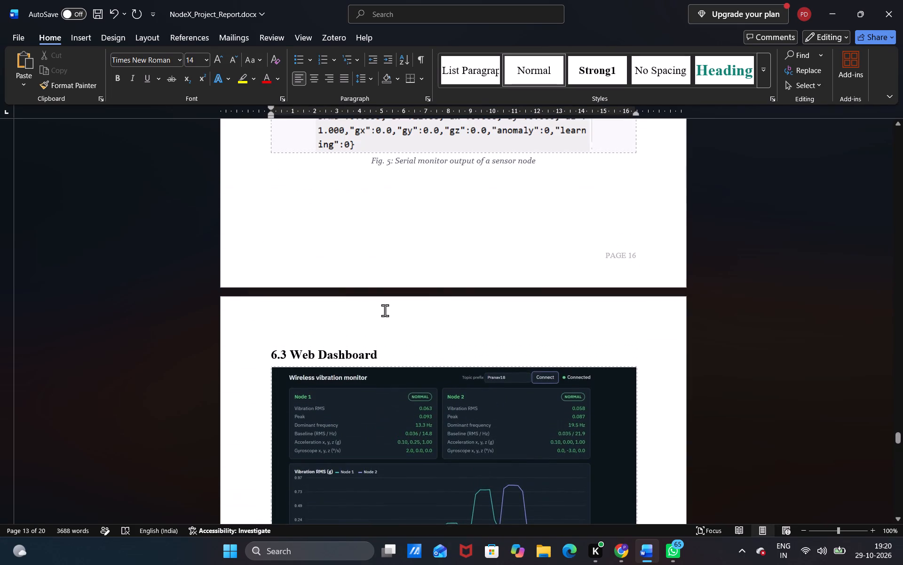
pyautogui.scroll(6, 385, 310)
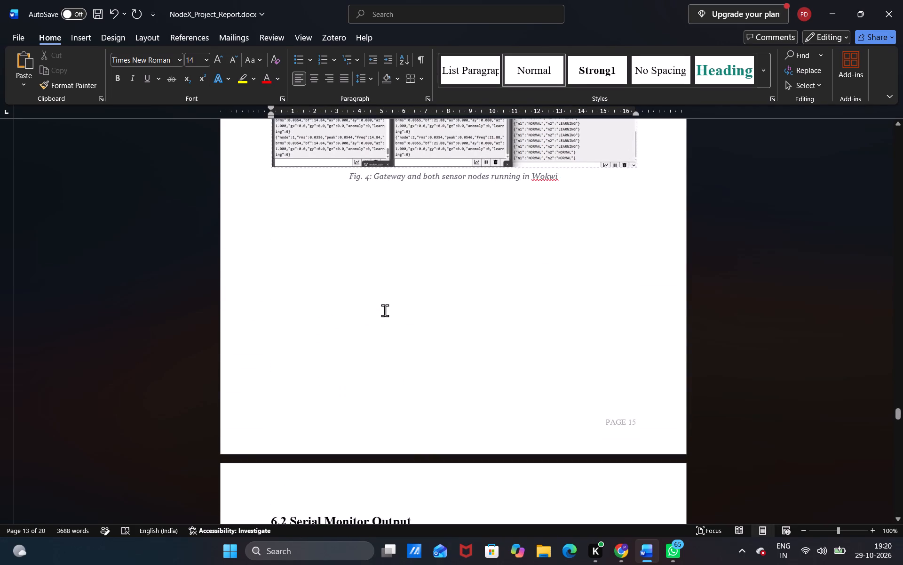
pyautogui.scroll(3, 385, 310)
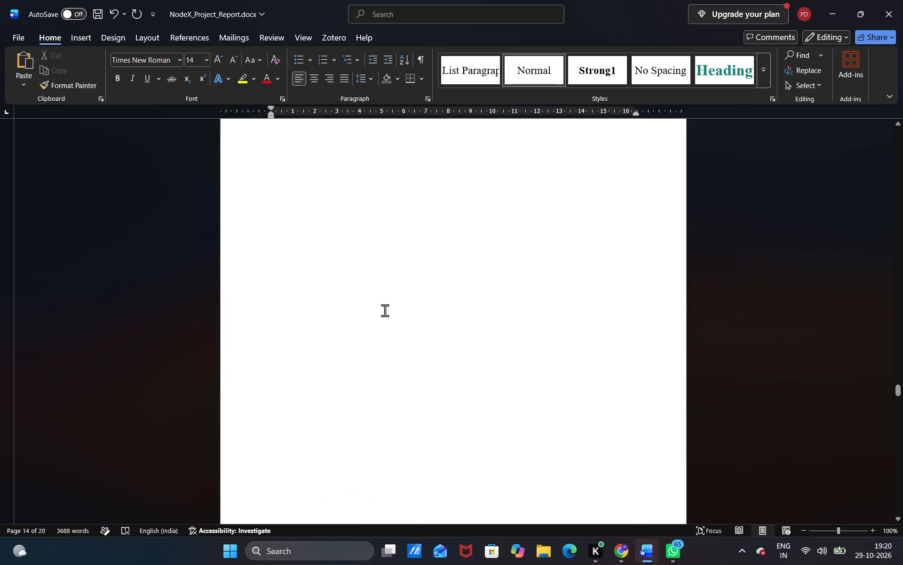
pyautogui.scroll(4, 385, 310)
pyautogui.scroll(-2, 385, 310)
pyautogui.scroll(5, 385, 310)
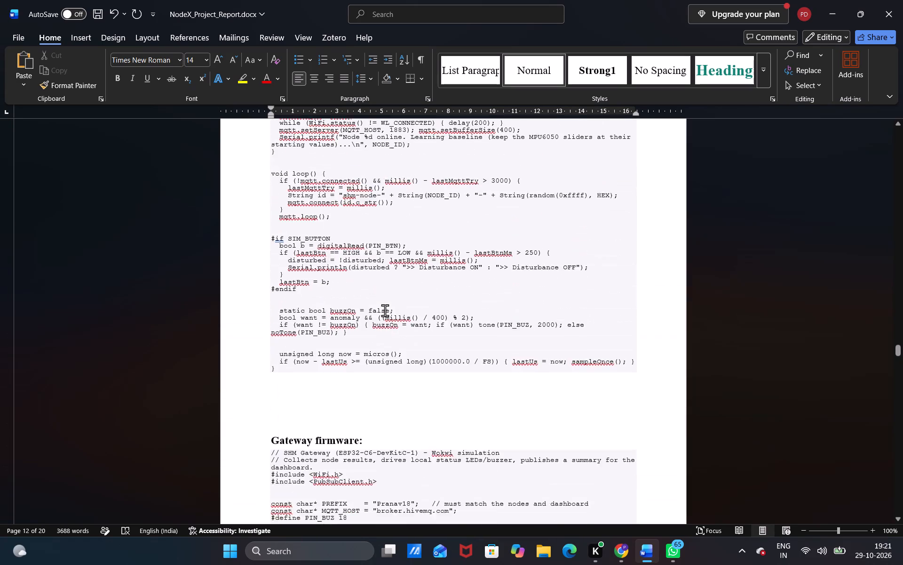
pyautogui.scroll(4, 385, 310)
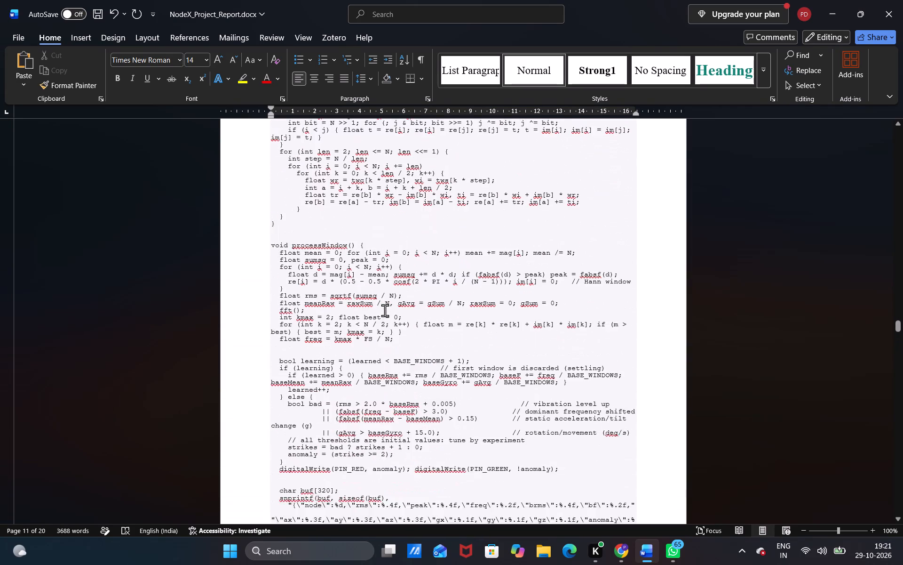
pyautogui.scroll(5, 385, 310)
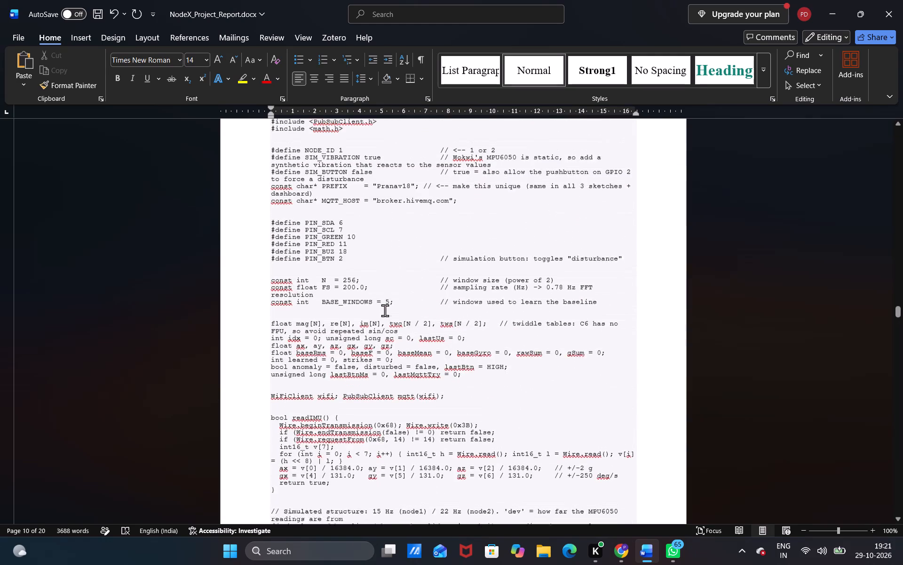
pyautogui.scroll(1, 385, 310)
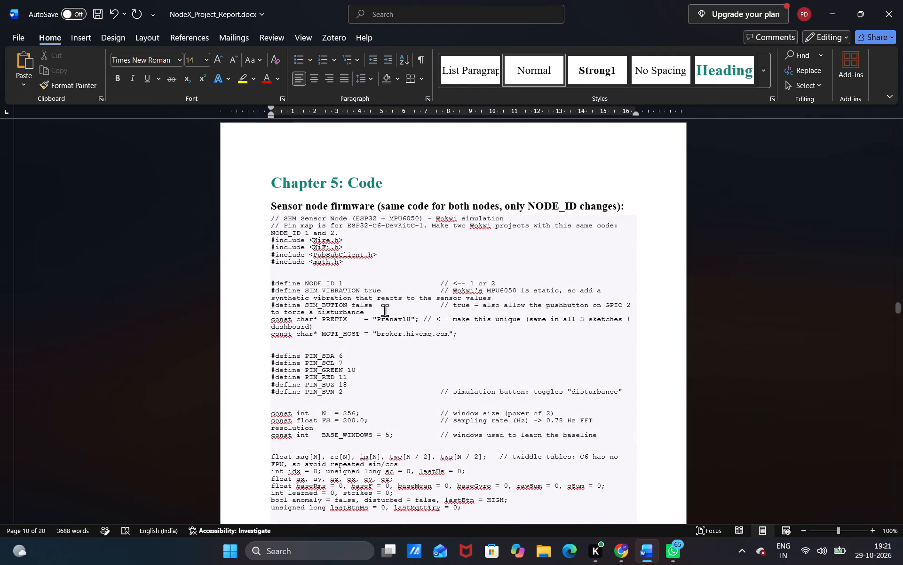
pyautogui.scroll(2, 385, 310)
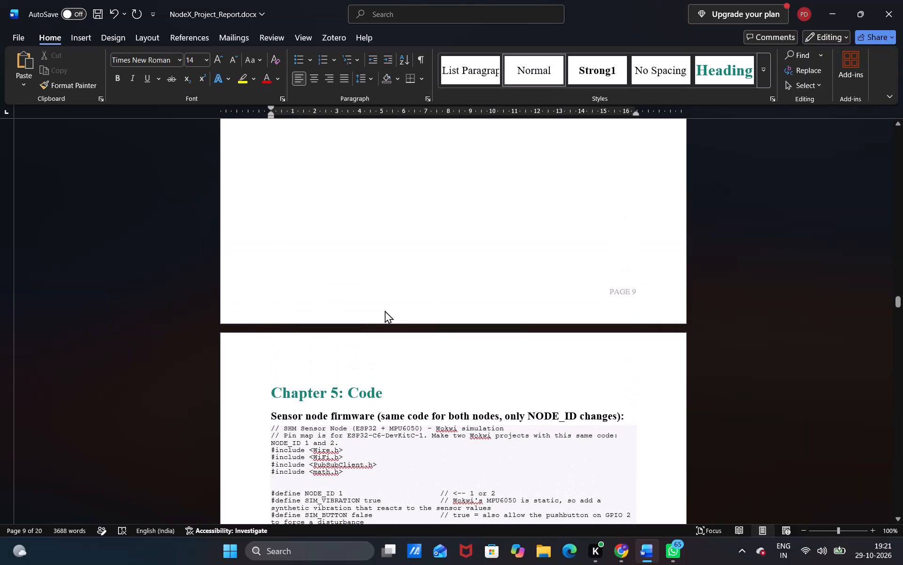
pyautogui.scroll(1, 385, 310)
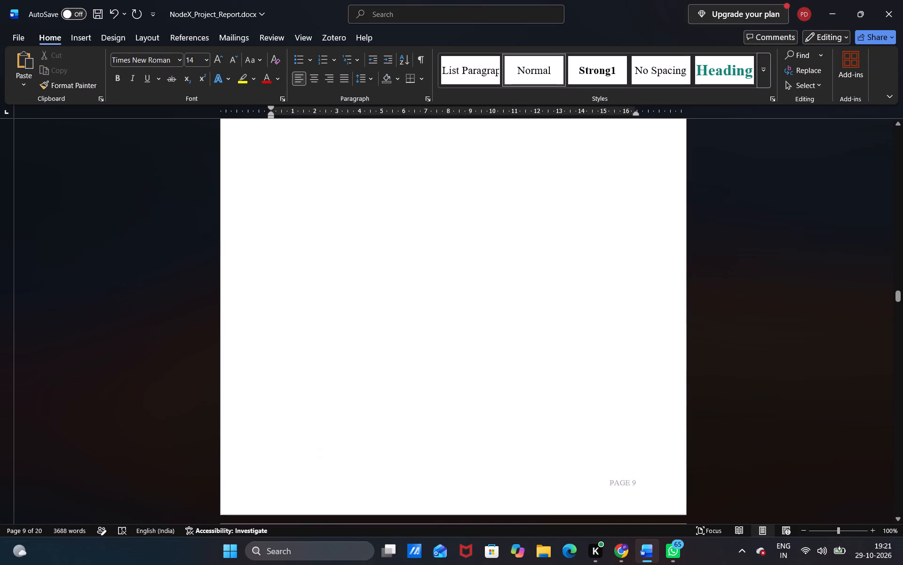
pyautogui.scroll(-2, 385, 310)
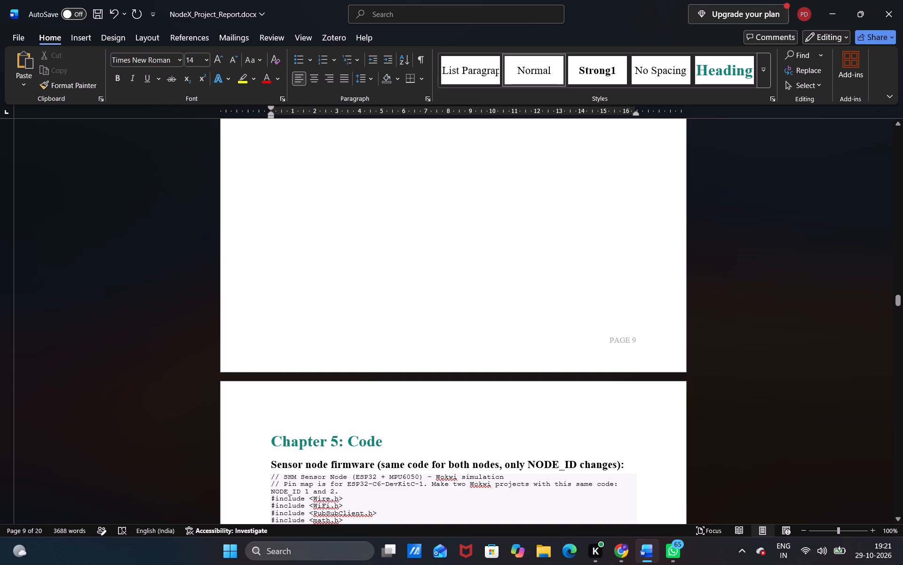
# Review Chapters 4 to 1 backwards to the cover page and check its title, group members and guidance sections.
pyautogui.scroll(2, 385, 310)
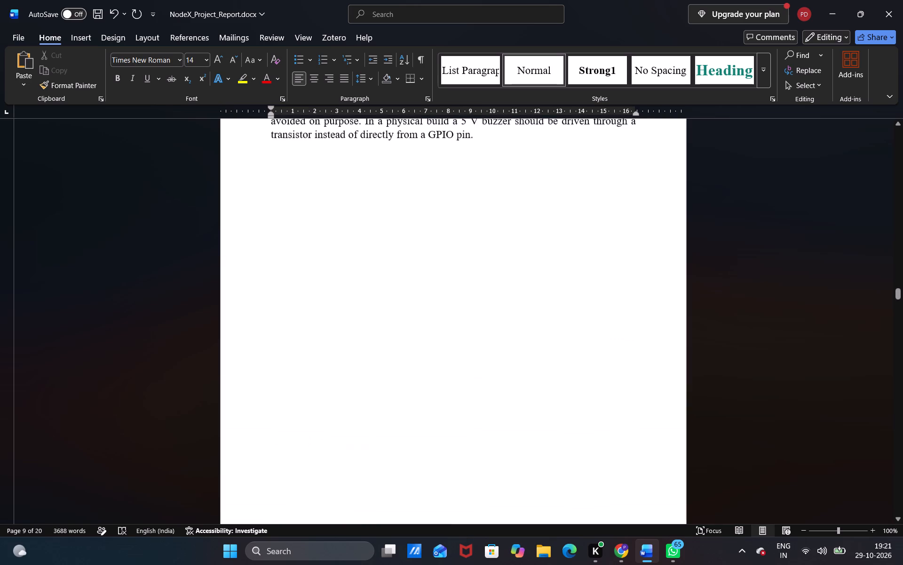
pyautogui.scroll(4, 385, 310)
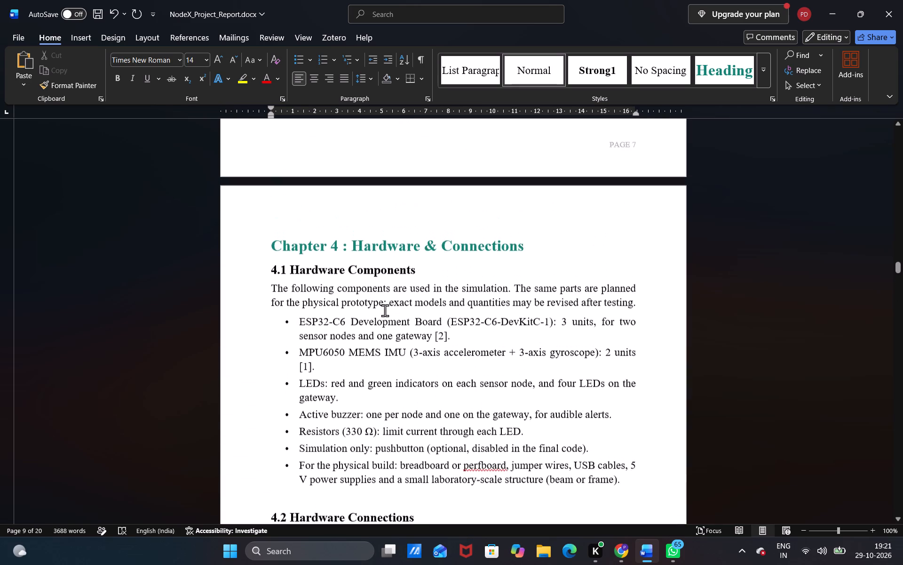
pyautogui.scroll(5, 385, 310)
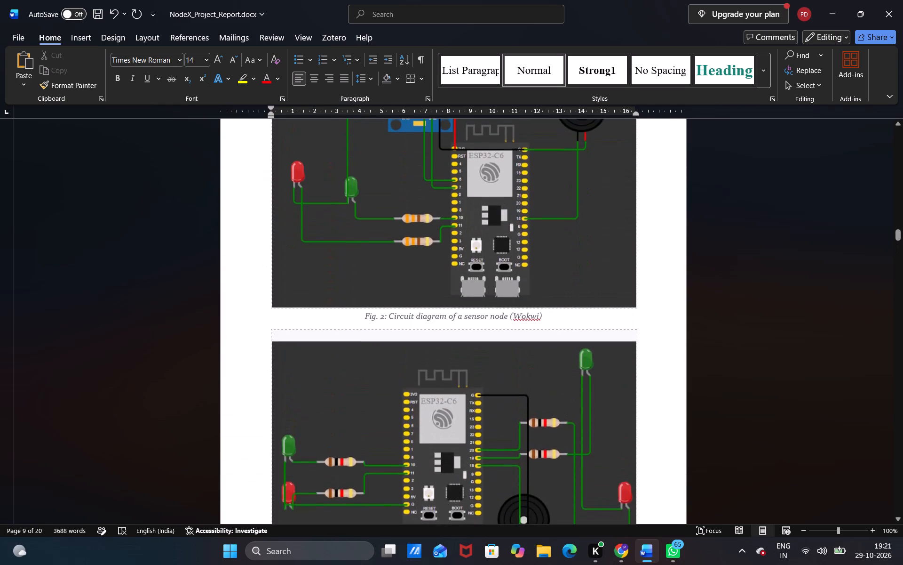
pyautogui.scroll(2, 385, 310)
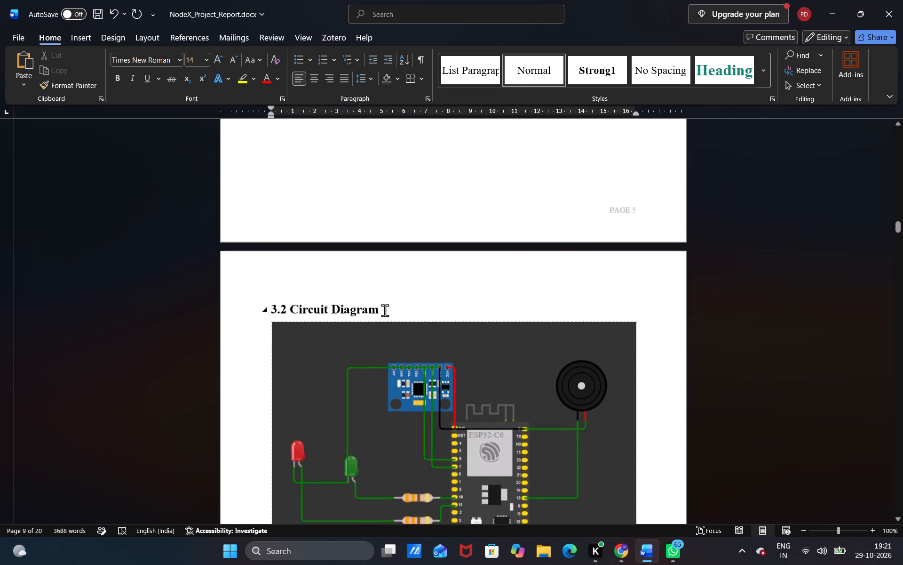
pyautogui.scroll(4, 385, 310)
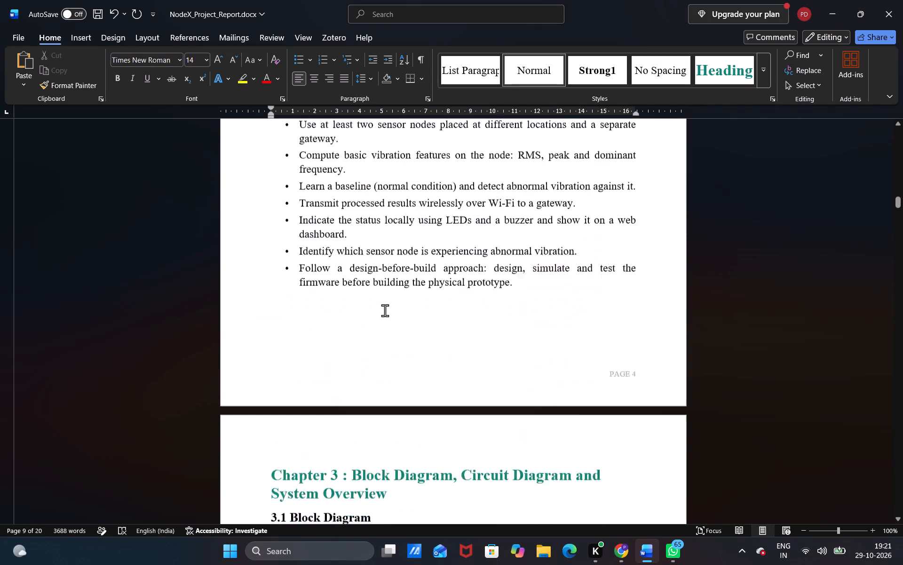
pyautogui.scroll(6, 385, 310)
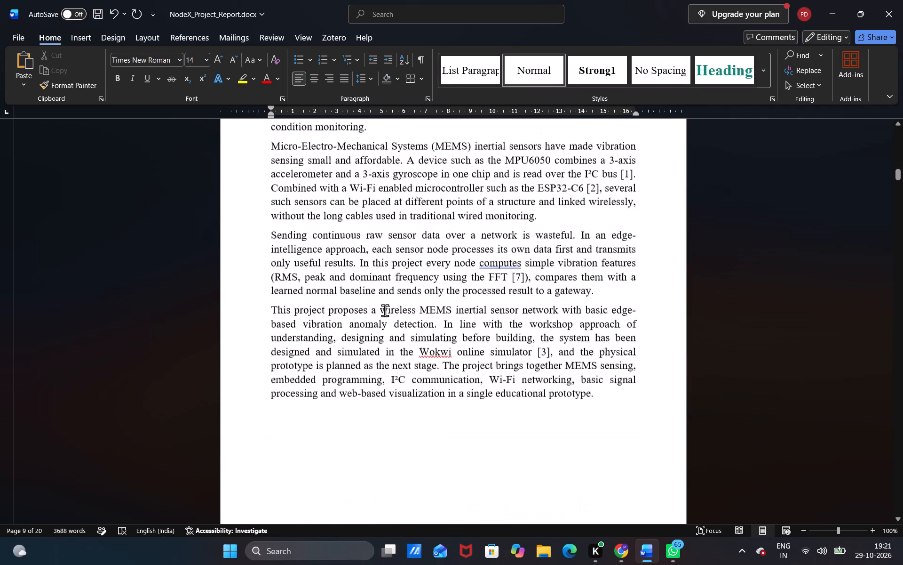
pyautogui.scroll(8, 385, 310)
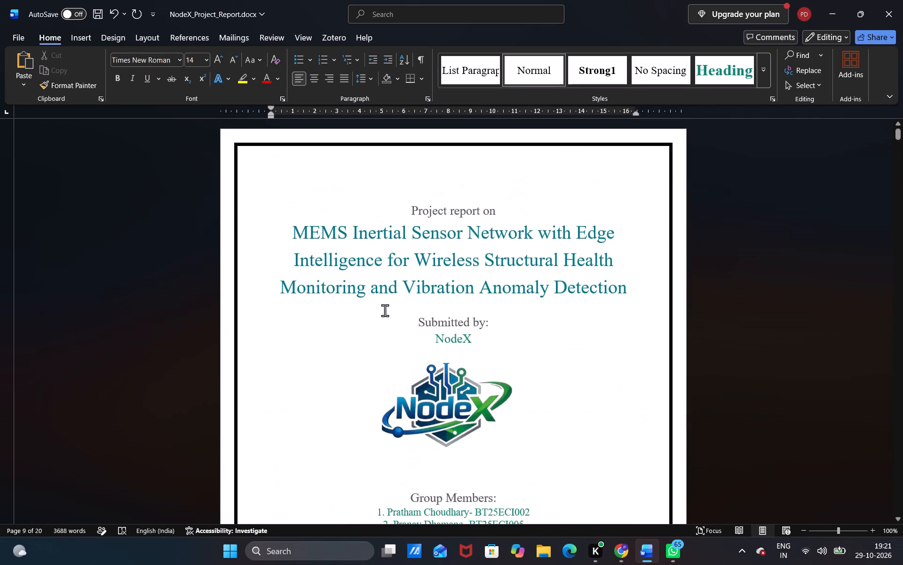
pyautogui.scroll(-1, 385, 310)
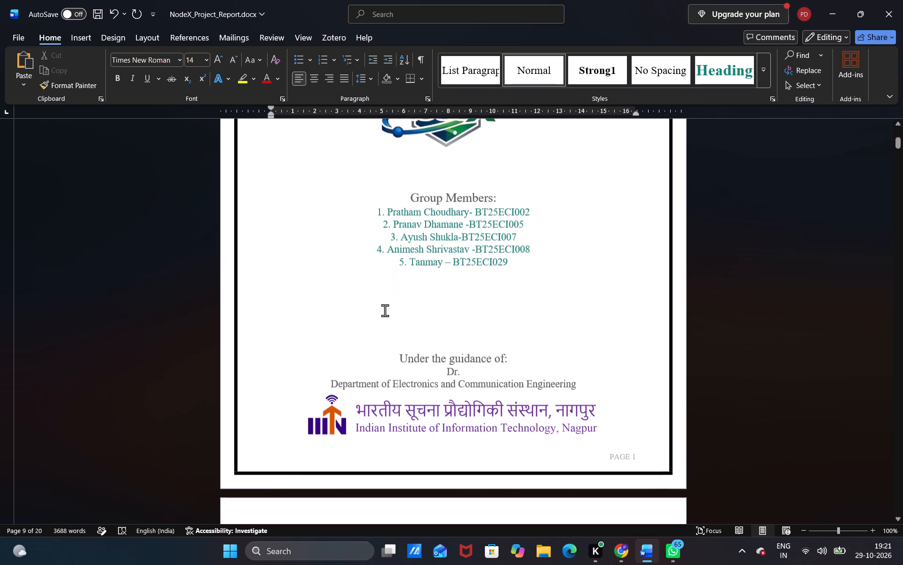
pyautogui.scroll(-2, 385, 310)
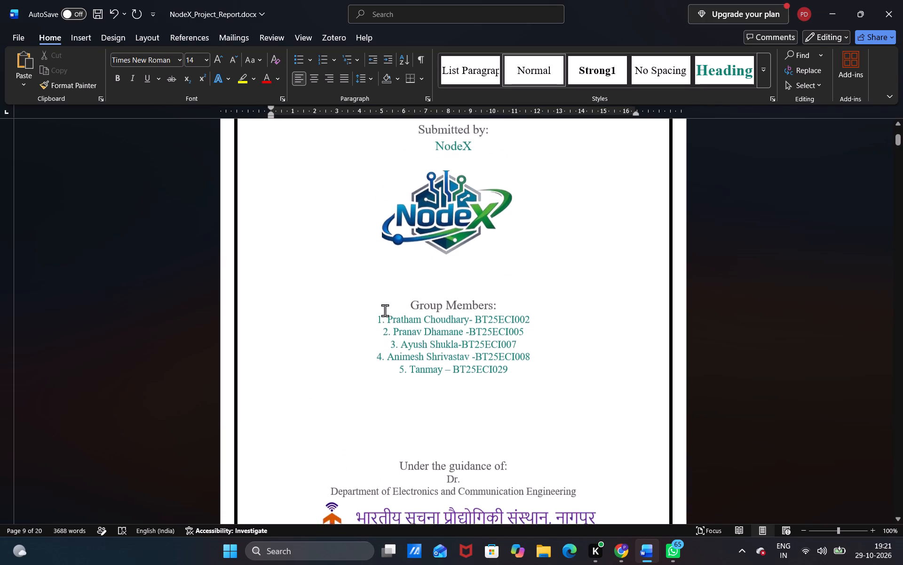
pyautogui.scroll(-2, 385, 310)
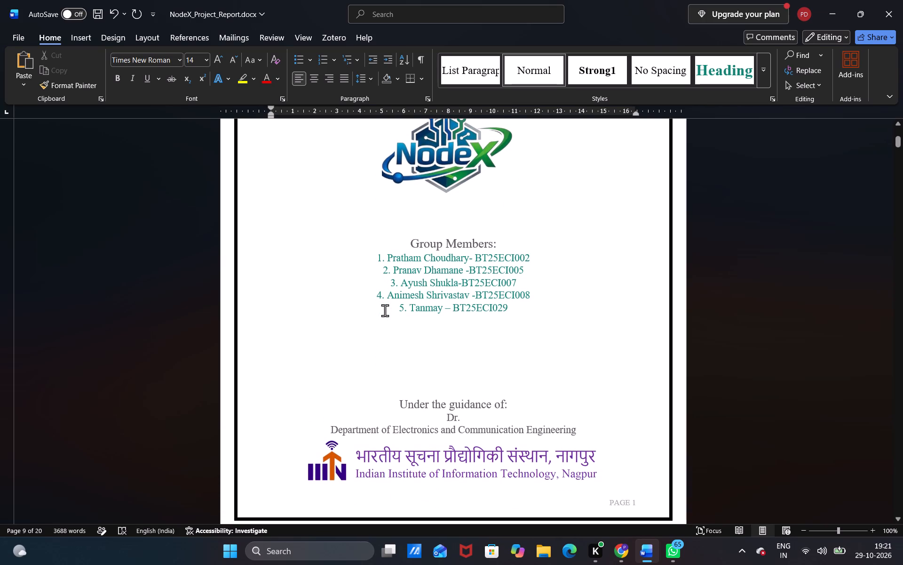
# Examine the sensor node and gateway circuit diagrams in section 3.2, including their captions and page placement.
pyautogui.scroll(-17, 385, 310)
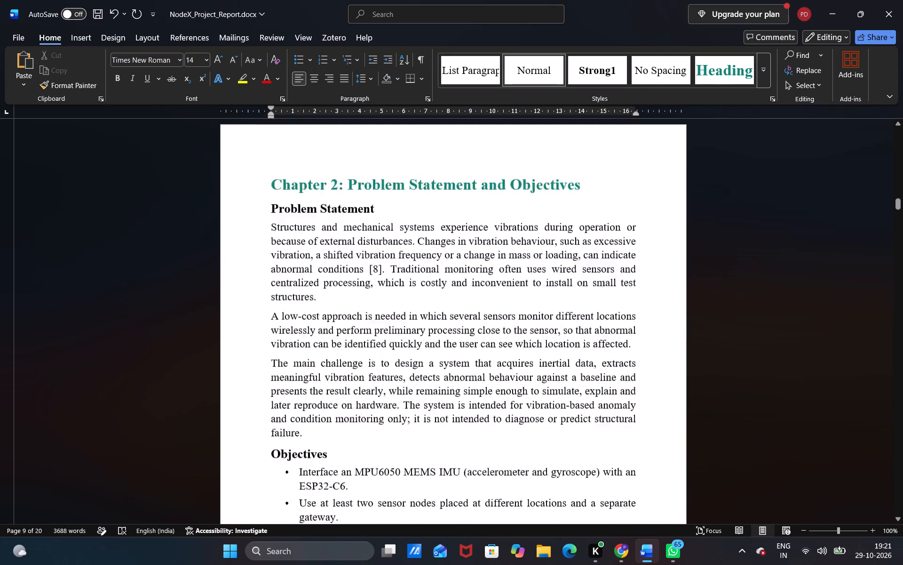
pyautogui.scroll(-5, 385, 310)
pyautogui.scroll(4, 385, 310)
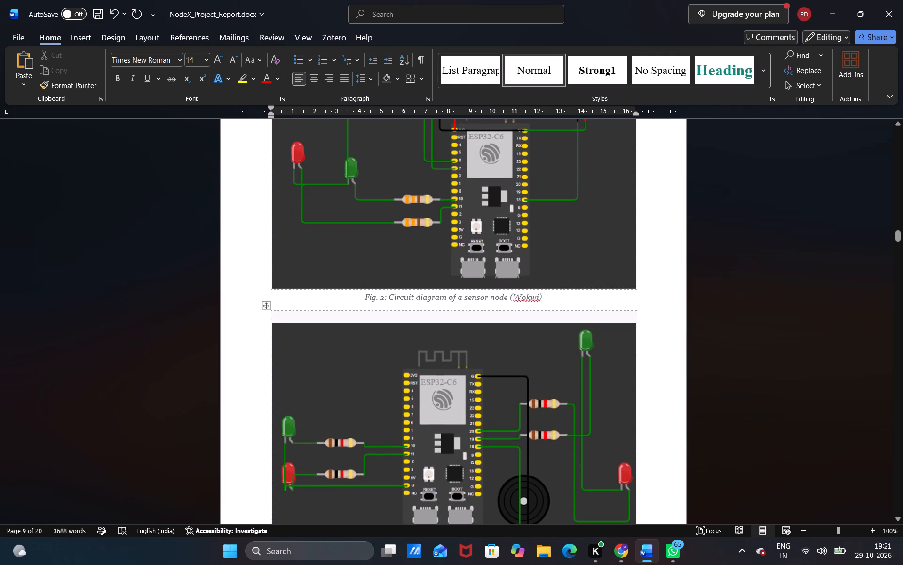
pyautogui.scroll(-1, 385, 310)
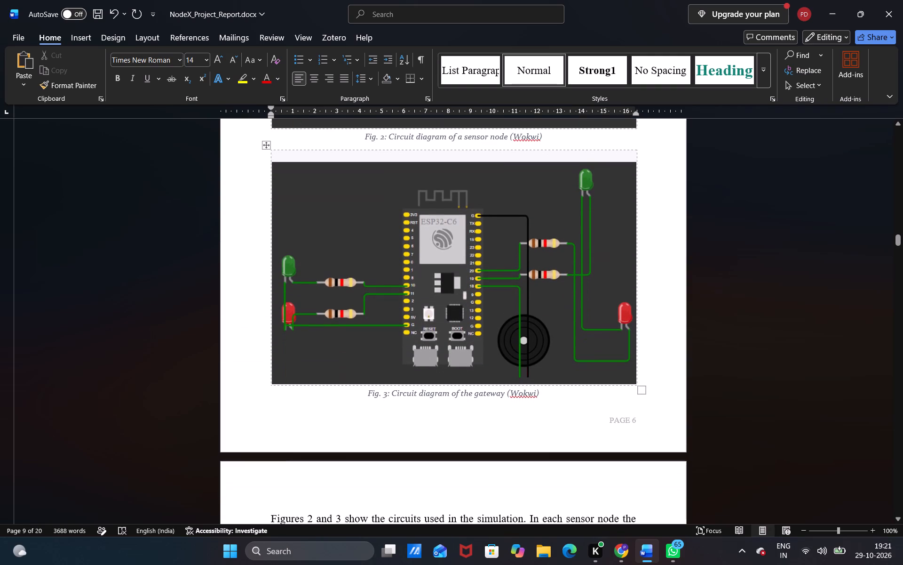
pyautogui.scroll(-1, 385, 310)
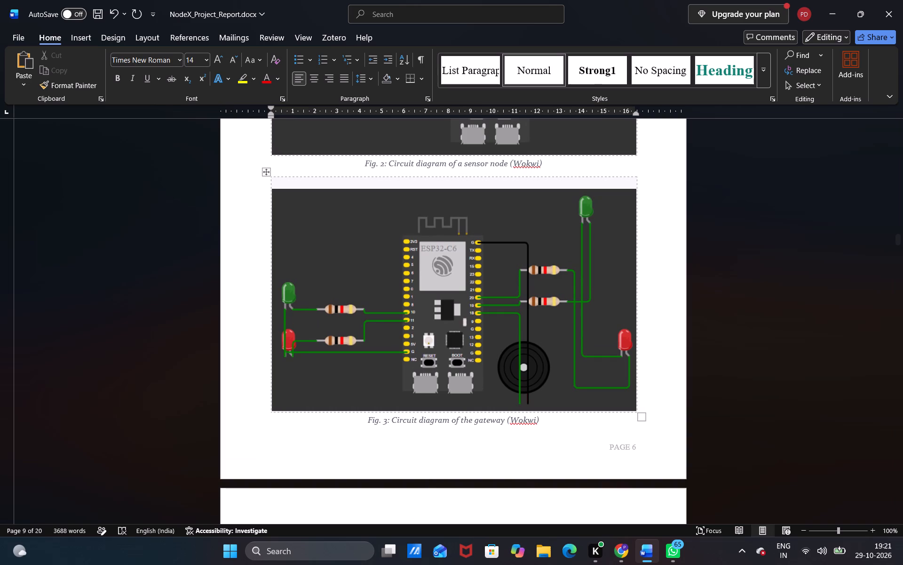
pyautogui.scroll(-1, 385, 310)
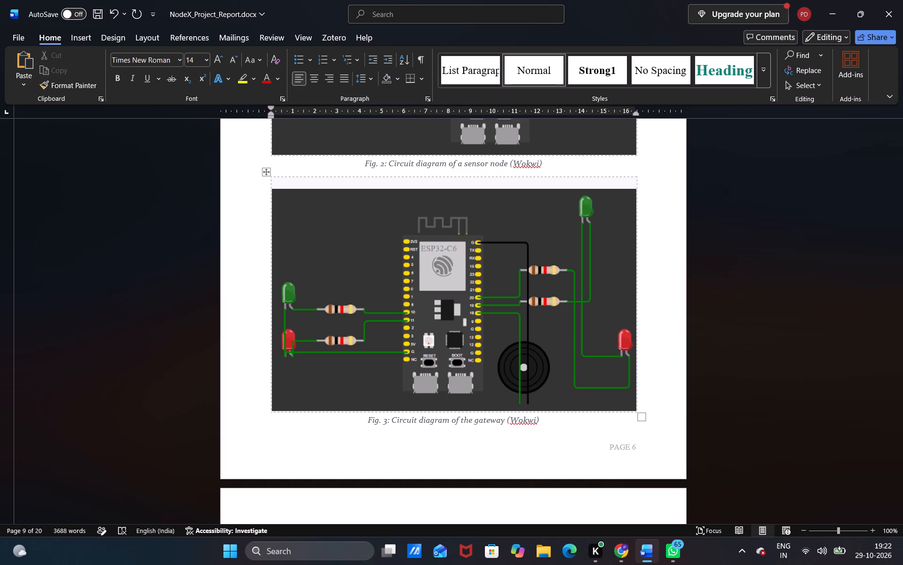
pyautogui.scroll(3, 385, 310)
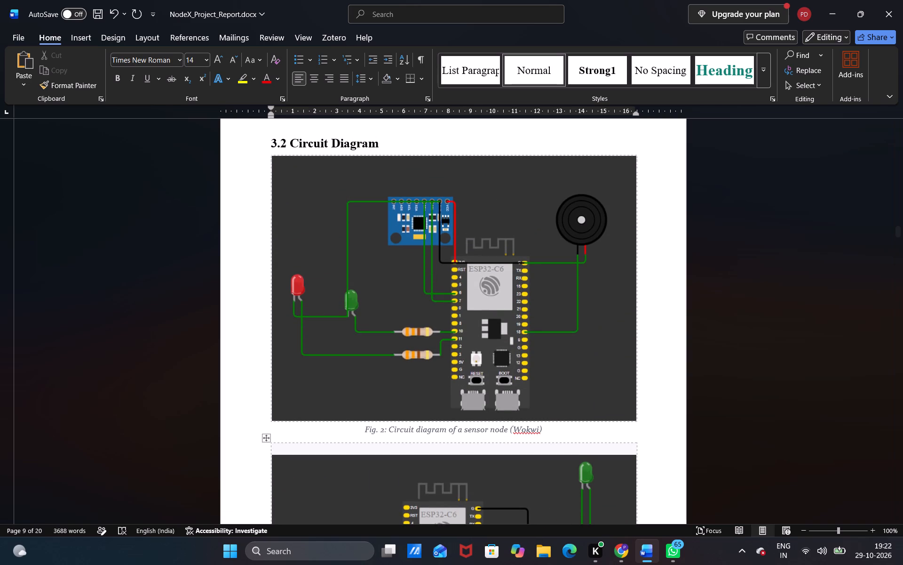
pyautogui.scroll(1, 385, 310)
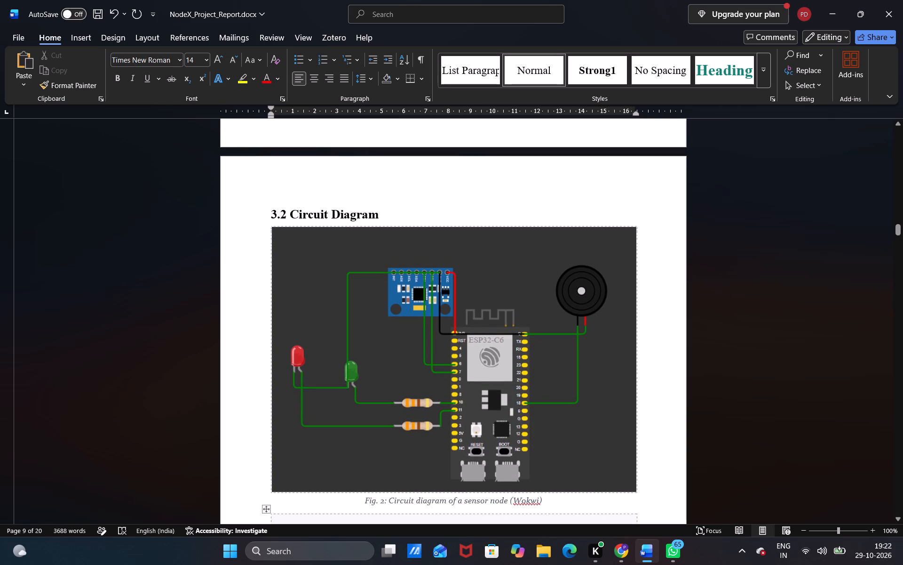
pyautogui.scroll(1, 385, 310)
pyautogui.scroll(-1, 385, 310)
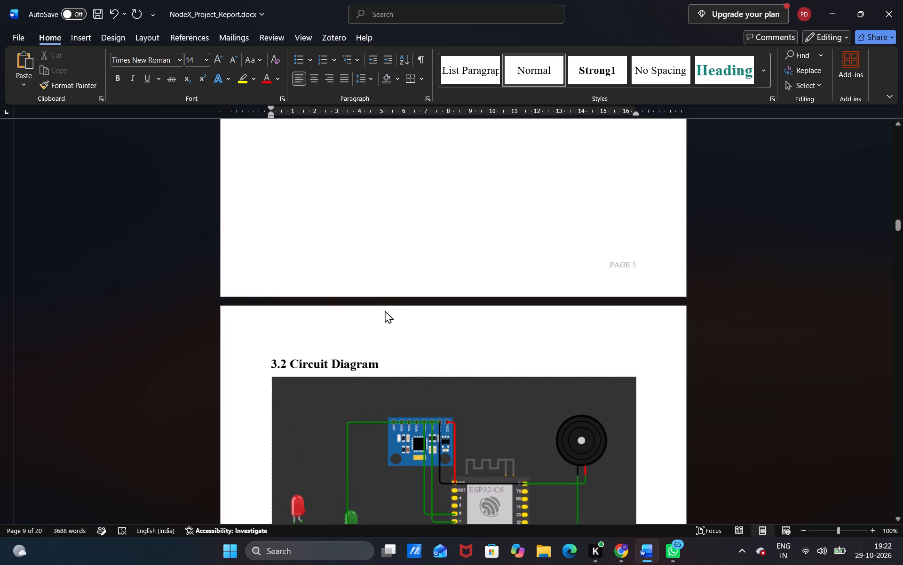
pyautogui.scroll(-2, 385, 310)
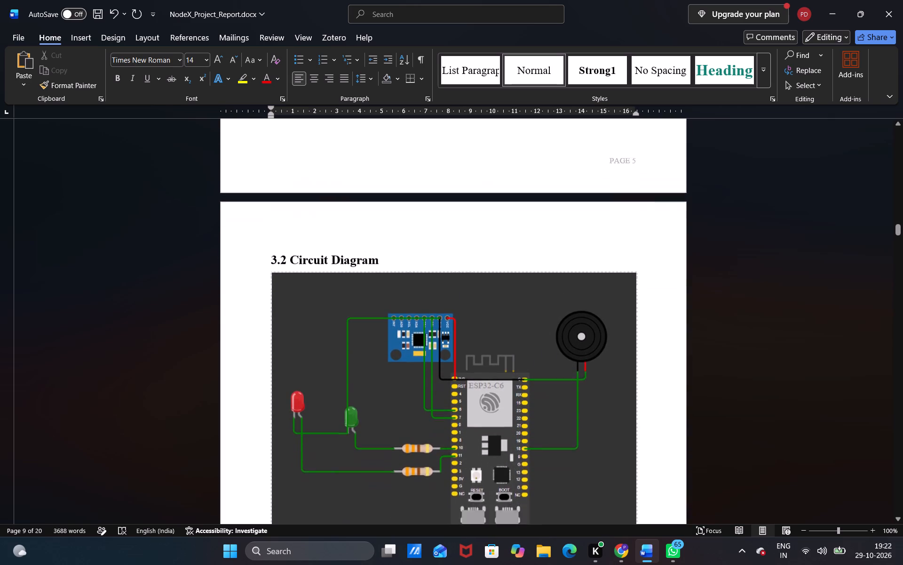
pyautogui.scroll(-4, 385, 310)
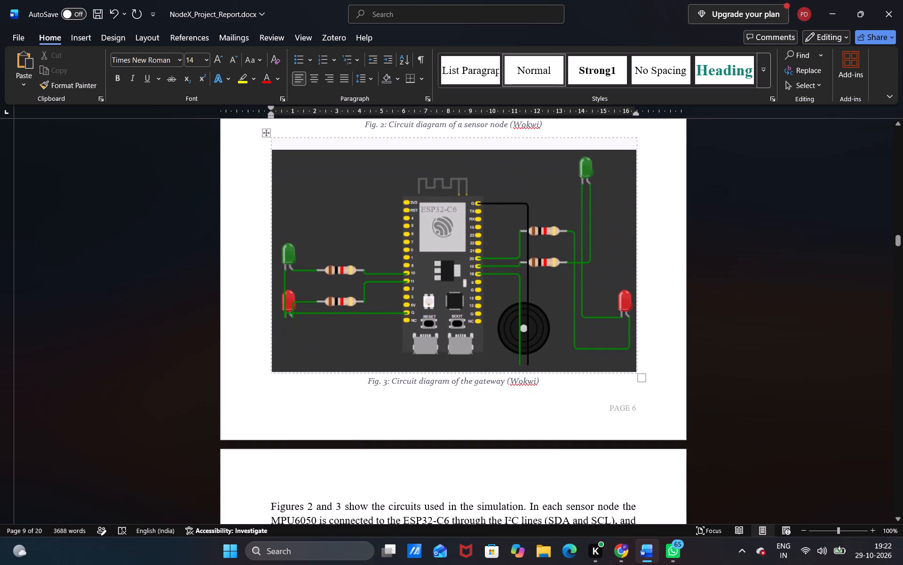
# Check the pages from section 3.3 System Overview through the hardware connection tables and sensor node code to the Gateway firmware listing.
pyautogui.scroll(-2, 385, 310)
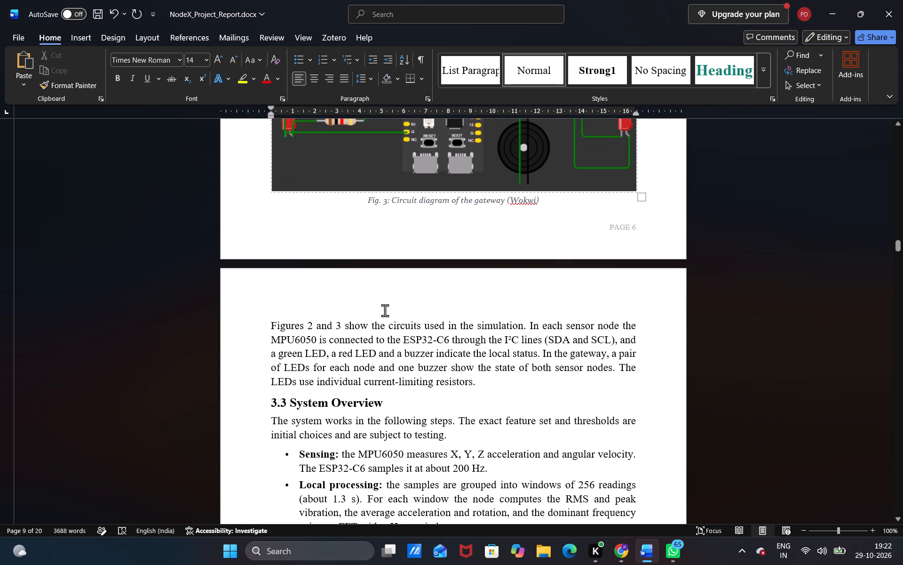
pyautogui.scroll(-9, 385, 310)
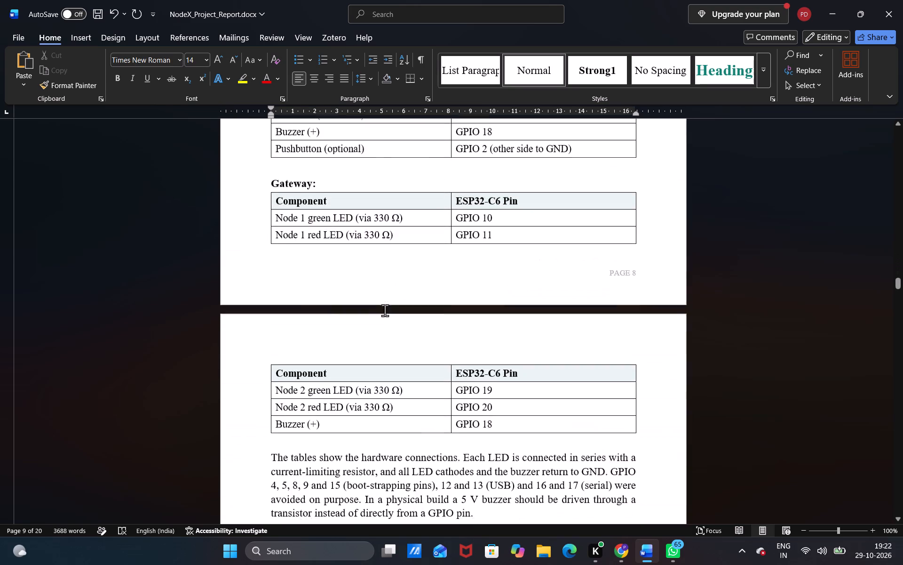
pyautogui.scroll(-7, 385, 310)
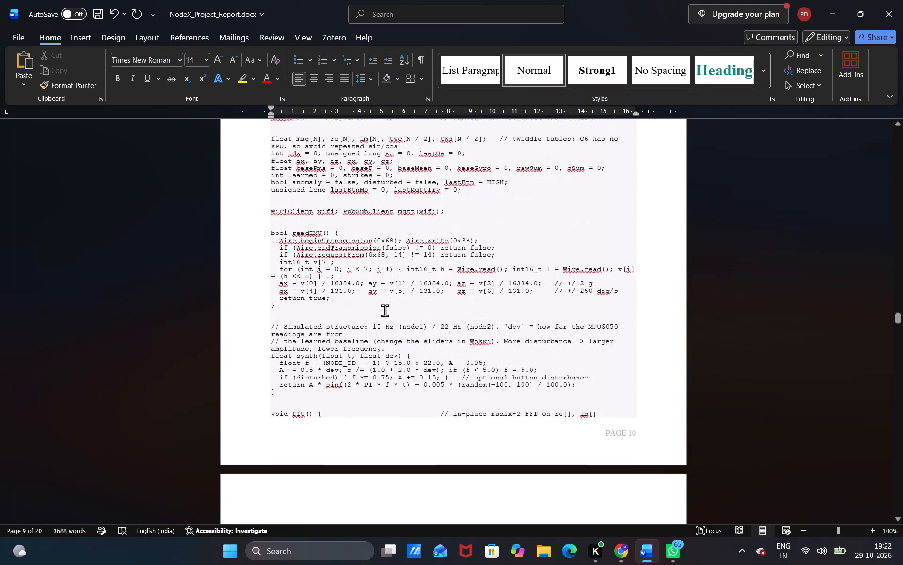
pyautogui.scroll(-13, 385, 310)
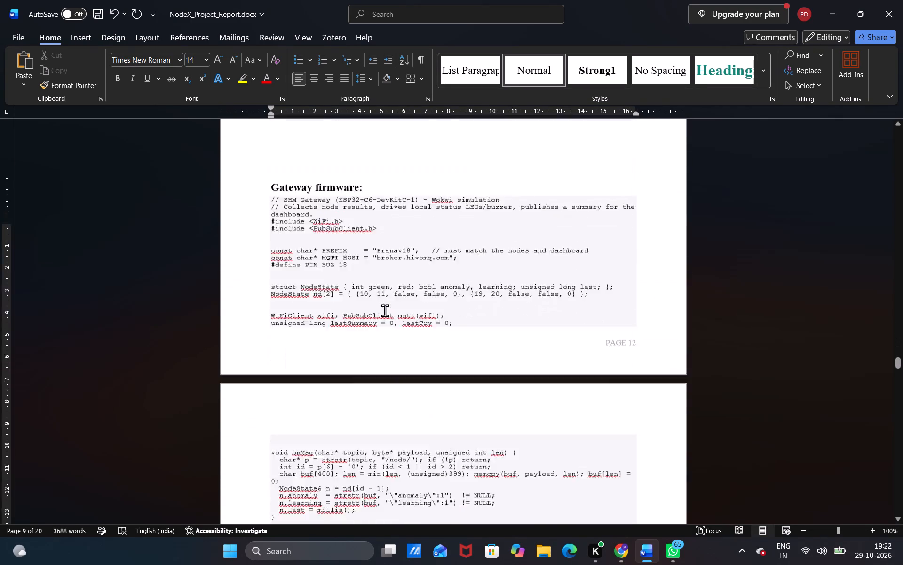
# Check the pages from the Gateway firmware listing through the closing code notes to section 6.1 Simulation Setup and its Fig. 4.
pyautogui.scroll(-6, 385, 310)
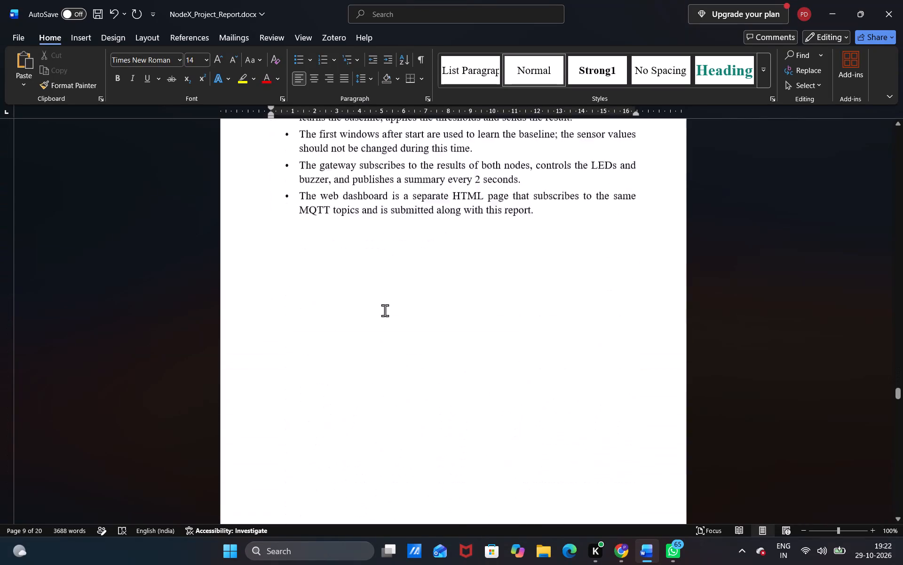
pyautogui.scroll(-1, 385, 310)
pyautogui.scroll(5, 385, 310)
pyautogui.scroll(-1, 385, 310)
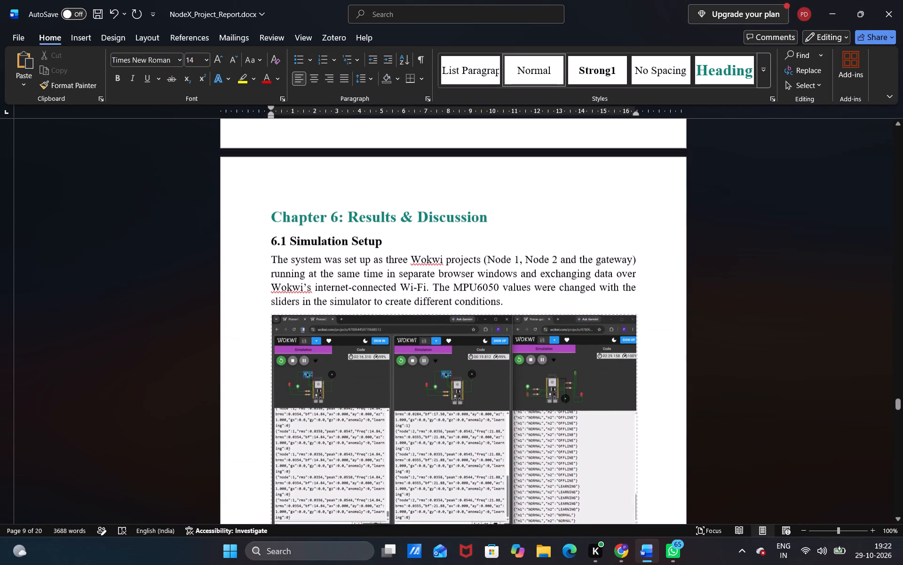
pyautogui.scroll(-1, 385, 310)
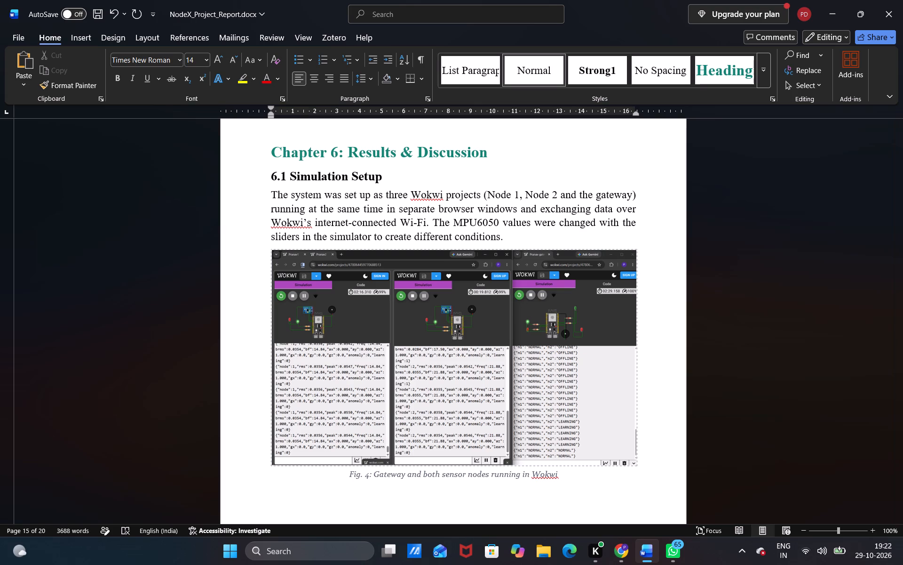
pyautogui.scroll(-1, 385, 310)
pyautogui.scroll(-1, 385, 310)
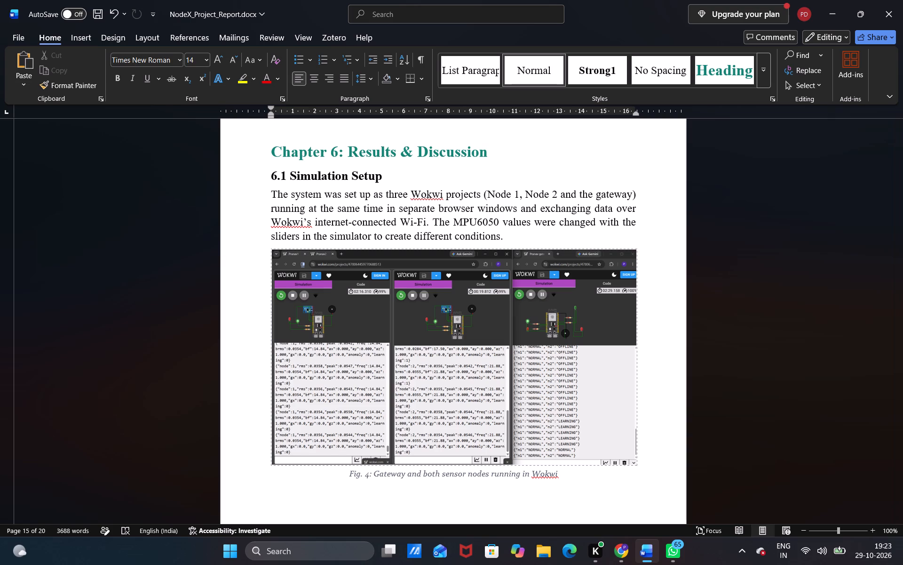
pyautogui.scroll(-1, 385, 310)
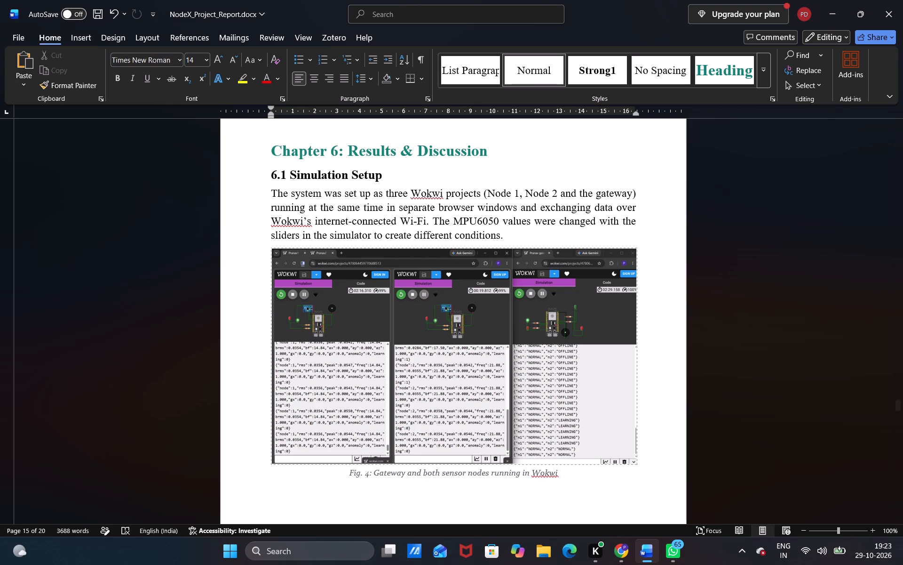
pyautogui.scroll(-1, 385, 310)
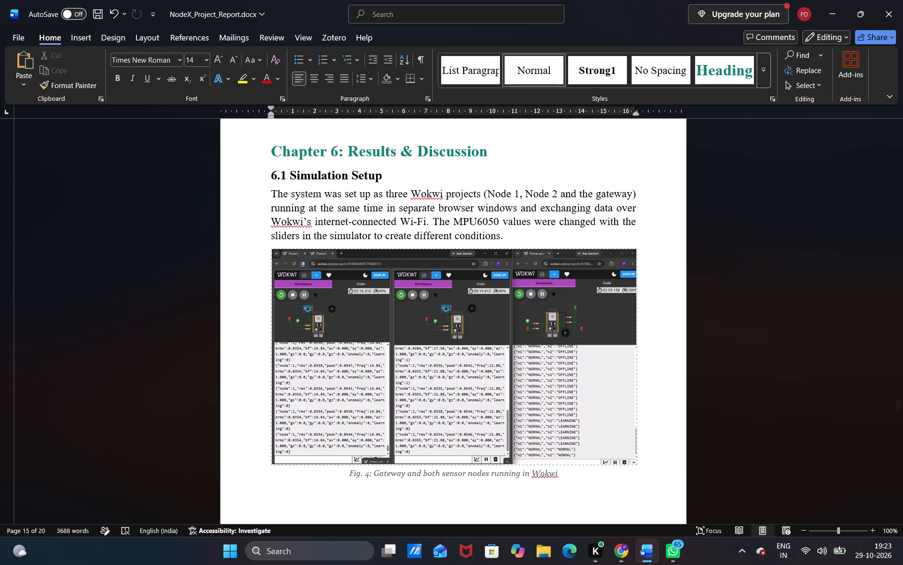
# Check the layout of Chapter 6 from Fig. 4 through the serial monitor, web dashboard, test conditions and discussion sections.
pyautogui.scroll(-2, 385, 310)
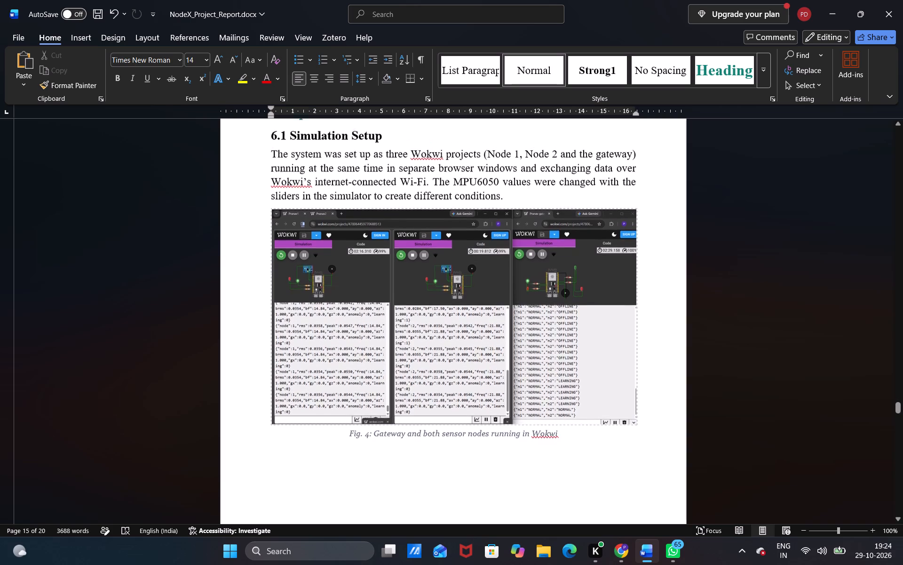
pyautogui.scroll(-7, 385, 310)
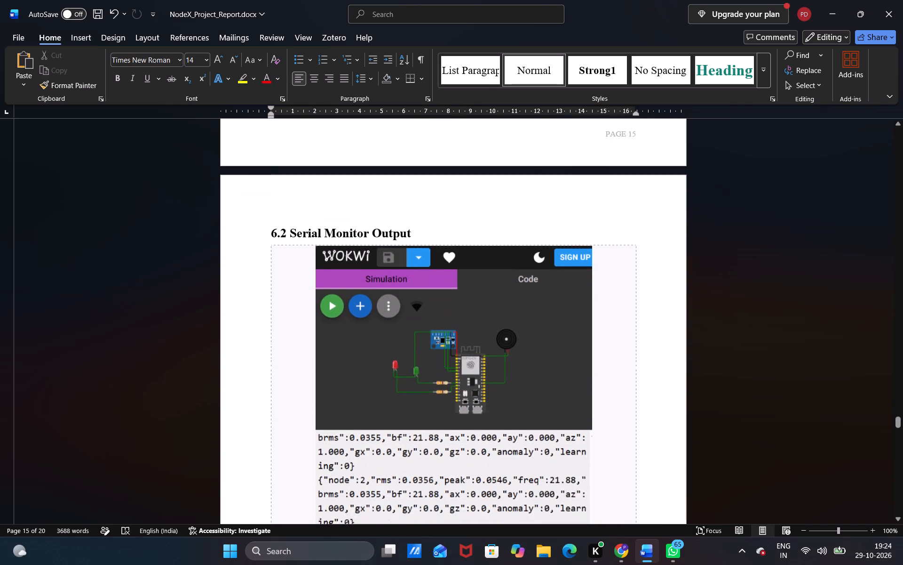
pyautogui.scroll(-3, 385, 310)
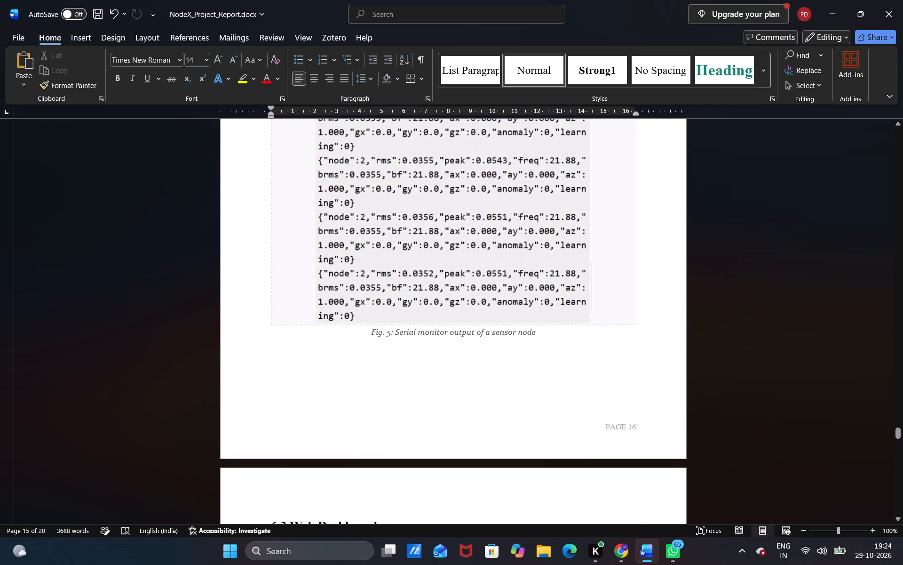
pyautogui.scroll(-5, 385, 310)
pyautogui.scroll(1, 385, 310)
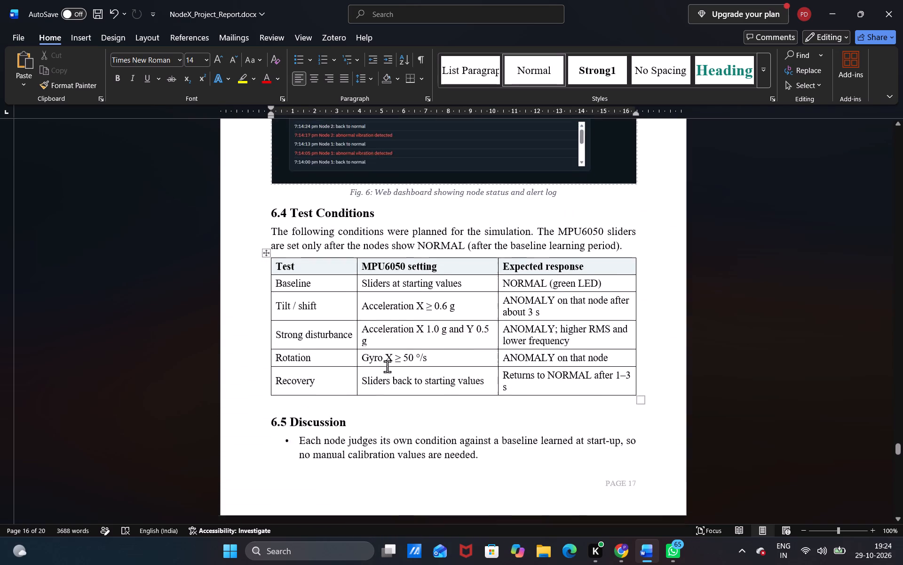
pyautogui.scroll(1, 387, 366)
pyautogui.scroll(-3, 387, 366)
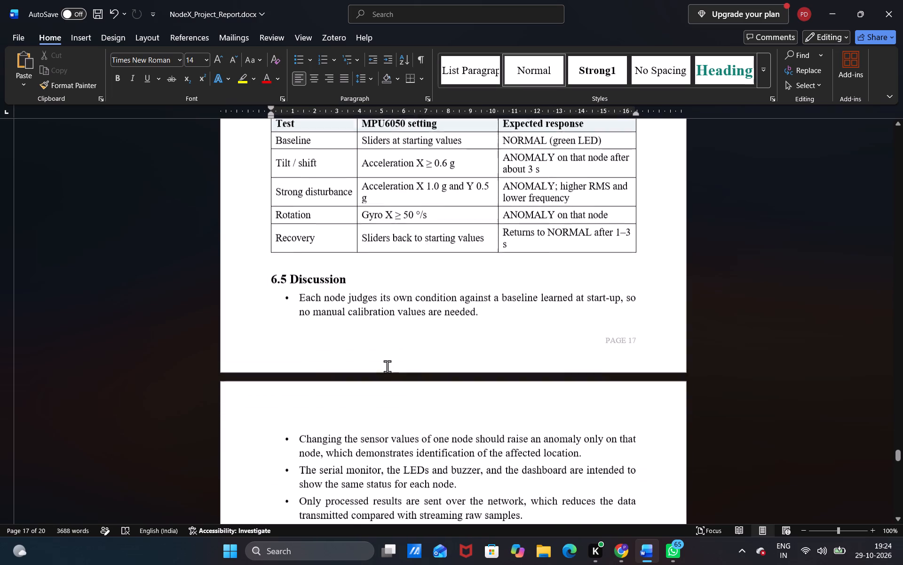
pyautogui.scroll(-3, 387, 366)
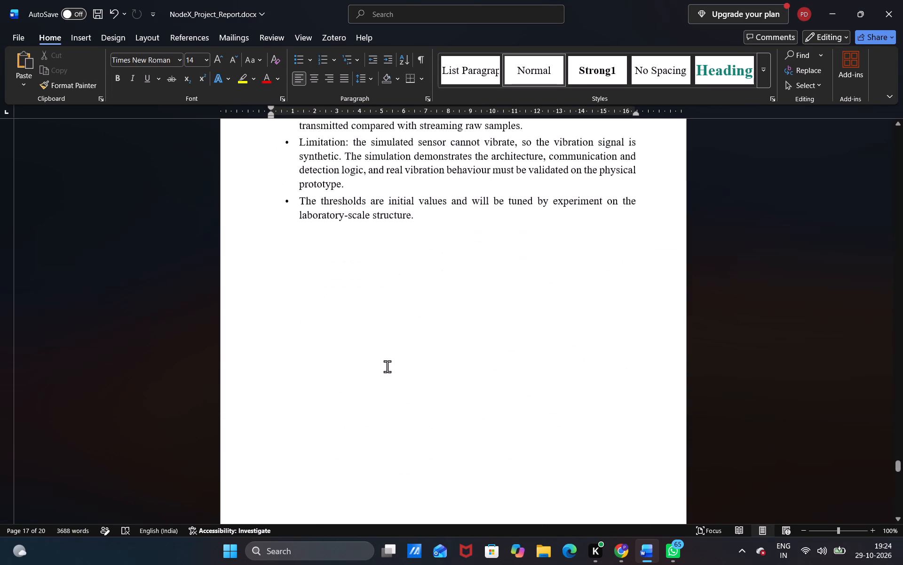
pyautogui.scroll(-2, 387, 366)
pyautogui.scroll(7, 387, 366)
pyautogui.scroll(-3, 387, 366)
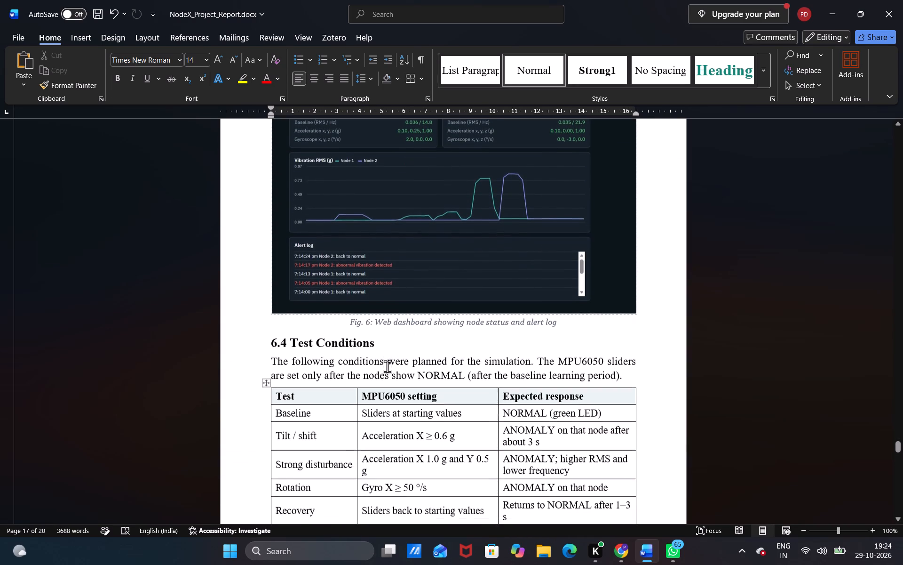
# Shrink the Fig. 6 web dashboard picture proportionally to about 13.7 cm wide by 9.6 cm high.
pyautogui.scroll(-1, 387, 366)
pyautogui.click(472, 293)
pyautogui.click(472, 293)
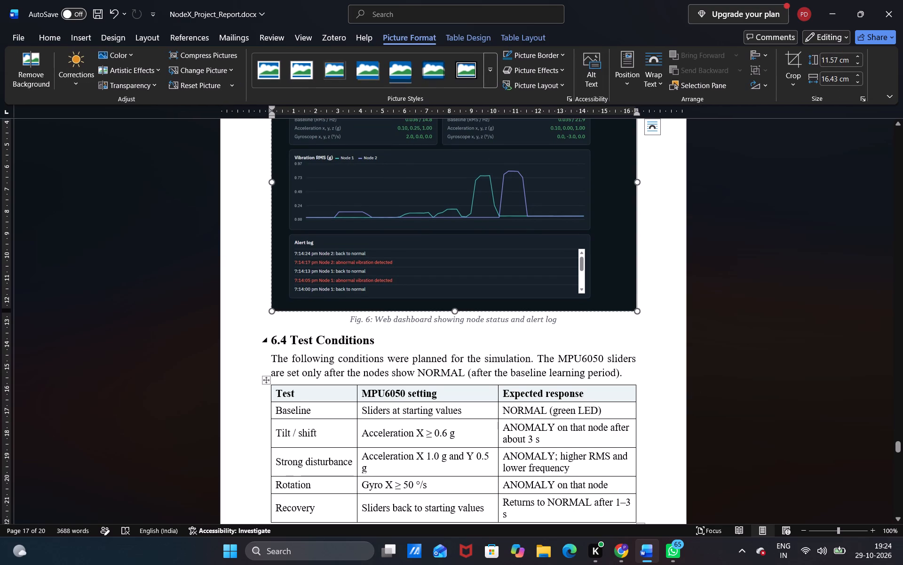
pyautogui.moveTo(637, 308); pyautogui.dragTo(602, 279)
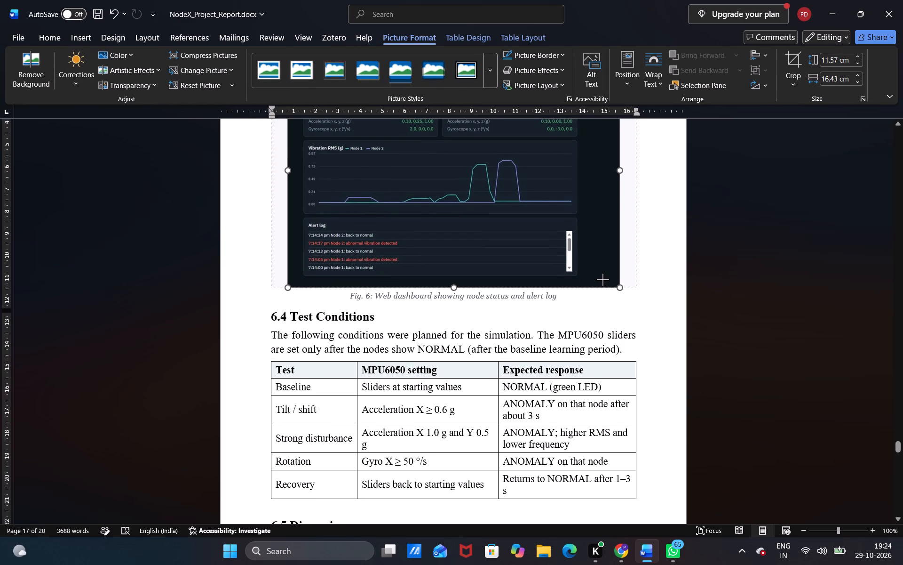
pyautogui.moveTo(602, 279); pyautogui.dragTo(576, 257)
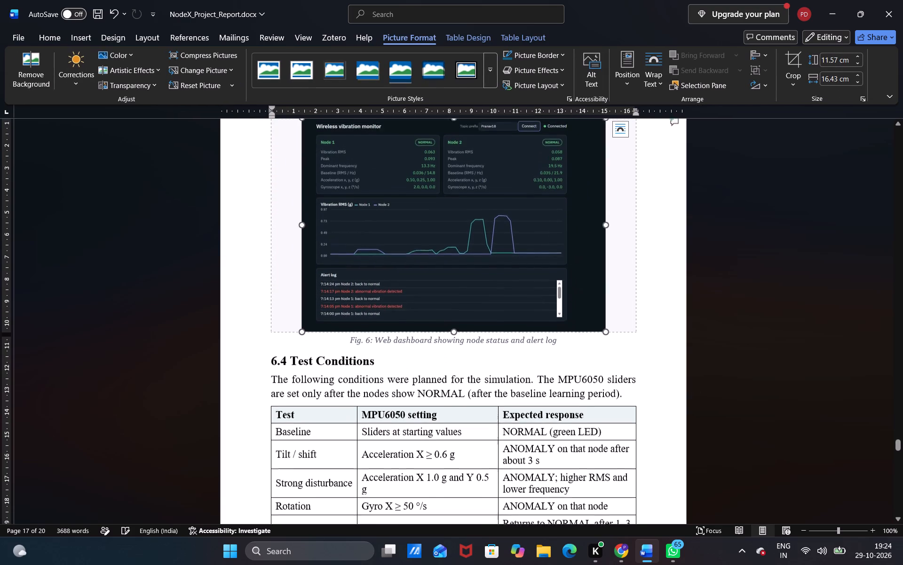
pyautogui.scroll(-2, 504, 379)
pyautogui.scroll(1, 504, 379)
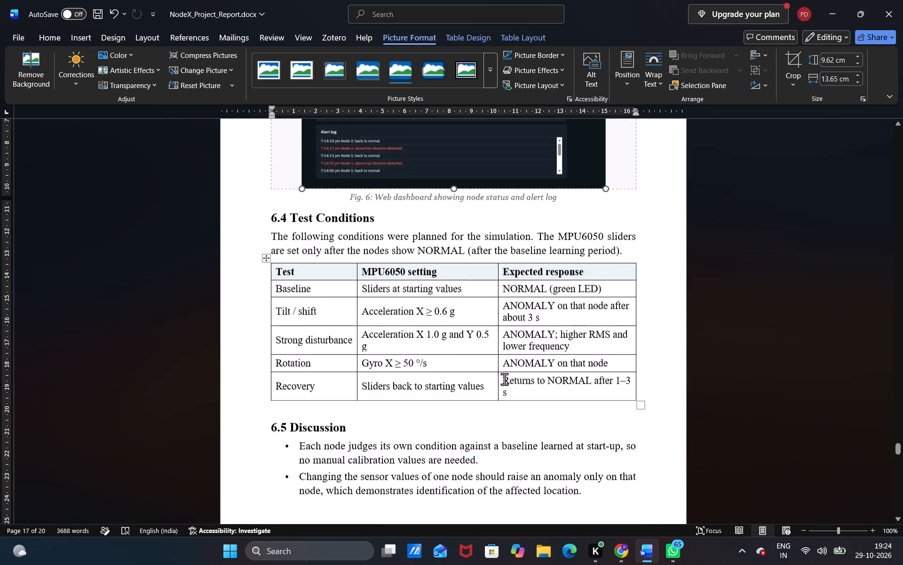
# Shrink the Fig. 5 serial monitor picture proportionally until section 6.3 Web Dashboard moves up onto the same page.
pyautogui.scroll(2, 504, 379)
pyautogui.scroll(1, 493, 271)
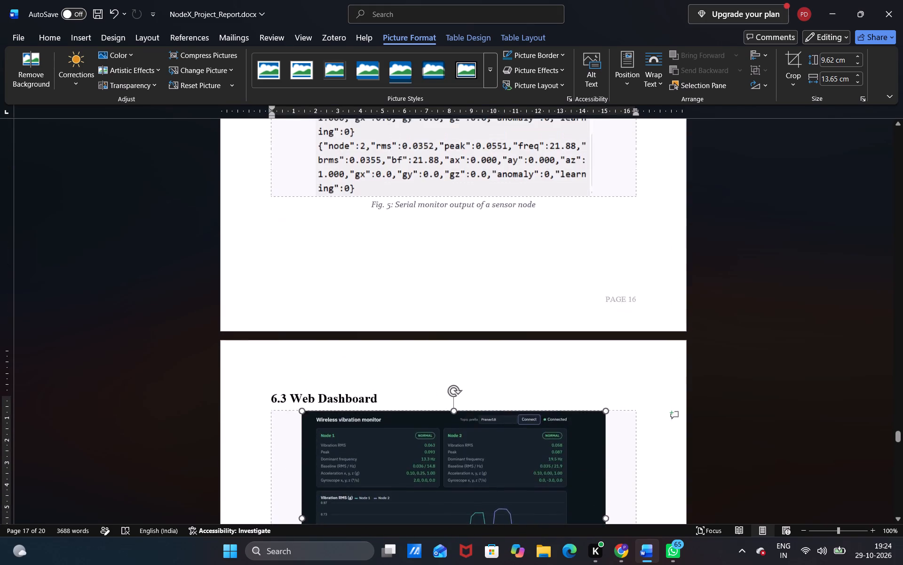
pyautogui.scroll(2, 493, 271)
pyautogui.click(493, 271)
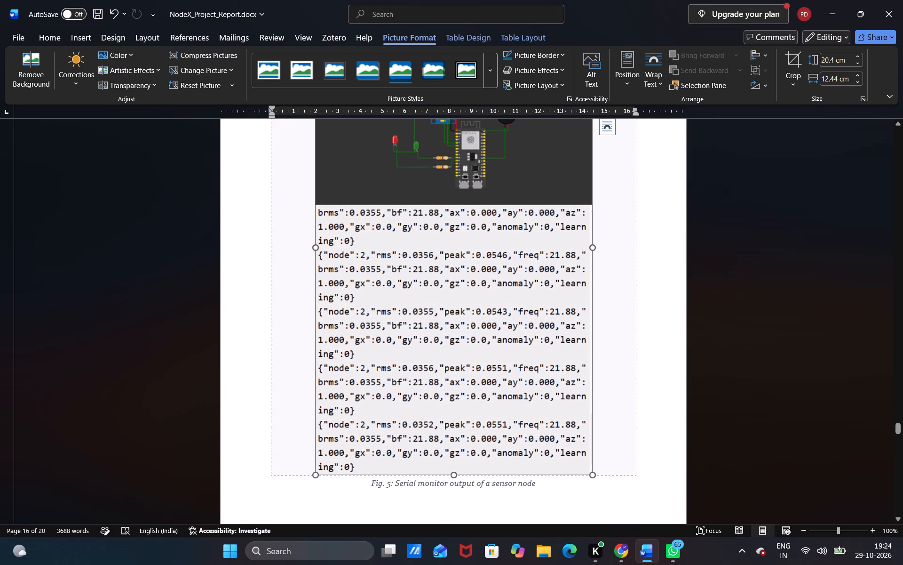
pyautogui.moveTo(592, 476); pyautogui.dragTo(515, 335)
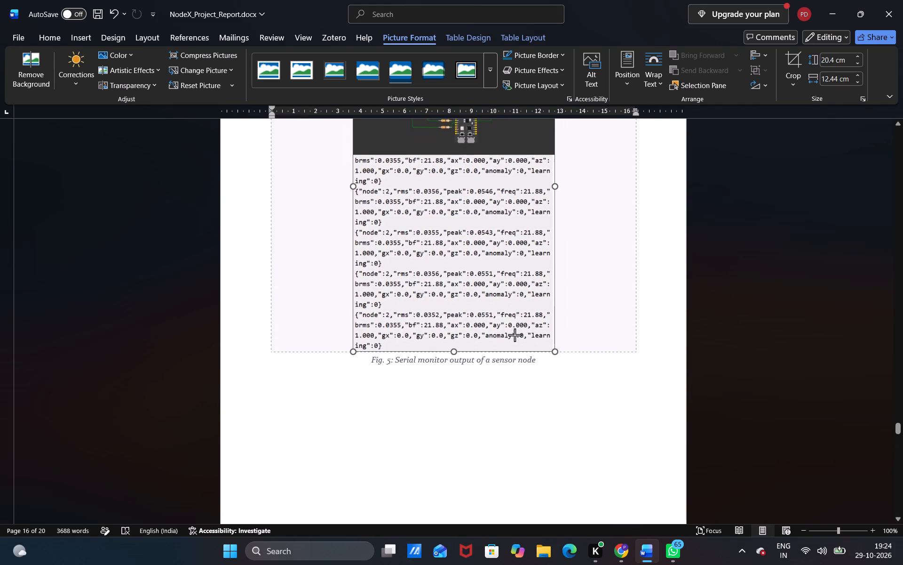
pyautogui.moveTo(515, 335); pyautogui.dragTo(487, 283)
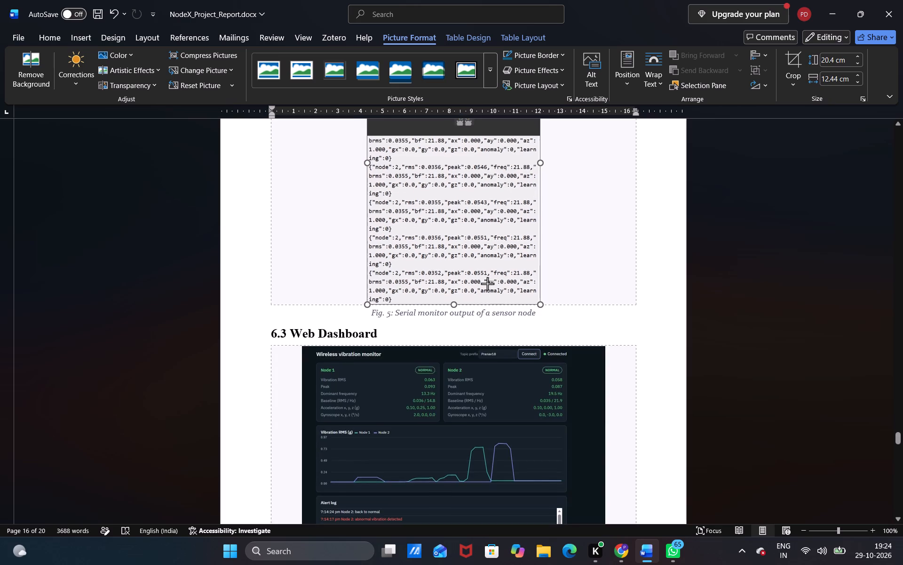
pyautogui.moveTo(487, 283); pyautogui.dragTo(487, 282)
pyautogui.click(740, 361)
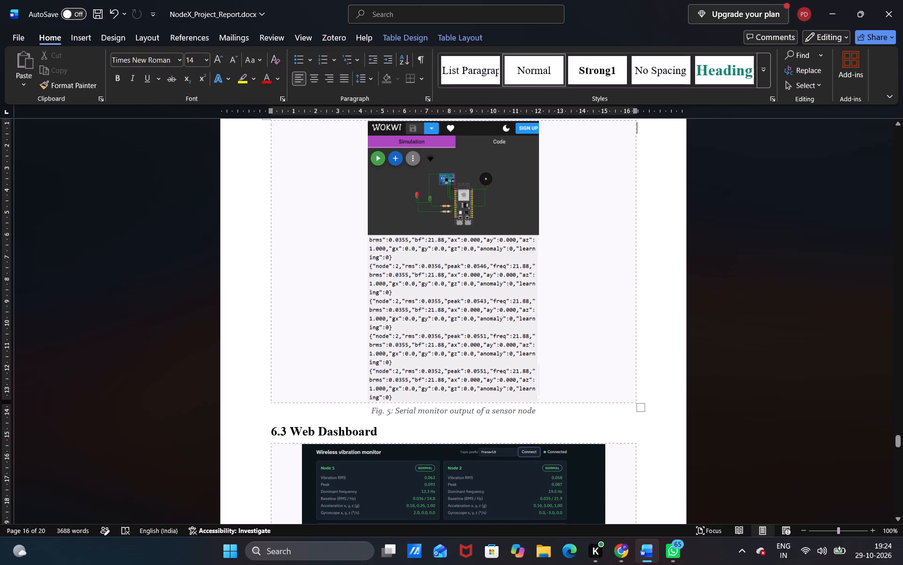
# Shrink the Fig. 6 web dashboard picture slightly more so its caption fits beneath it on page 16.
pyautogui.scroll(-2, 531, 392)
pyautogui.click(543, 308)
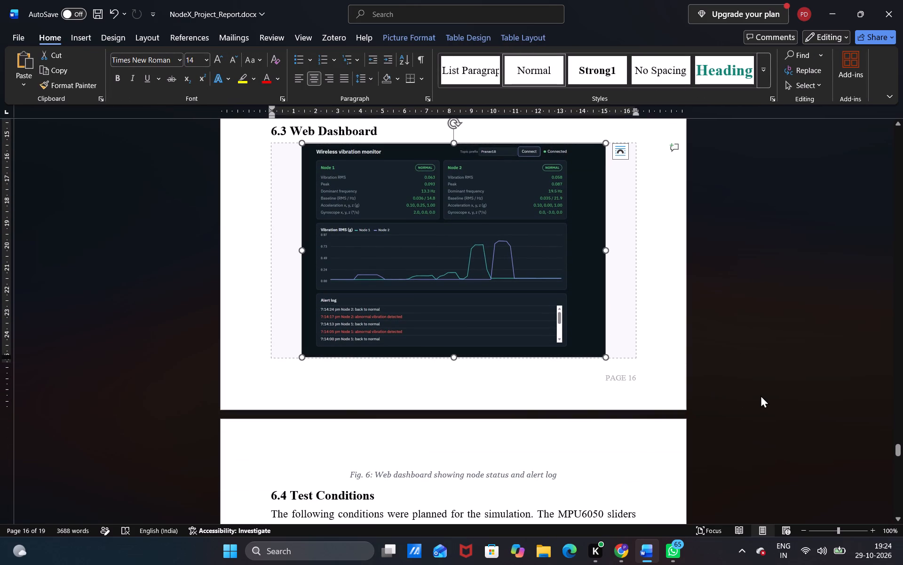
pyautogui.click(760, 395)
pyautogui.click(570, 265)
pyautogui.moveTo(604, 355); pyautogui.dragTo(594, 339)
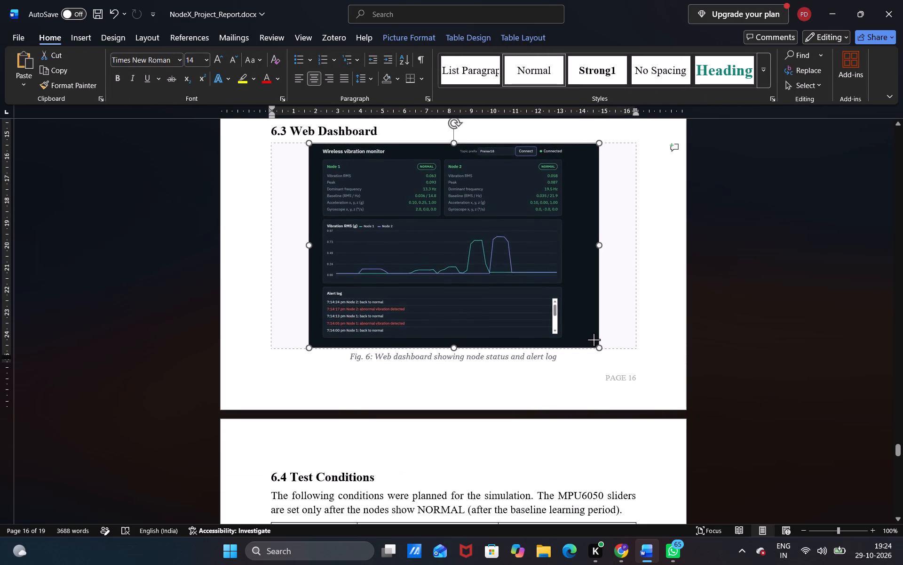
pyautogui.moveTo(594, 339); pyautogui.dragTo(592, 337)
pyautogui.click(812, 350)
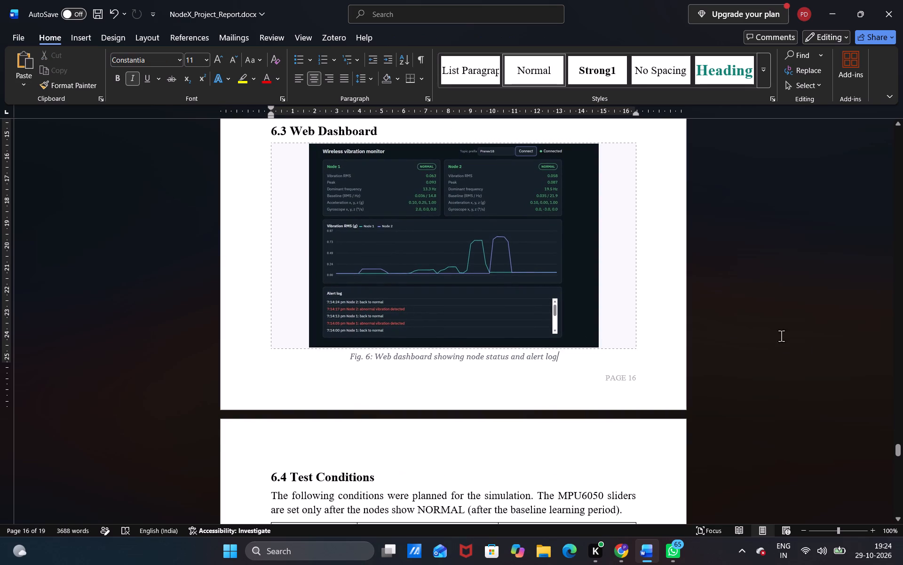
# Review sections 6.1 to 6.3, checking how Figs. 4, 5 and 6 and their captions sit on the pages.
pyautogui.scroll(4, 609, 280)
pyautogui.scroll(-1, 609, 280)
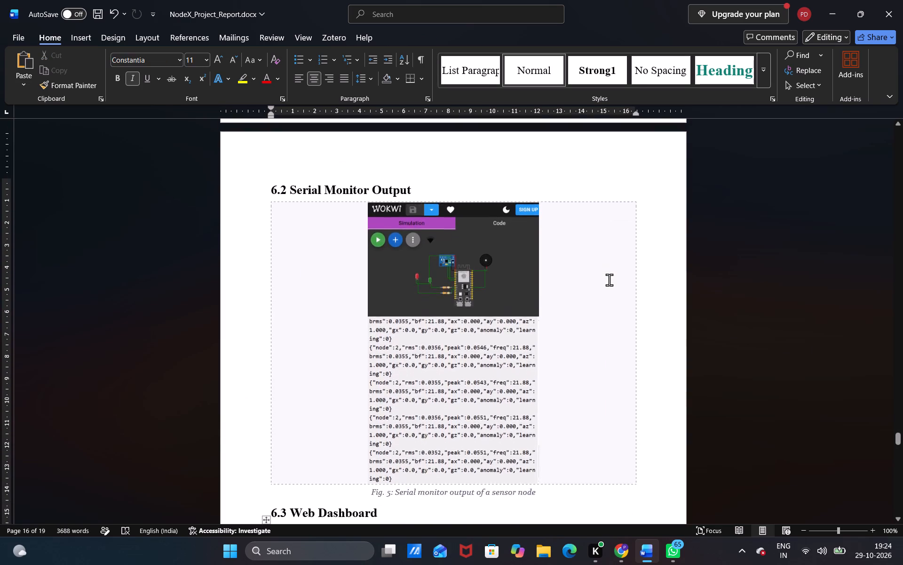
pyautogui.scroll(3, 609, 280)
pyautogui.scroll(-2, 609, 280)
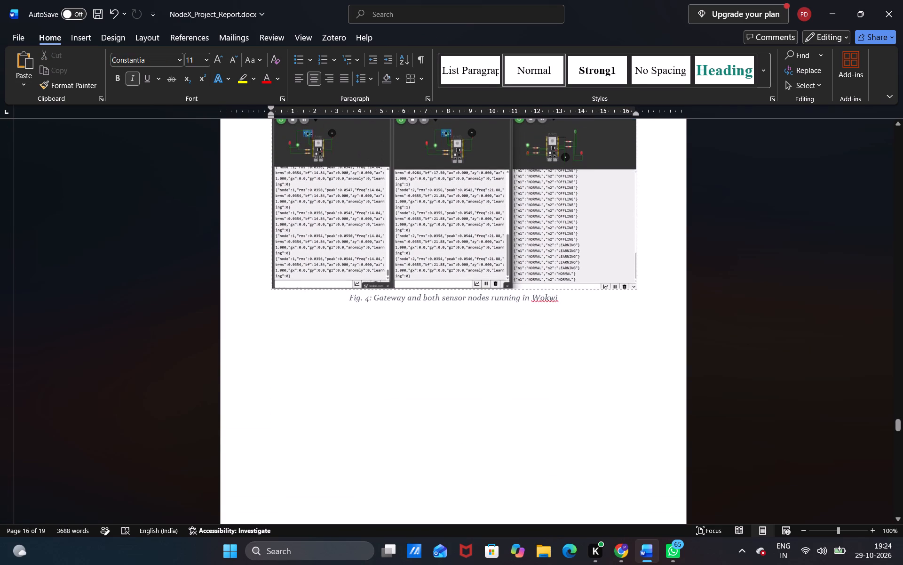
pyautogui.scroll(2, 609, 280)
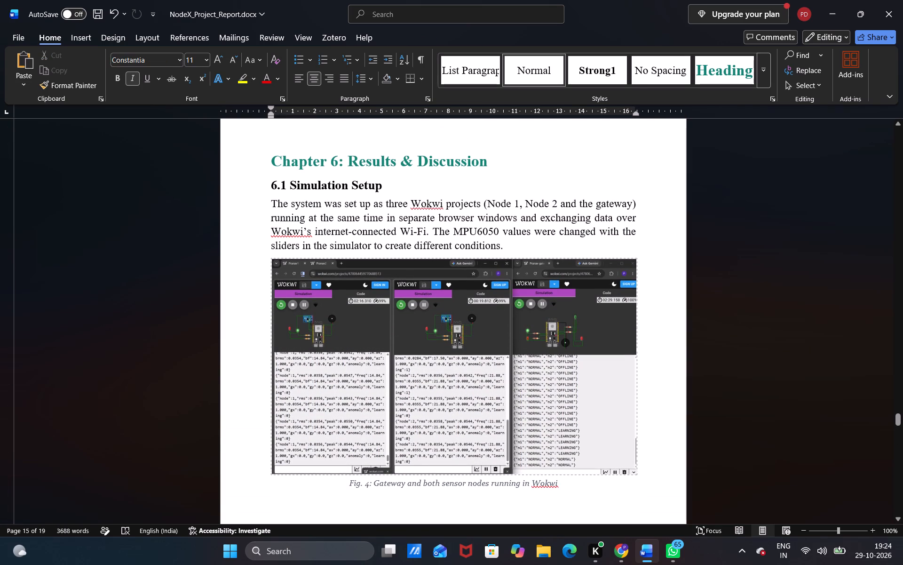
pyautogui.scroll(-8, 609, 280)
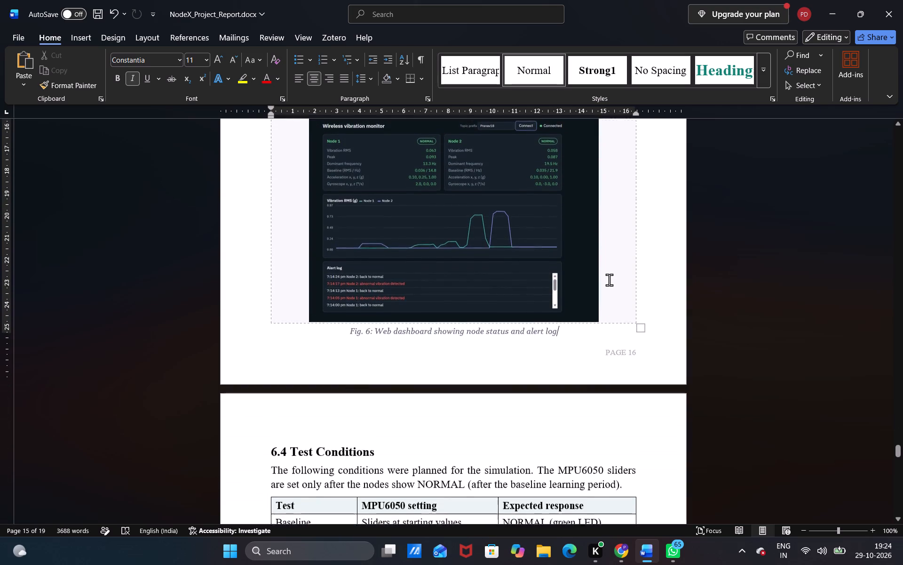
pyautogui.scroll(3, 609, 280)
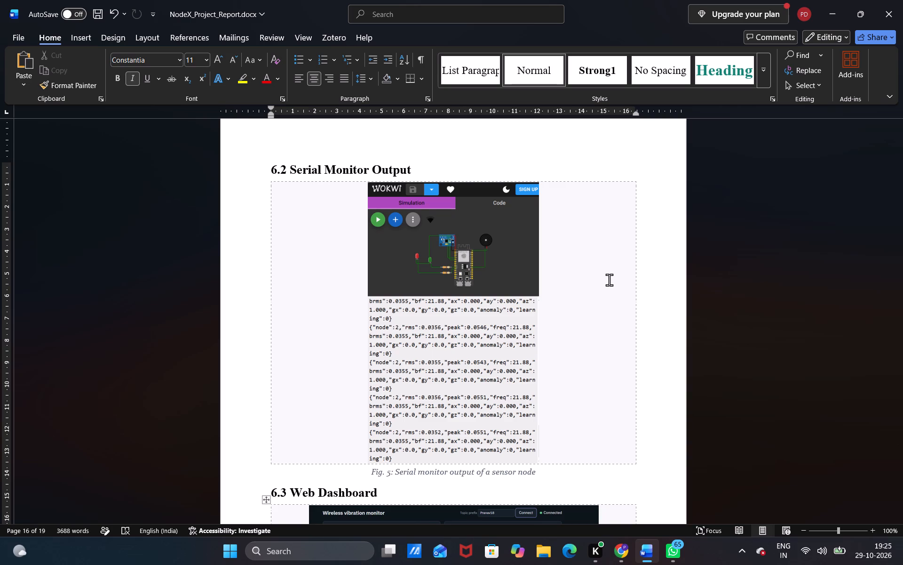
# Review the pages from section 6.4 Test Conditions through Chapter 7 to the References, and back to section 6.4.
pyautogui.scroll(-3, 609, 280)
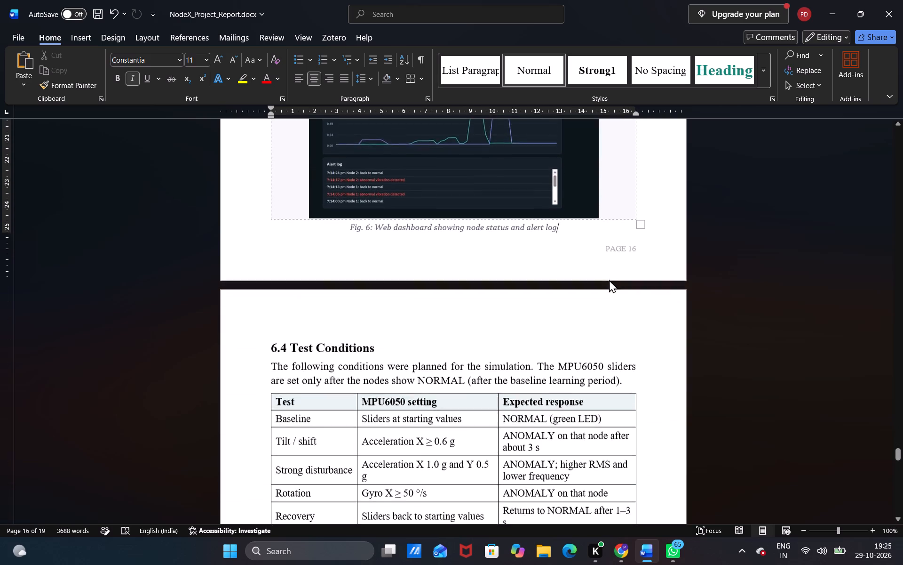
pyautogui.scroll(-4, 609, 280)
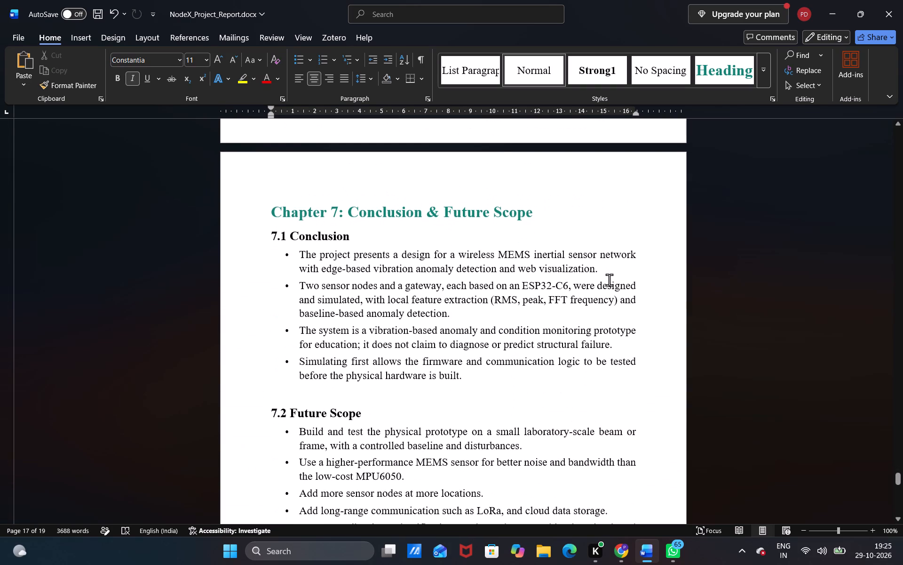
pyautogui.scroll(-5, 609, 280)
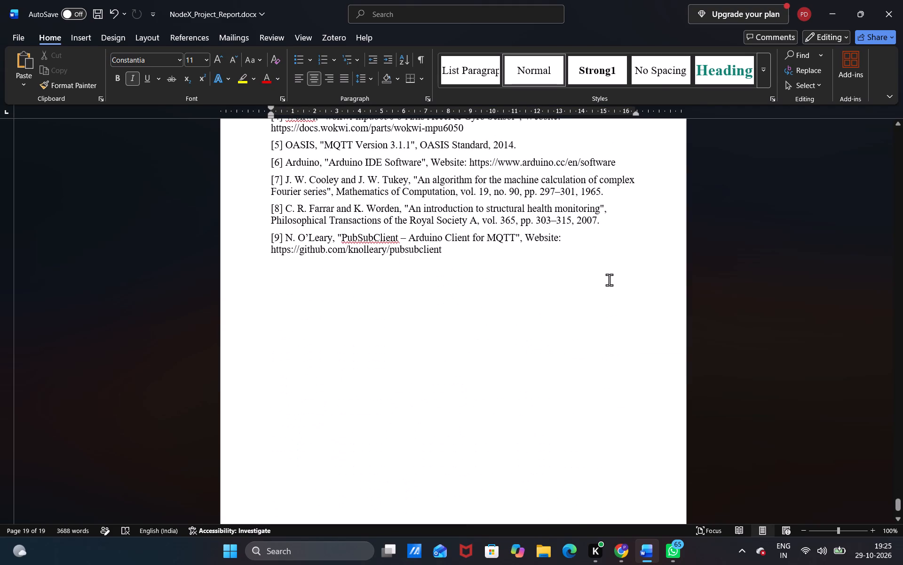
pyautogui.scroll(4, 609, 280)
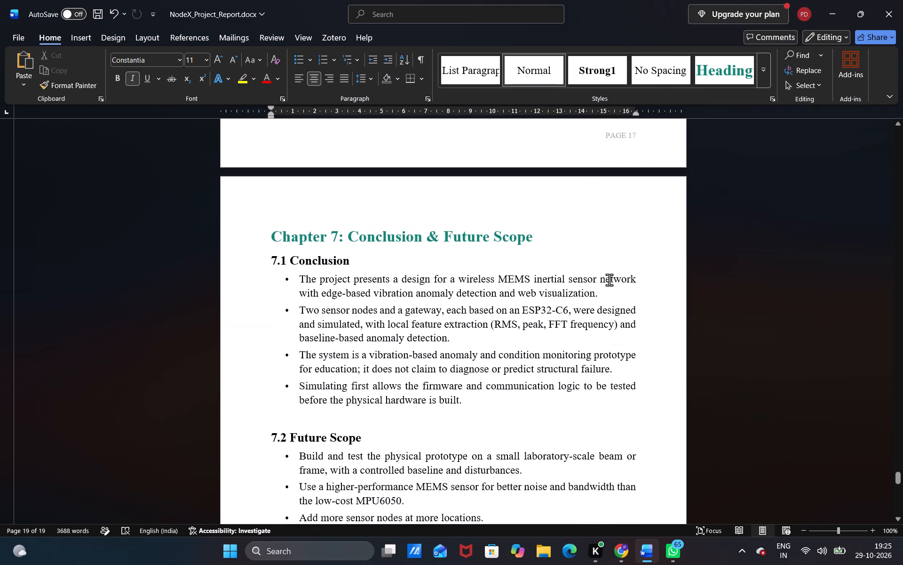
pyautogui.scroll(5, 609, 280)
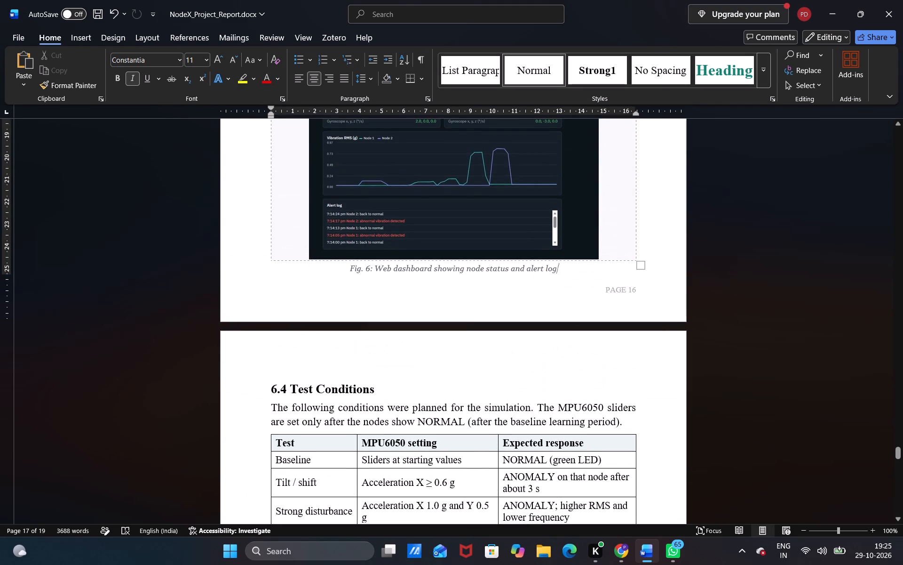
pyautogui.scroll(-2, 516, 366)
pyautogui.scroll(2, 516, 366)
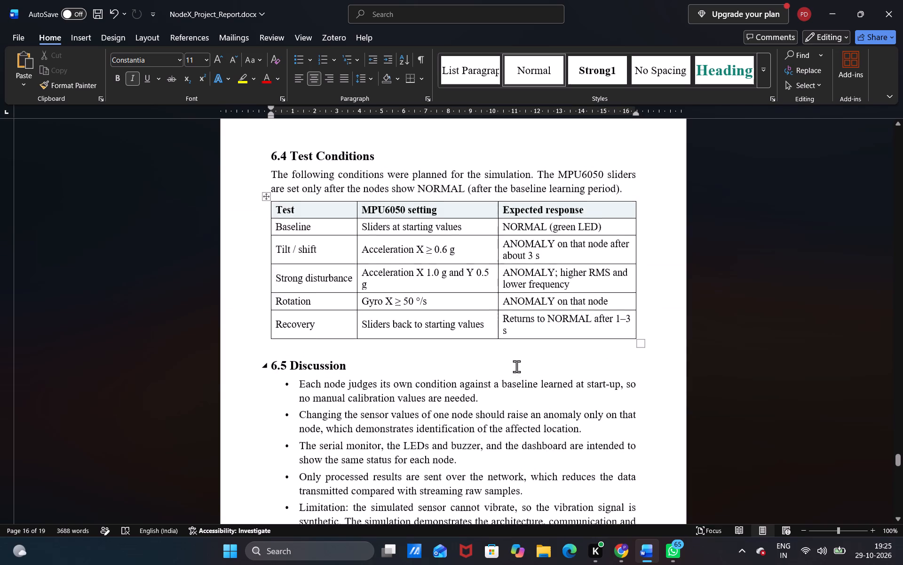
# Review the pages from section 6.4 back through Chapter 6, the Explanation list and the gateway firmware listing, checking page breaks and empty space.
pyautogui.scroll(5, 516, 366)
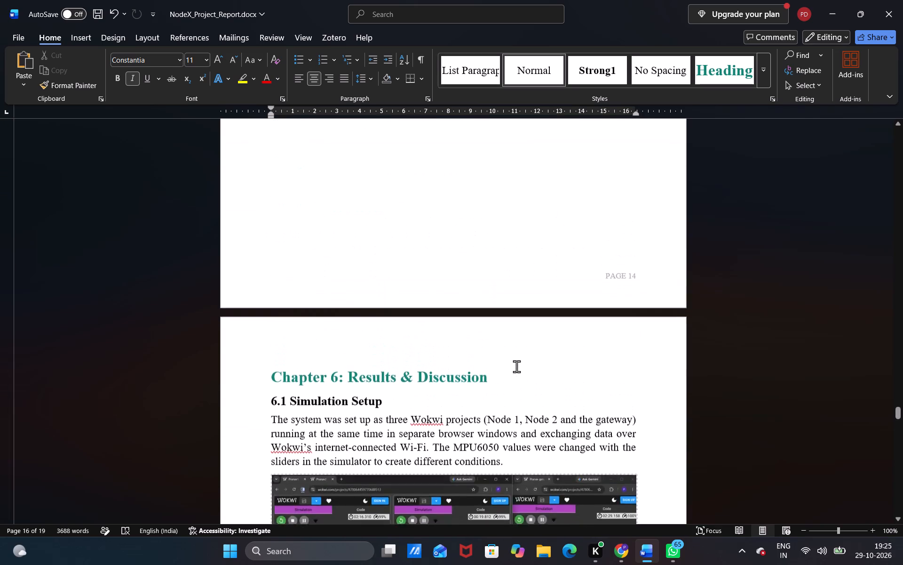
pyautogui.scroll(4, 516, 366)
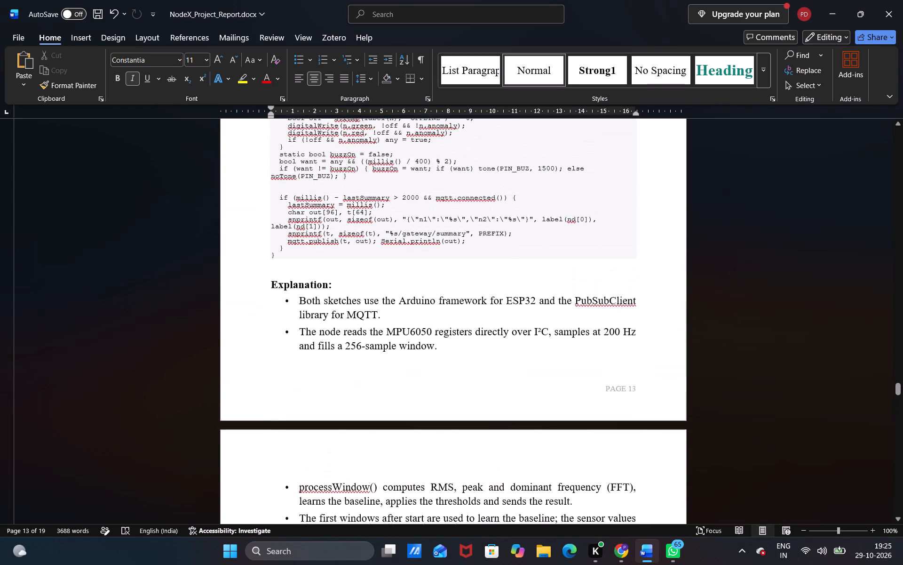
pyautogui.scroll(1, 516, 366)
pyautogui.scroll(-2, 516, 366)
pyautogui.scroll(2, 516, 366)
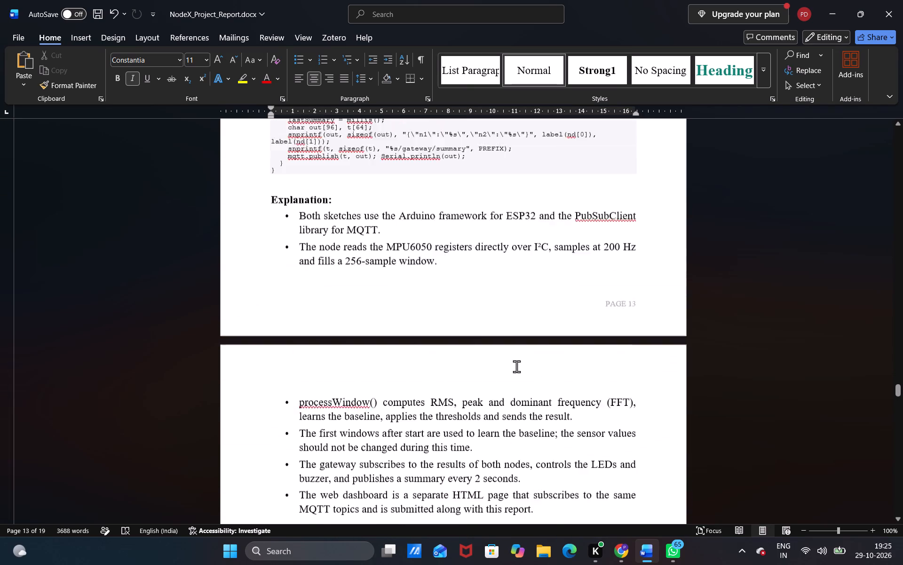
pyautogui.scroll(2, 516, 366)
pyautogui.scroll(-1, 516, 366)
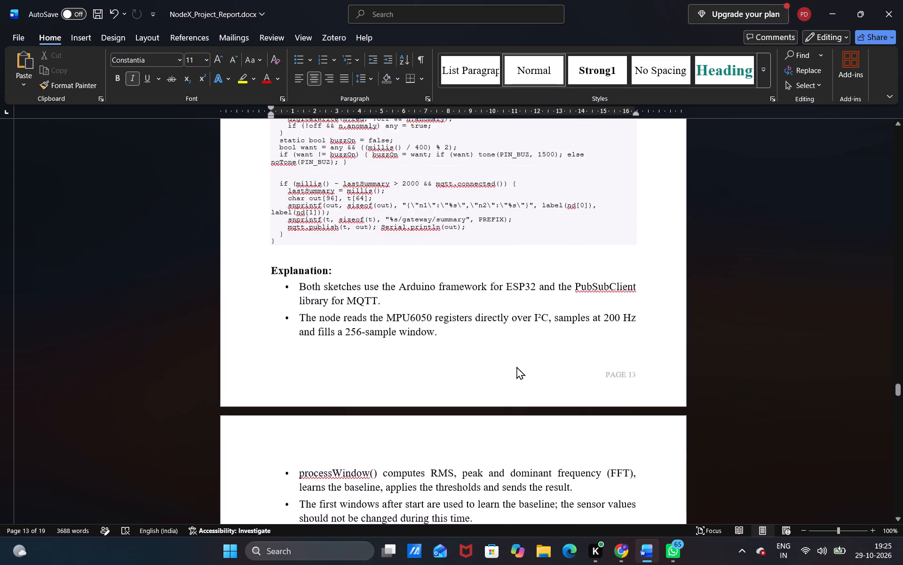
pyautogui.scroll(-3, 516, 366)
pyautogui.scroll(2, 516, 366)
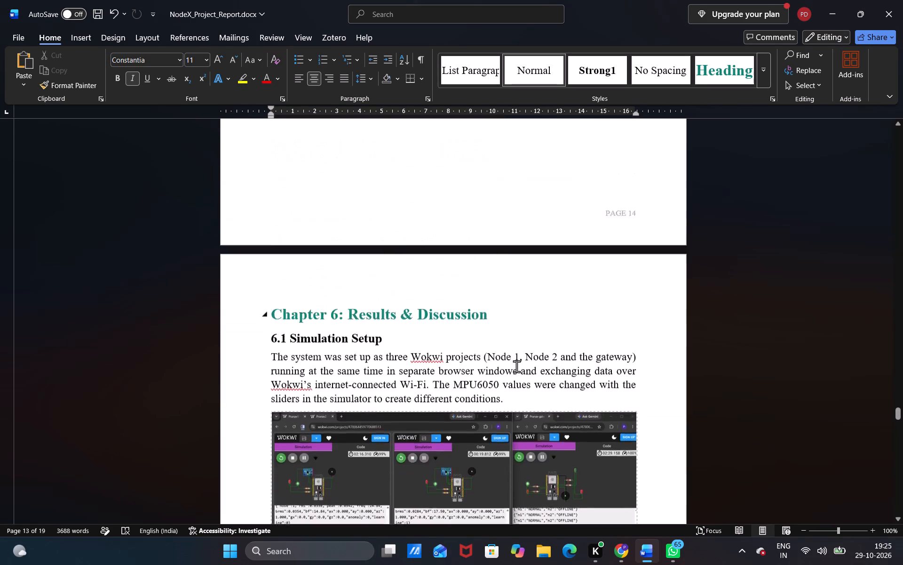
pyautogui.scroll(2, 516, 366)
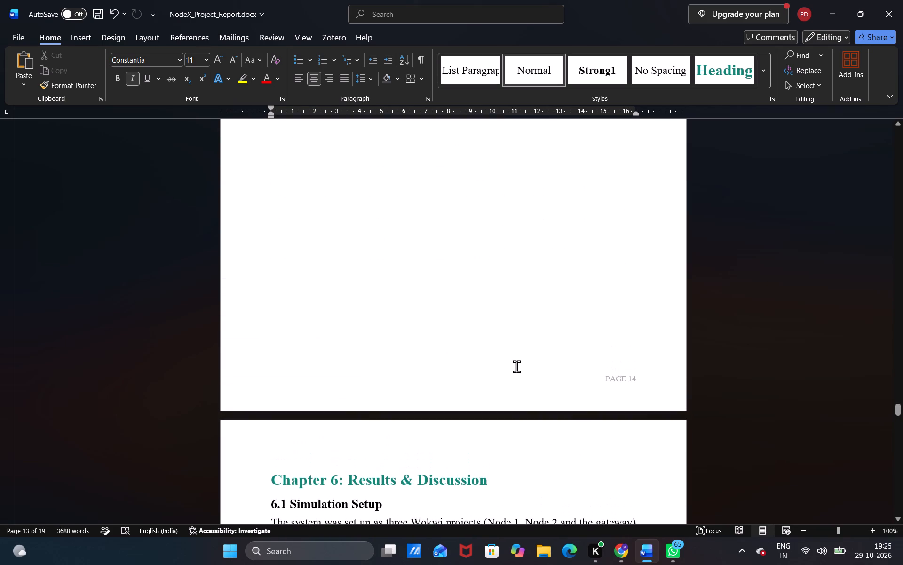
pyautogui.scroll(4, 516, 366)
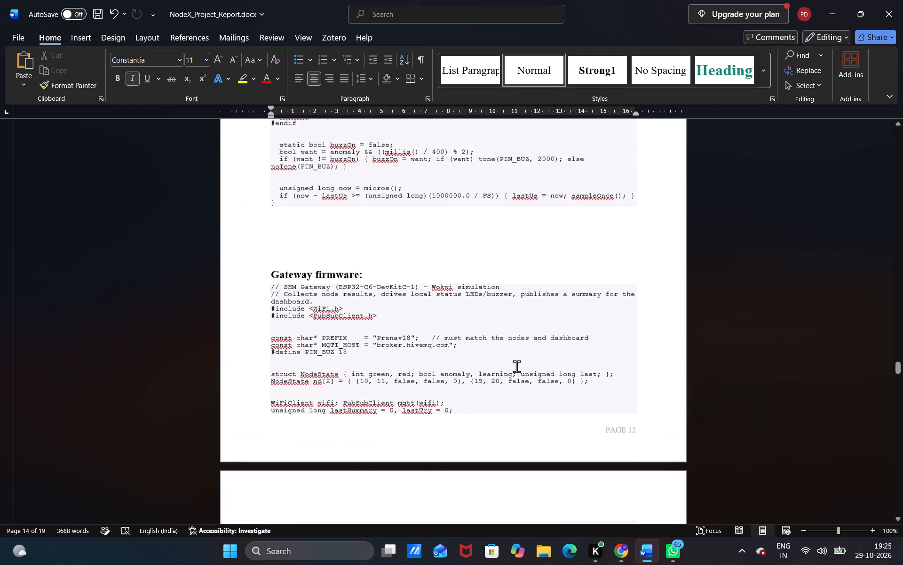
# Enlarge the whole sensor node firmware listing in Chapter 5 by two font sizes to 11 pt, leaving its heading out.
pyautogui.scroll(1, 516, 366)
pyautogui.moveTo(333, 370); pyautogui.dragTo(309, 338)
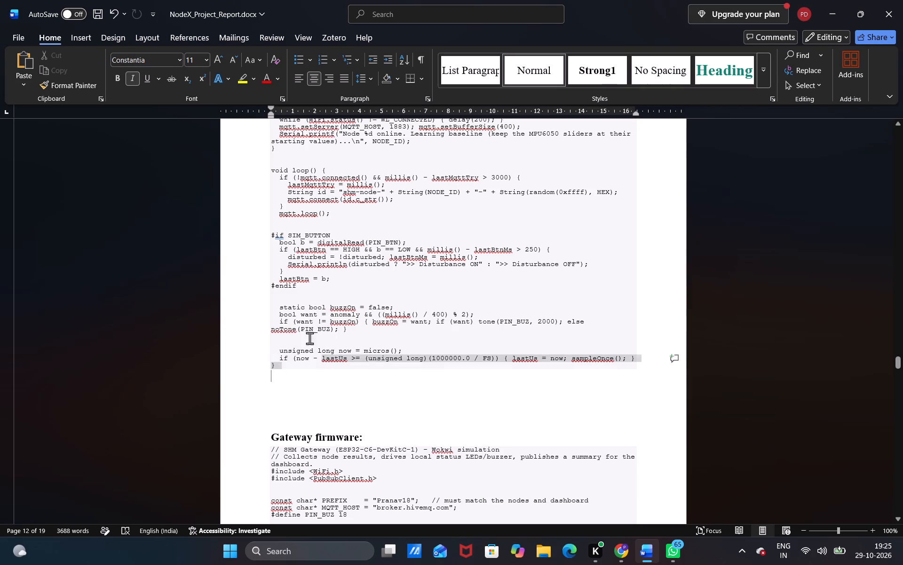
pyautogui.moveTo(309, 338); pyautogui.dragTo(289, 114)
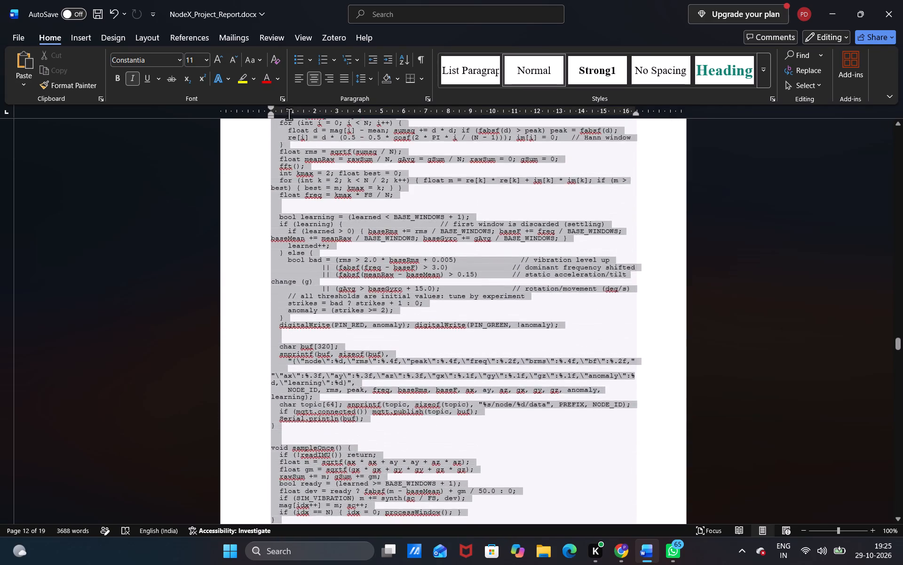
pyautogui.moveTo(289, 114); pyautogui.dragTo(288, 113)
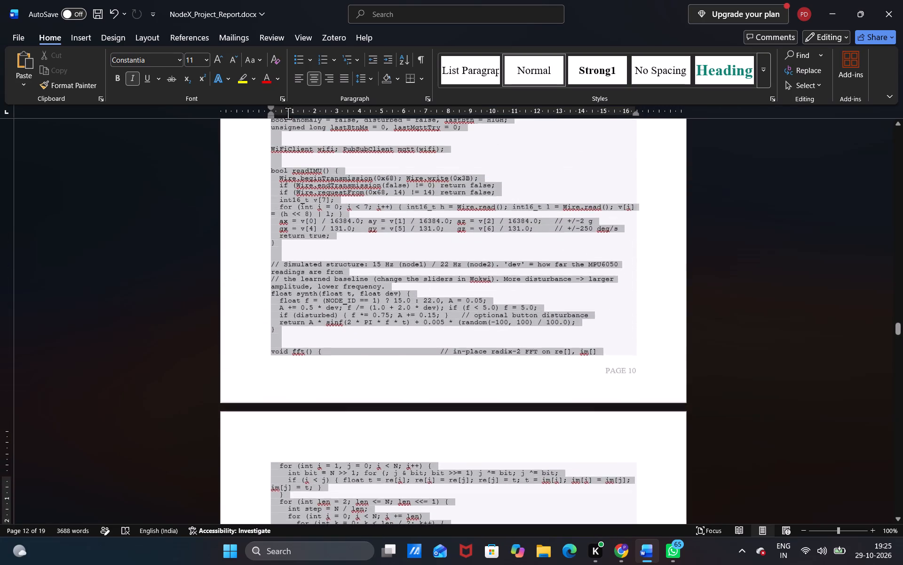
pyautogui.moveTo(288, 113); pyautogui.dragTo(286, 114)
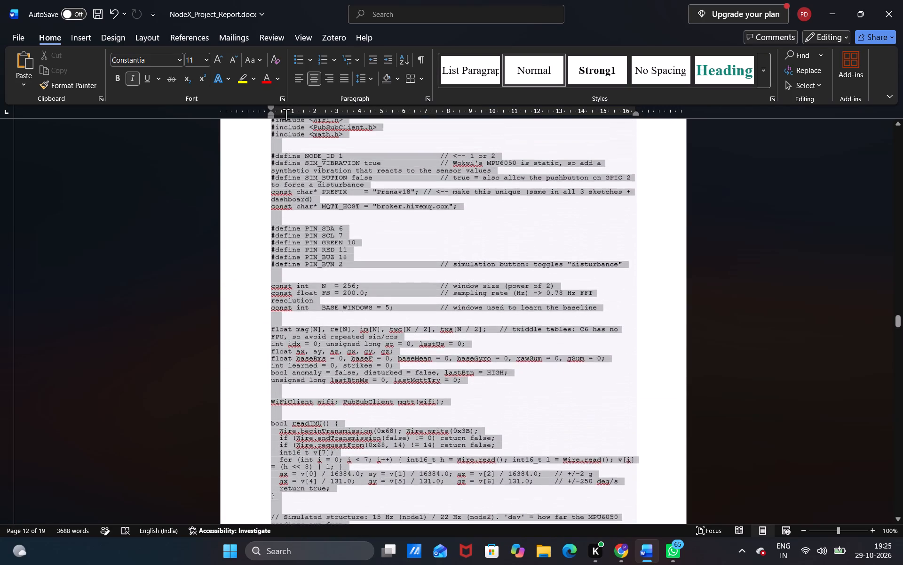
pyautogui.moveTo(286, 114); pyautogui.dragTo(271, 201)
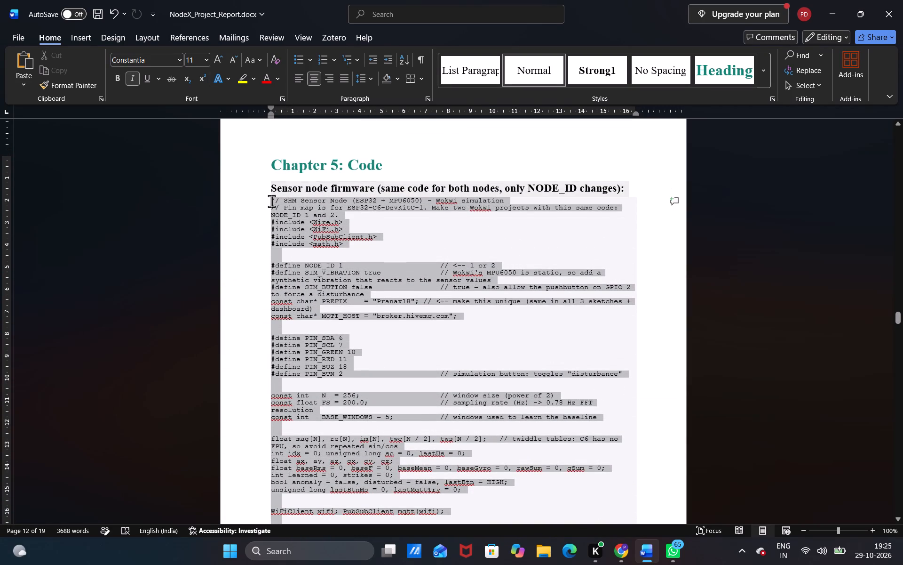
pyautogui.moveTo(271, 201); pyautogui.dragTo(271, 201)
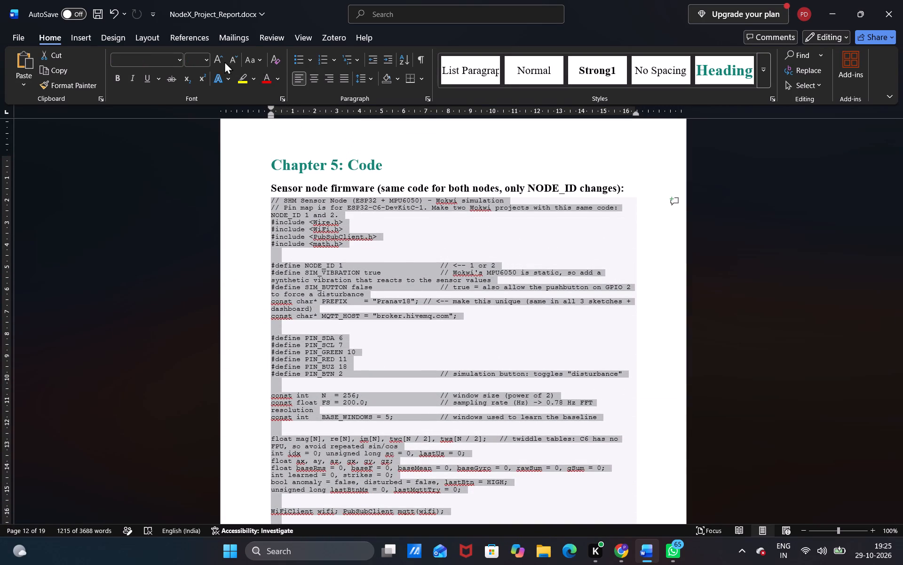
pyautogui.click(218, 54)
pyautogui.click(218, 54)
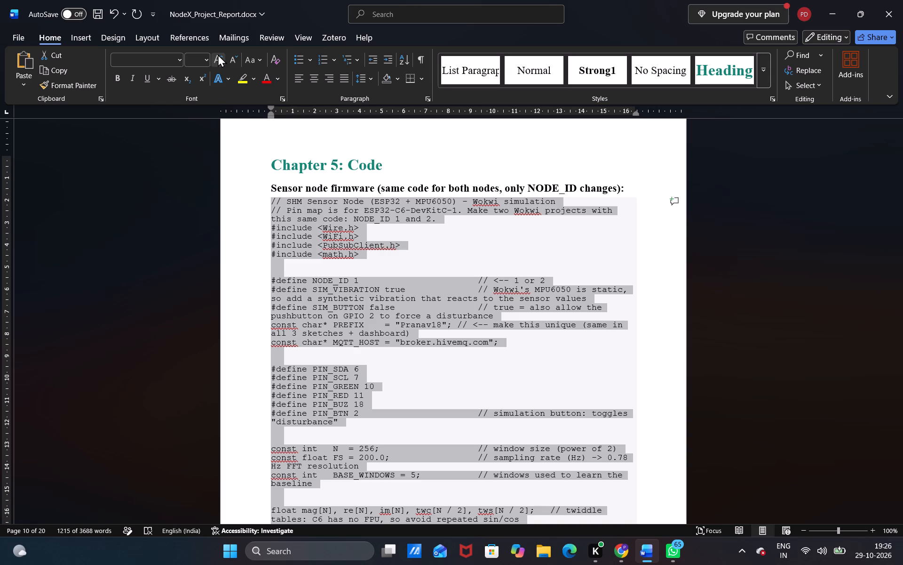
pyautogui.click(327, 246)
# Enlarge the whole gateway firmware listing to 11 pt, from its first comment line to the closing brace before the Explanation heading.
pyautogui.scroll(-10, 327, 246)
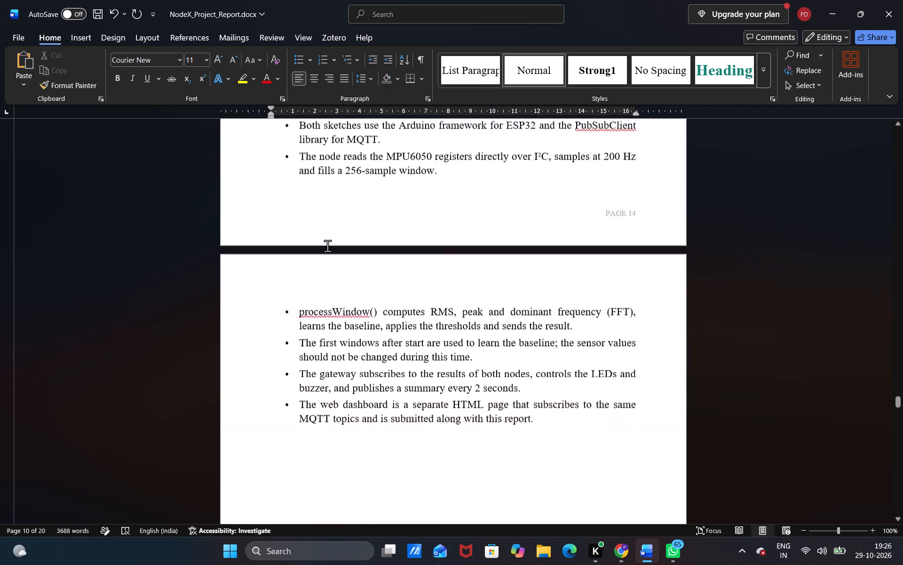
pyautogui.scroll(-1, 327, 246)
pyautogui.scroll(2, 327, 246)
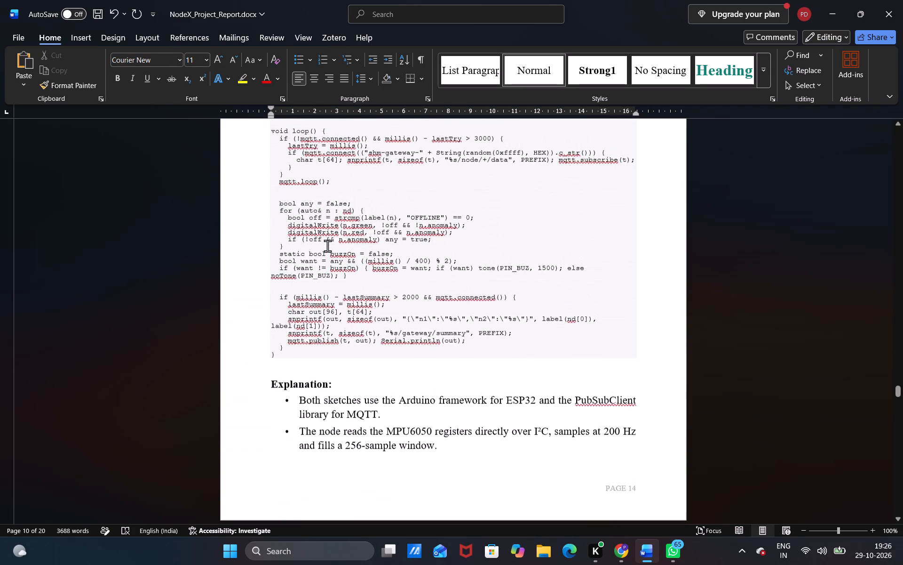
pyautogui.scroll(4, 327, 246)
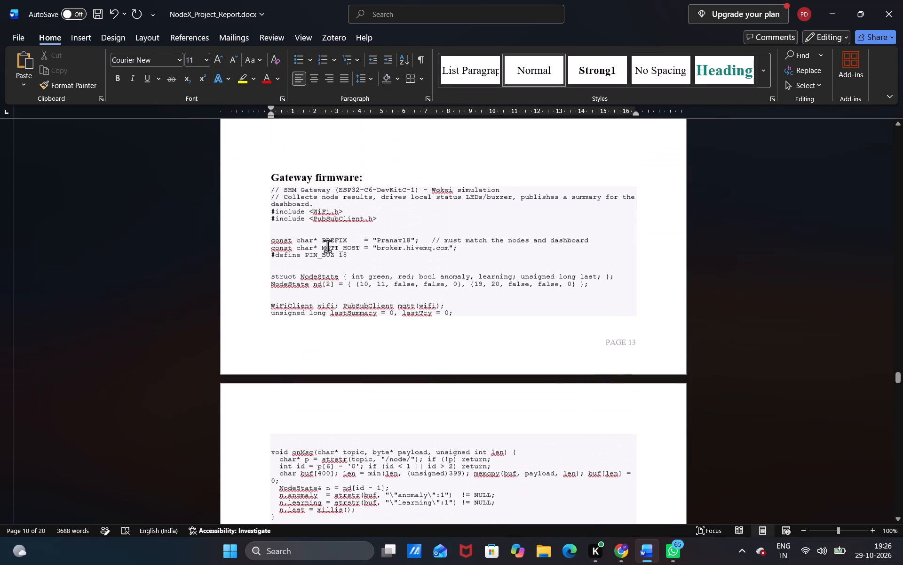
pyautogui.rightClick(327, 246)
pyautogui.click(269, 196)
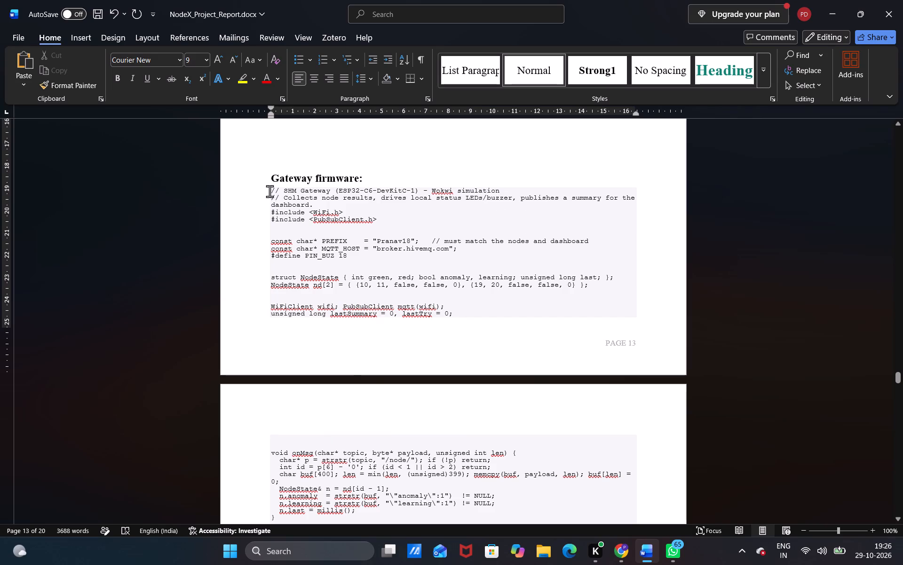
pyautogui.moveTo(270, 192); pyautogui.dragTo(451, 544)
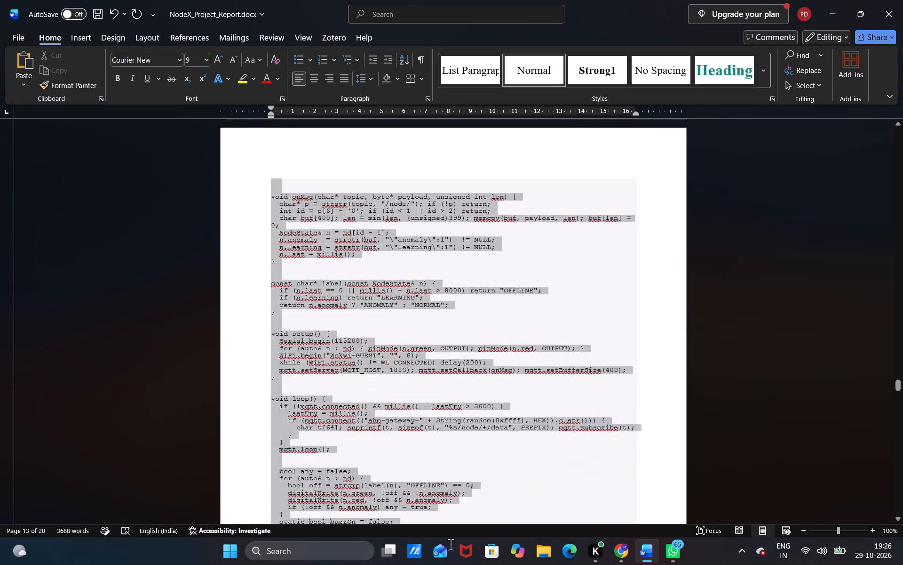
pyautogui.moveTo(451, 544); pyautogui.dragTo(303, 176)
pyautogui.doubleClick(223, 56)
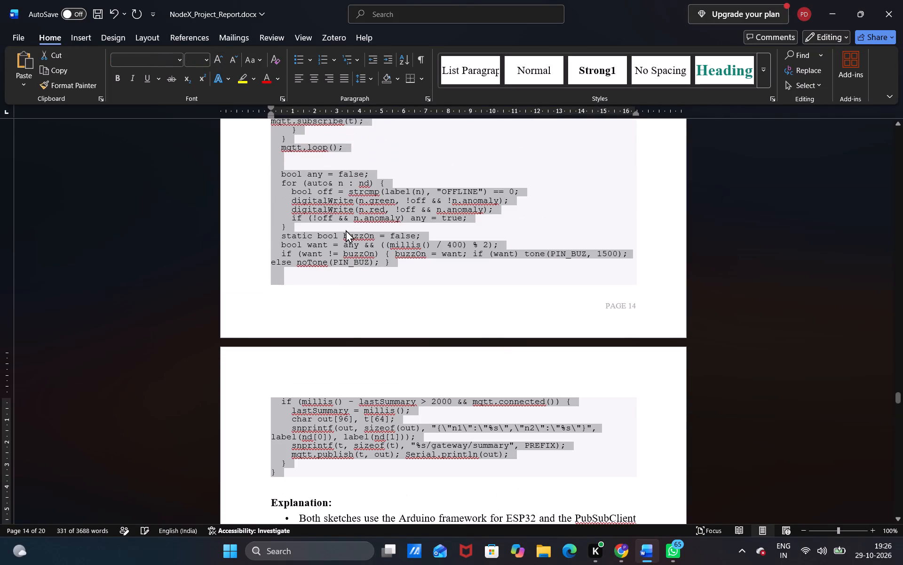
pyautogui.click(346, 230)
# Examine how the end of the gateway code, the Explanation list and the start of Chapter 6 fall across the pages.
pyautogui.scroll(-5, 346, 230)
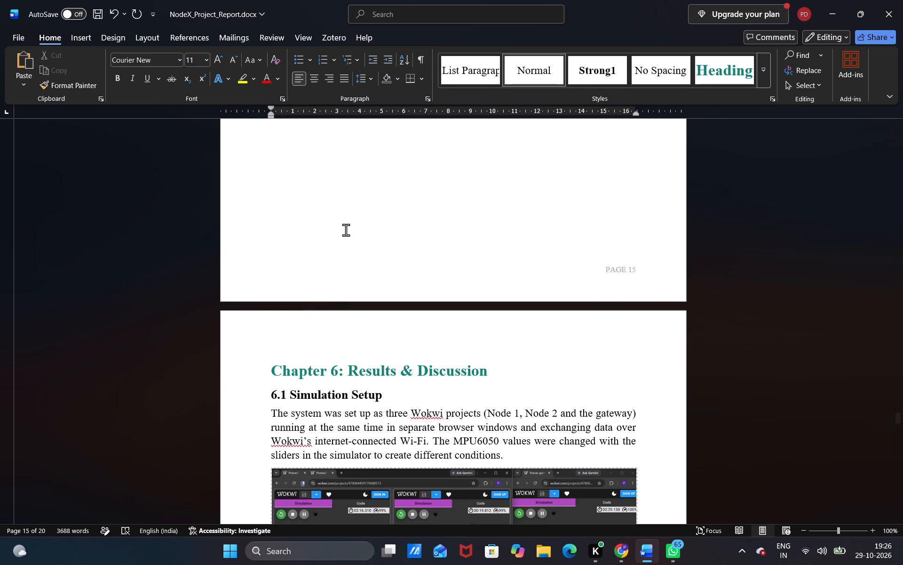
pyautogui.scroll(3, 346, 230)
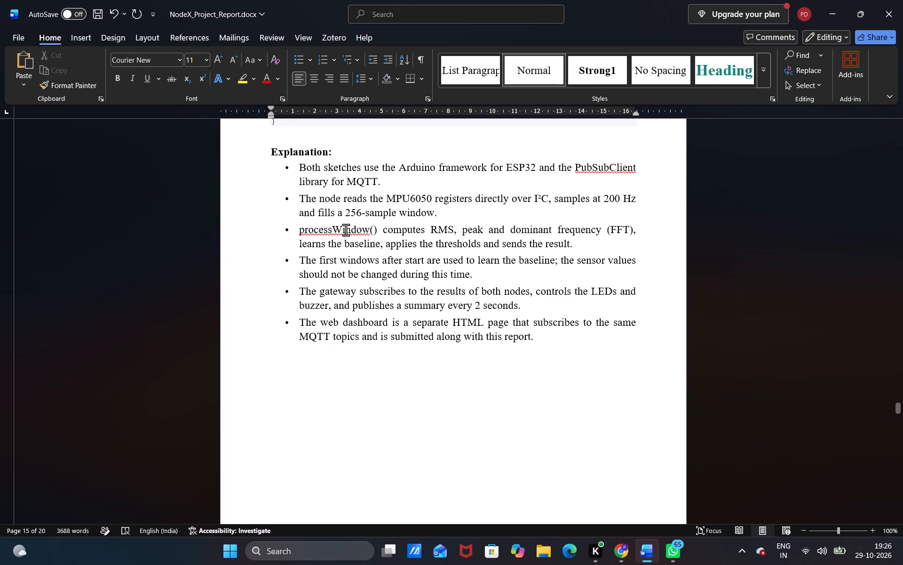
pyautogui.scroll(1, 415, 250)
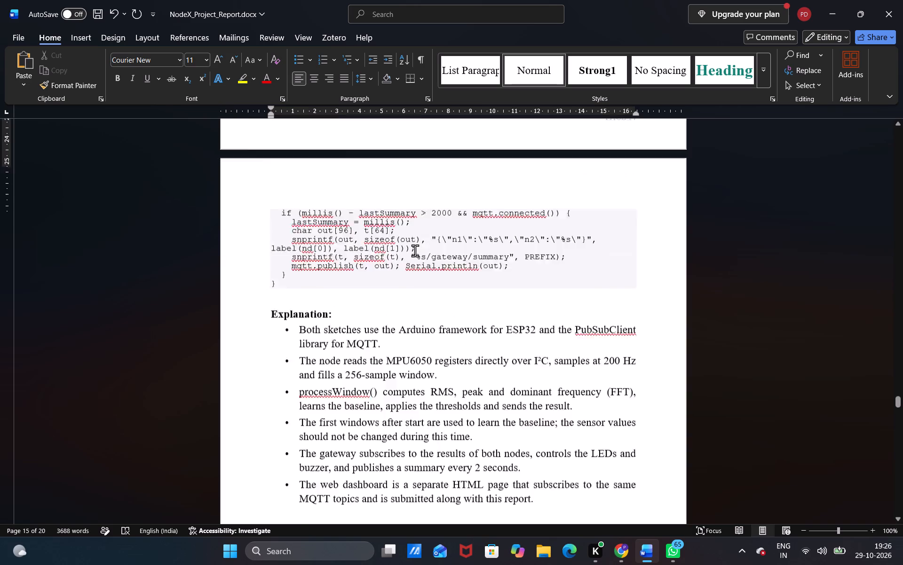
pyautogui.scroll(1, 415, 250)
pyautogui.scroll(-1, 369, 309)
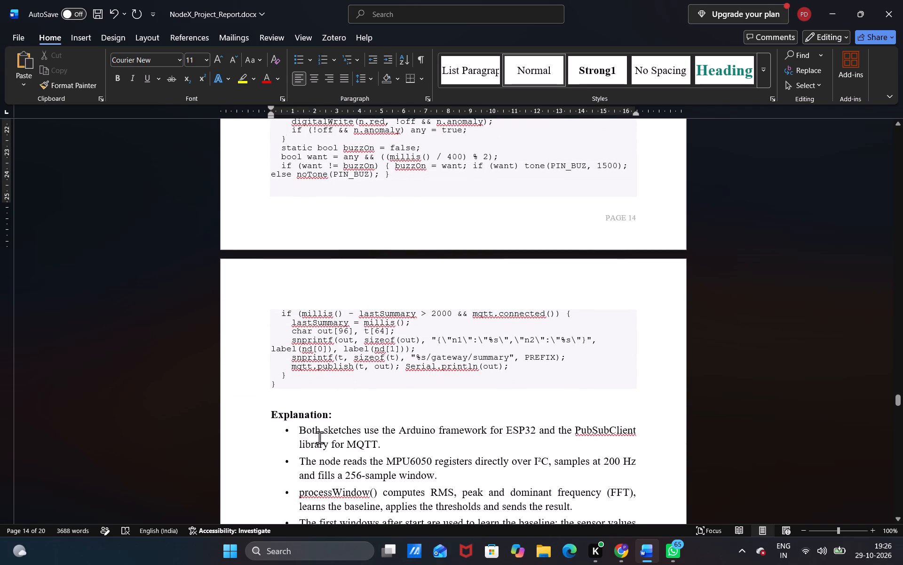
pyautogui.scroll(-2, 319, 437)
pyautogui.scroll(2, 319, 437)
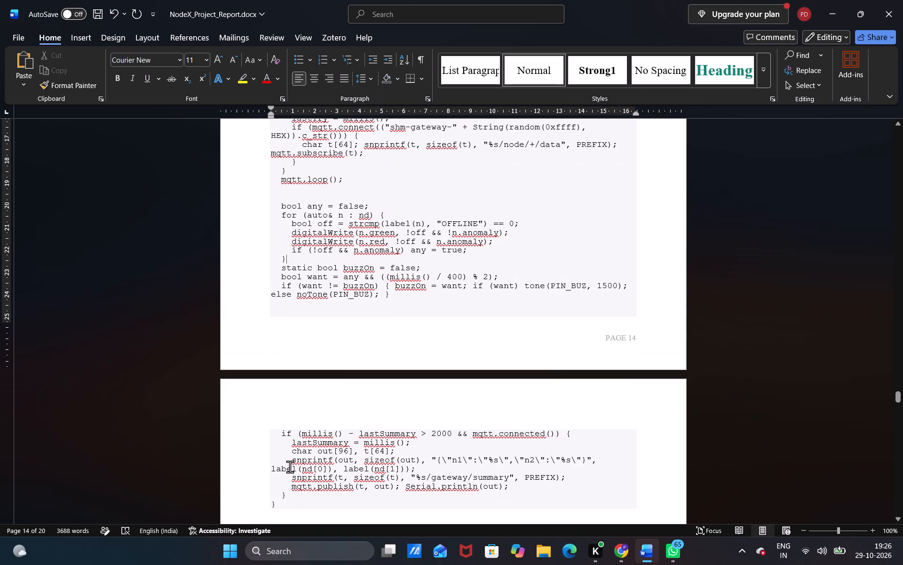
pyautogui.scroll(-1, 291, 458)
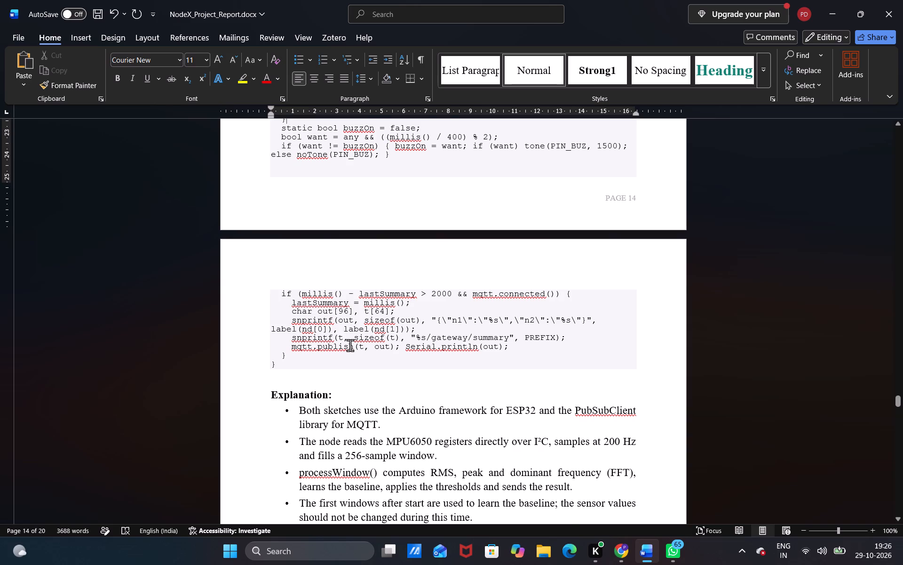
pyautogui.scroll(1, 350, 345)
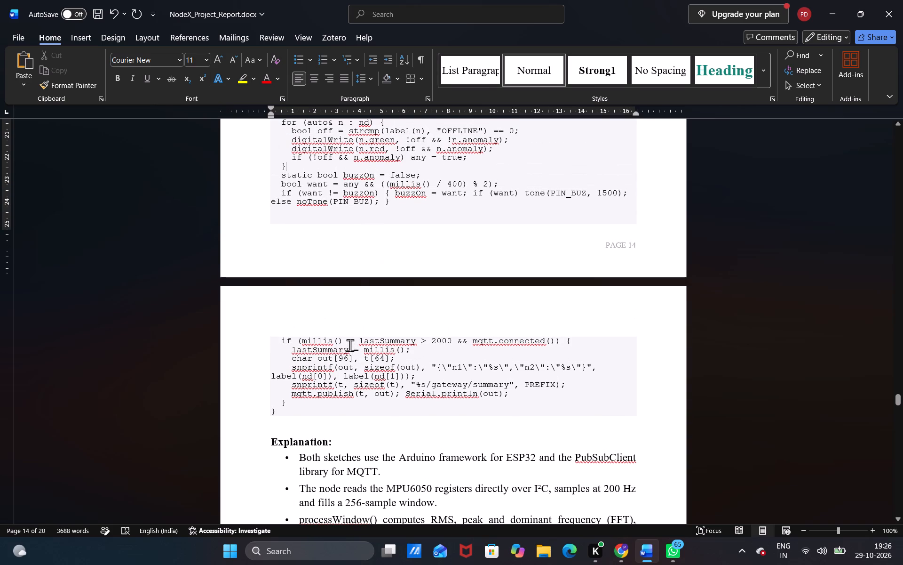
# Enlarge the gateway firmware listing by one more font size, leaving its heading out.
pyautogui.moveTo(304, 412); pyautogui.dragTo(272, 107)
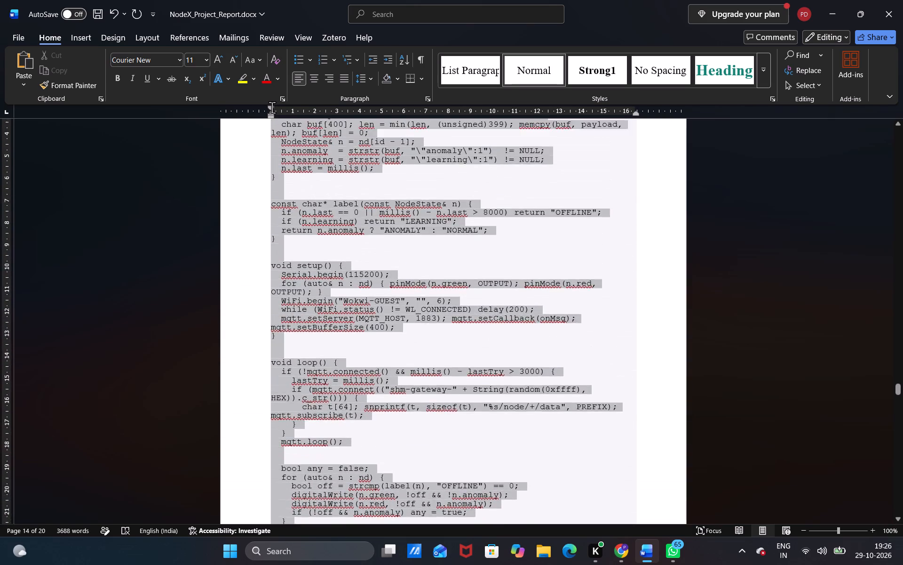
pyautogui.moveTo(272, 107); pyautogui.dragTo(278, 249)
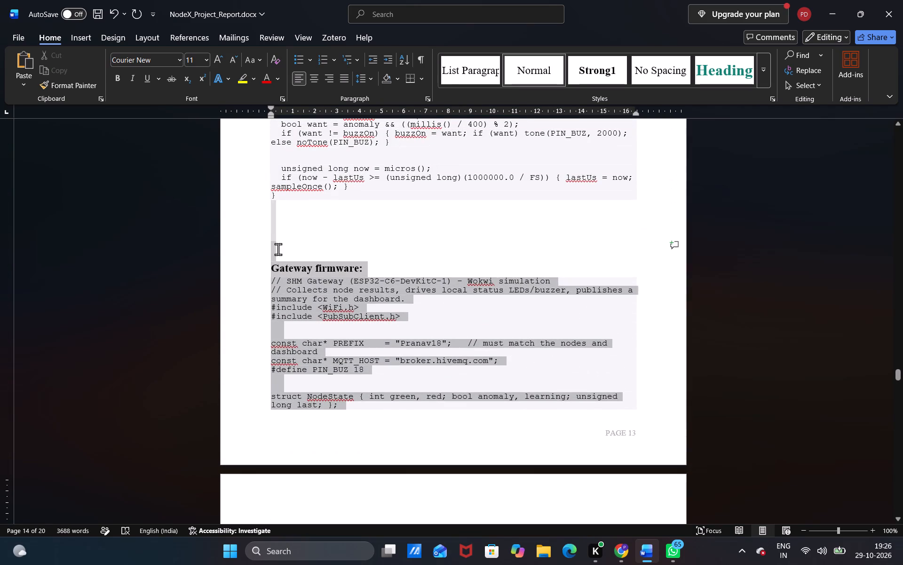
pyautogui.moveTo(278, 249); pyautogui.dragTo(270, 282)
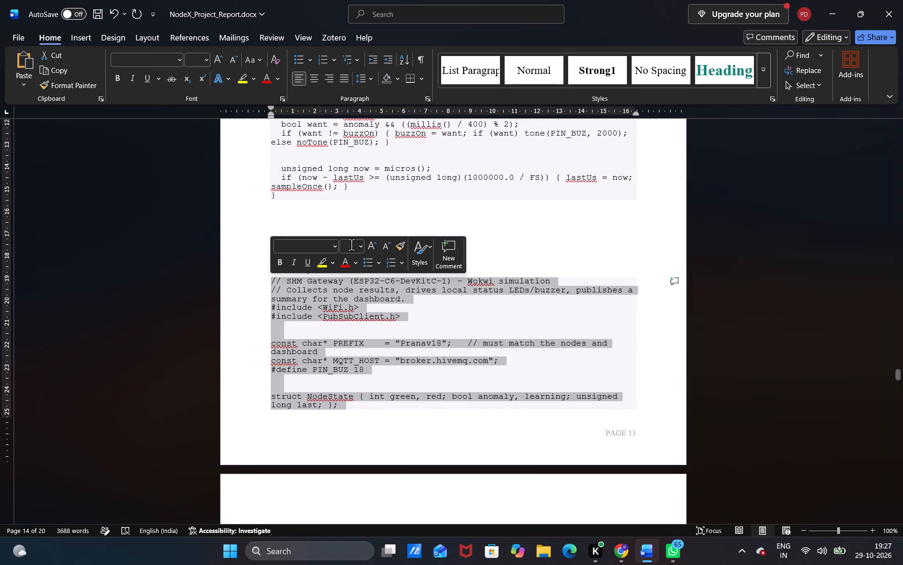
pyautogui.click(223, 59)
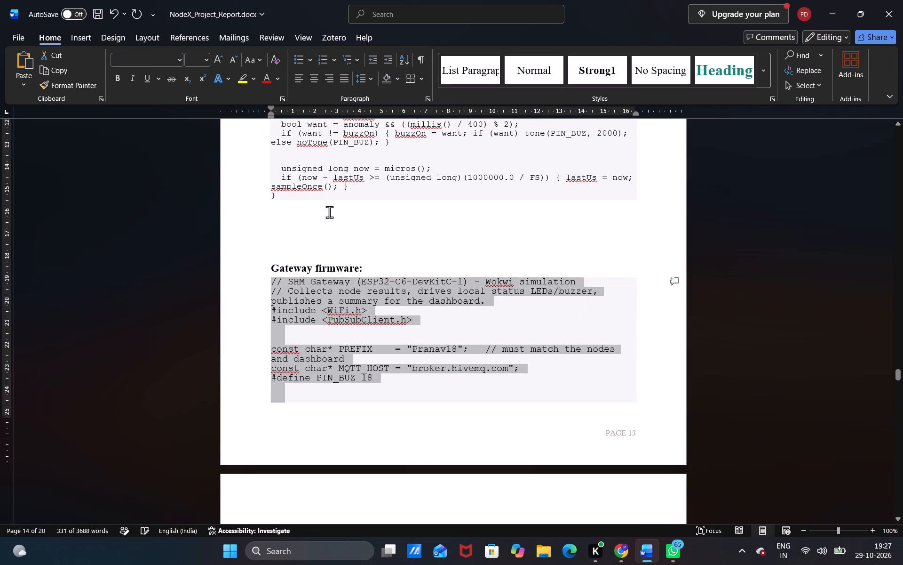
pyautogui.click(329, 212)
# Check the page layout from the start of Chapter 6 back through the gateway firmware listing to the end of the sensor node code.
pyautogui.scroll(-6, 329, 212)
pyautogui.scroll(1, 329, 212)
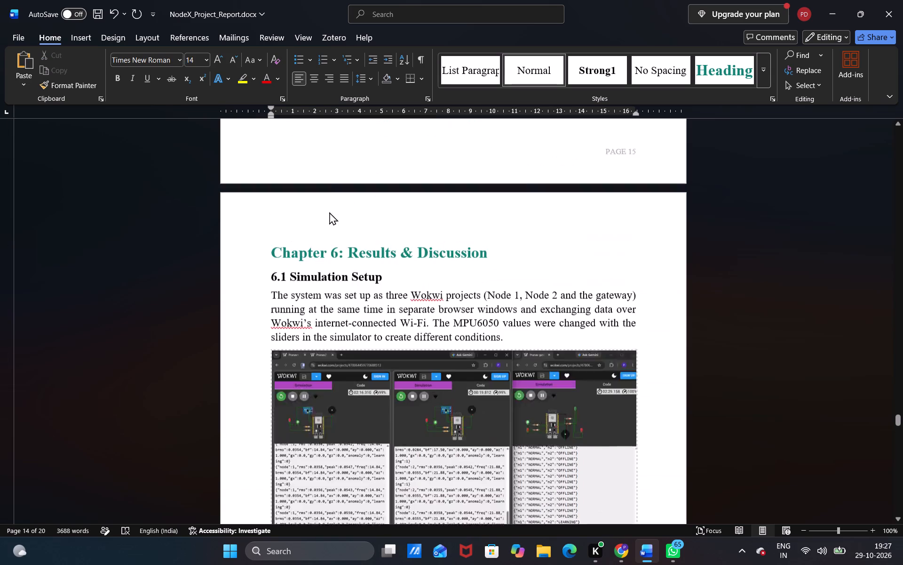
pyautogui.scroll(8, 329, 212)
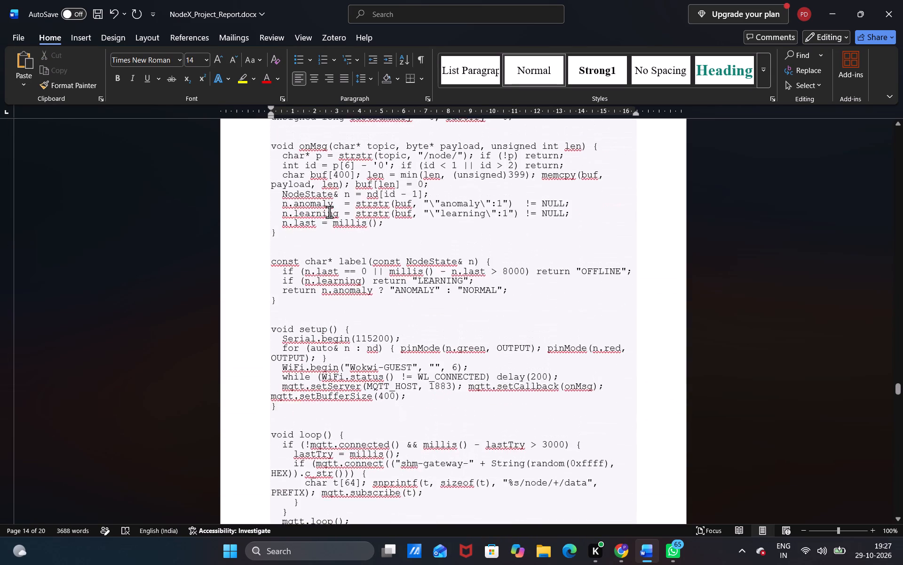
pyautogui.scroll(2, 329, 212)
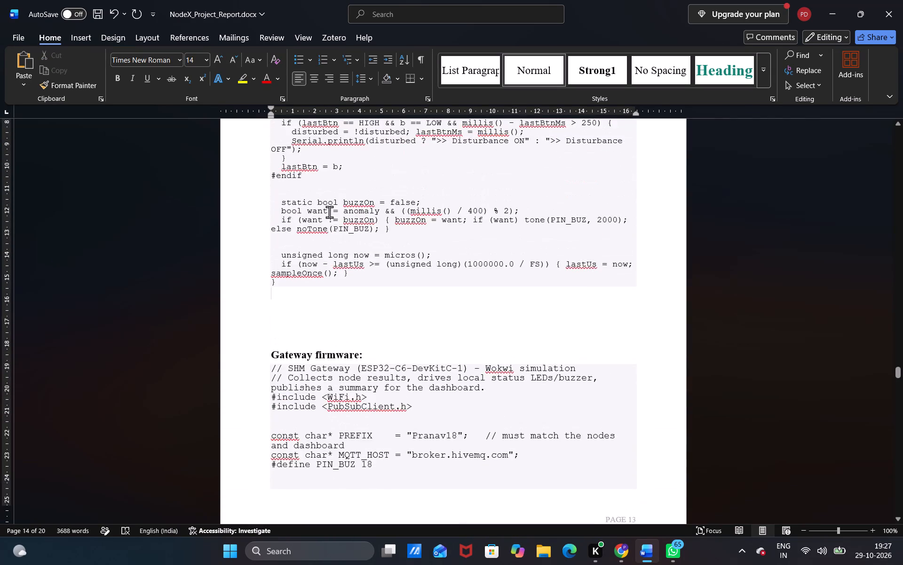
# Enlarge the whole sensor node firmware listing to 12 pt, from its closing brace up to its first comment line, leaving its heading out.
pyautogui.scroll(2, 329, 212)
pyautogui.scroll(-1, 362, 404)
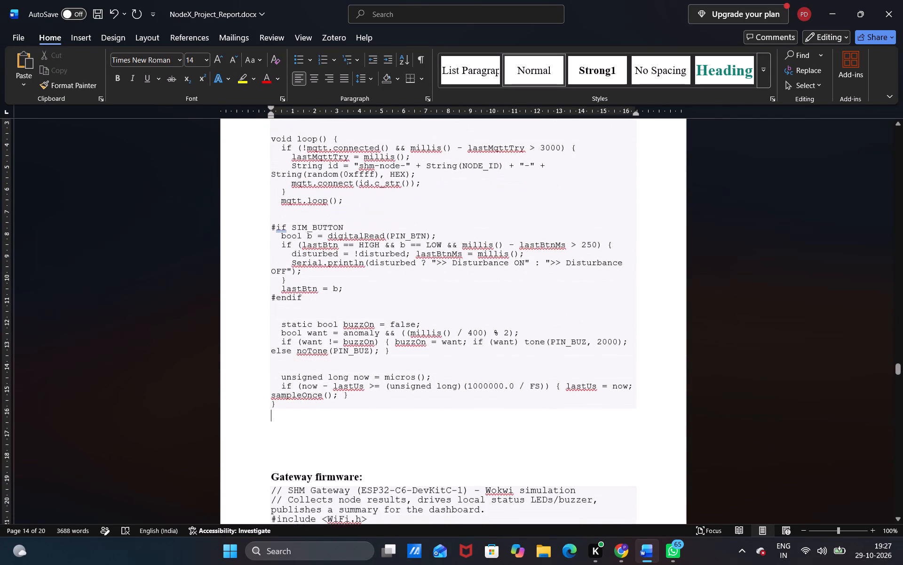
pyautogui.moveTo(357, 392); pyautogui.dragTo(301, 300)
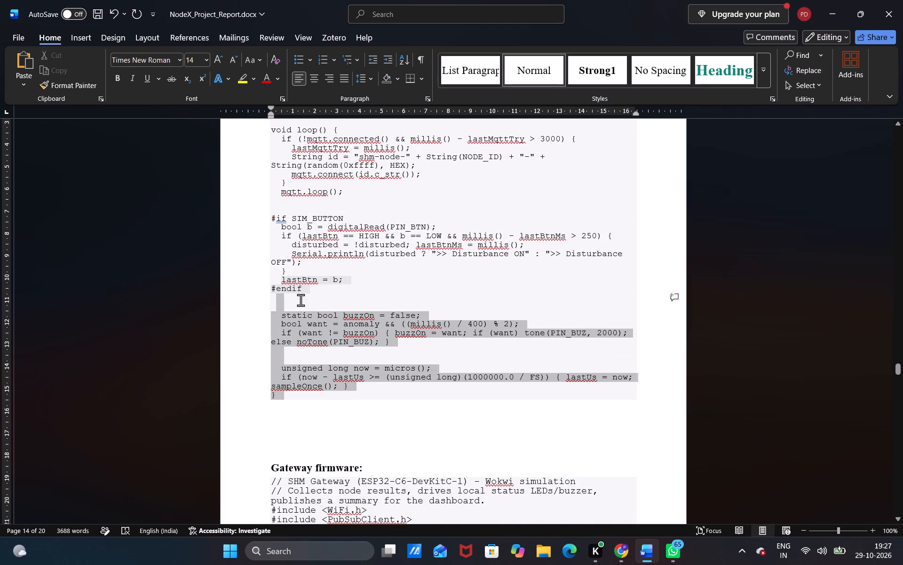
pyautogui.moveTo(301, 300); pyautogui.dragTo(282, 94)
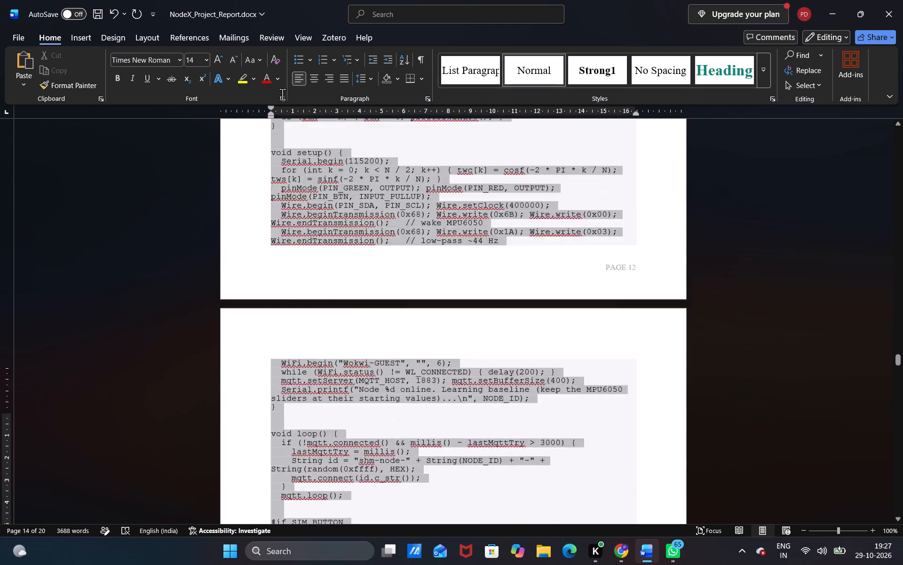
pyautogui.moveTo(282, 94); pyautogui.dragTo(272, 134)
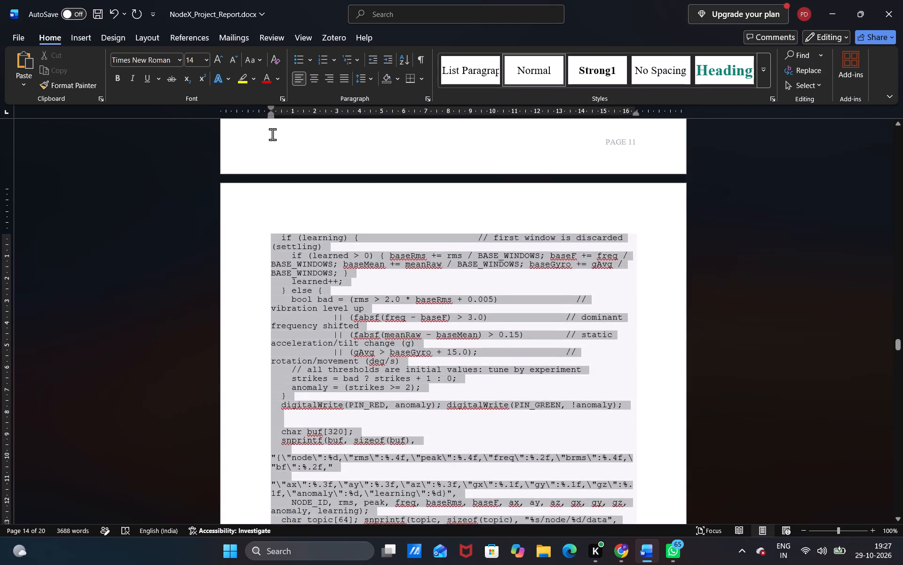
pyautogui.moveTo(272, 134); pyautogui.dragTo(270, 113)
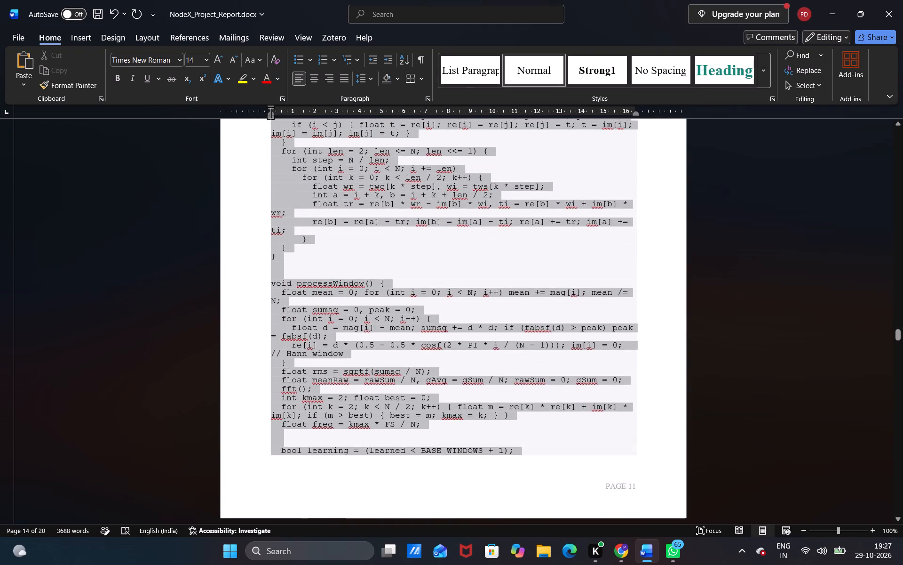
pyautogui.moveTo(270, 113); pyautogui.dragTo(269, 117)
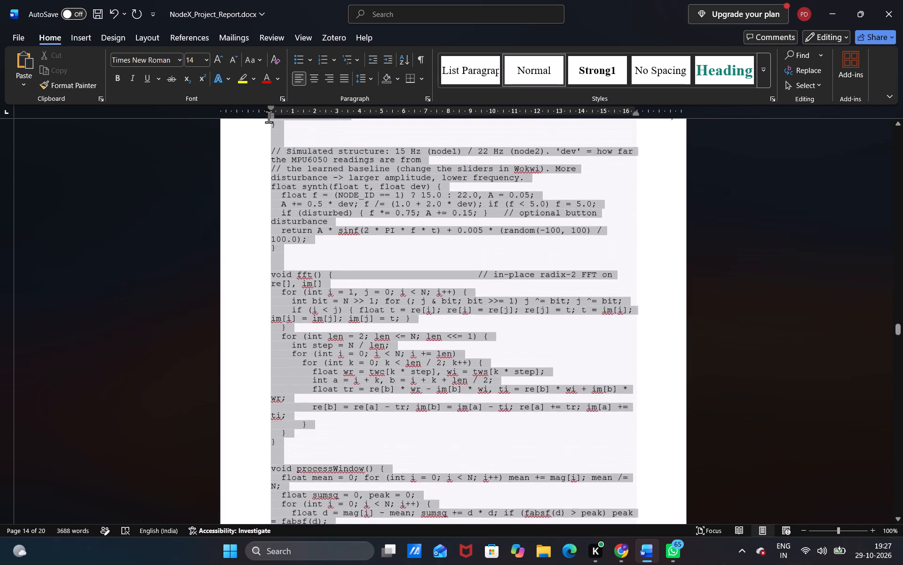
pyautogui.moveTo(269, 117); pyautogui.dragTo(268, 116)
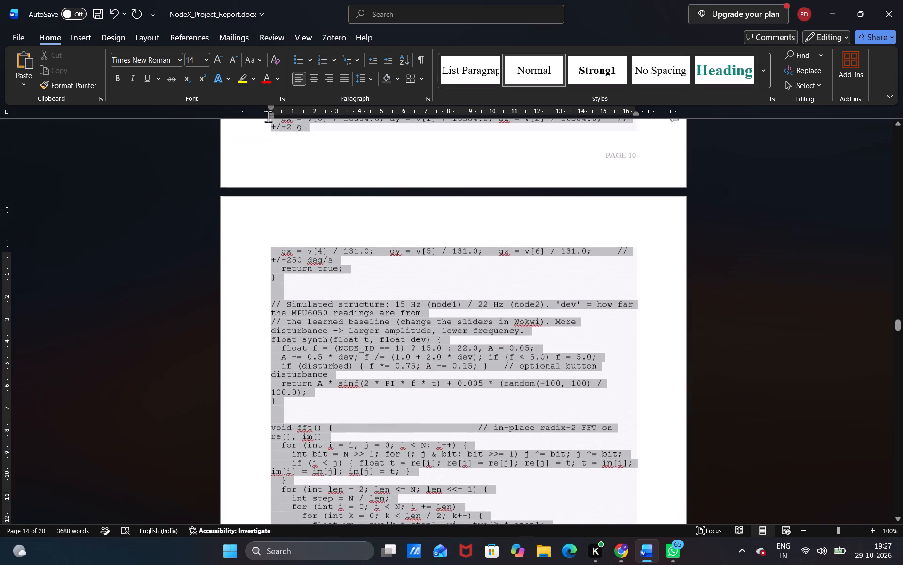
pyautogui.moveTo(268, 116); pyautogui.dragTo(268, 117)
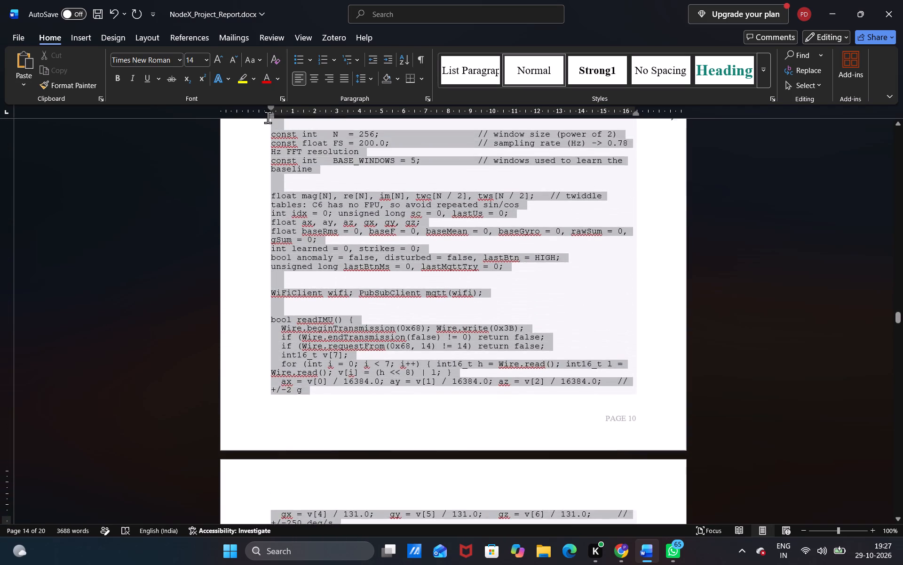
pyautogui.moveTo(268, 117); pyautogui.dragTo(267, 108)
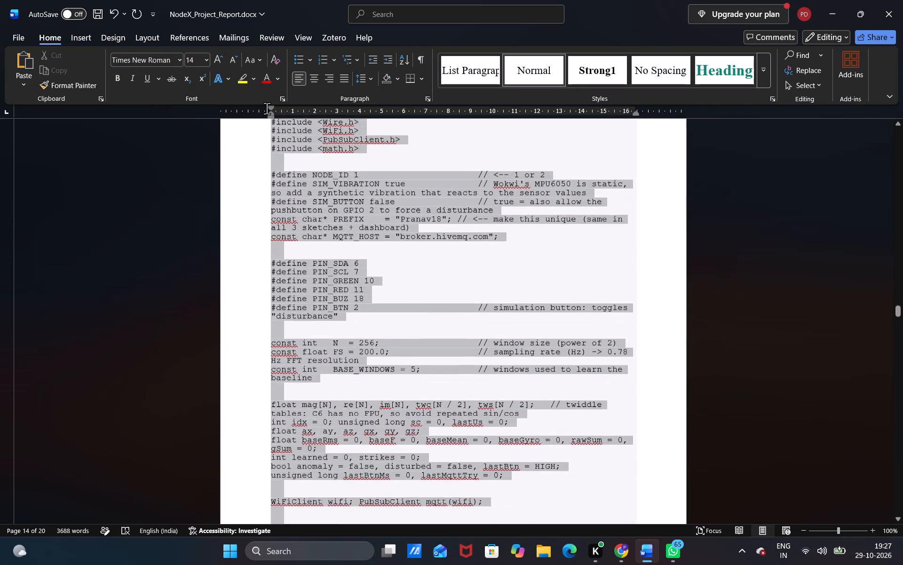
pyautogui.moveTo(267, 108); pyautogui.dragTo(271, 223)
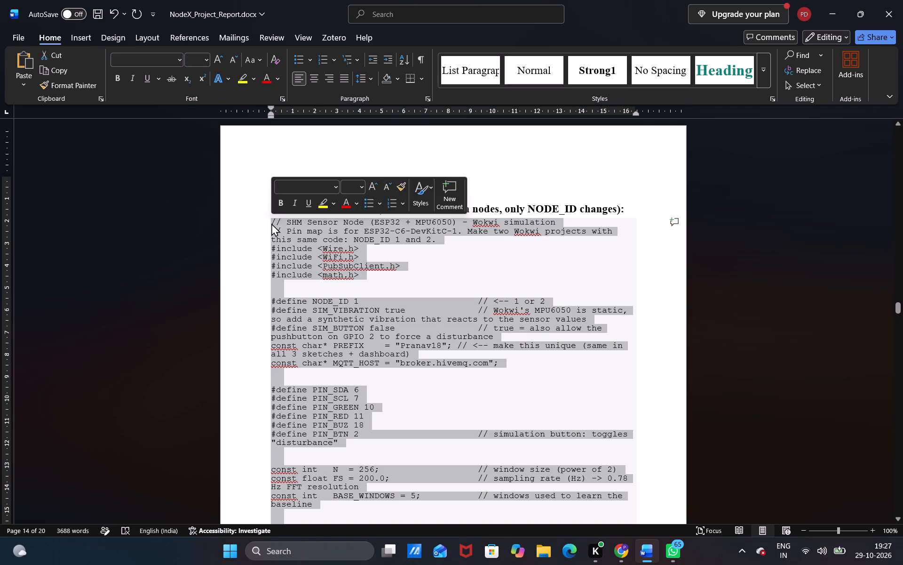
pyautogui.click(222, 56)
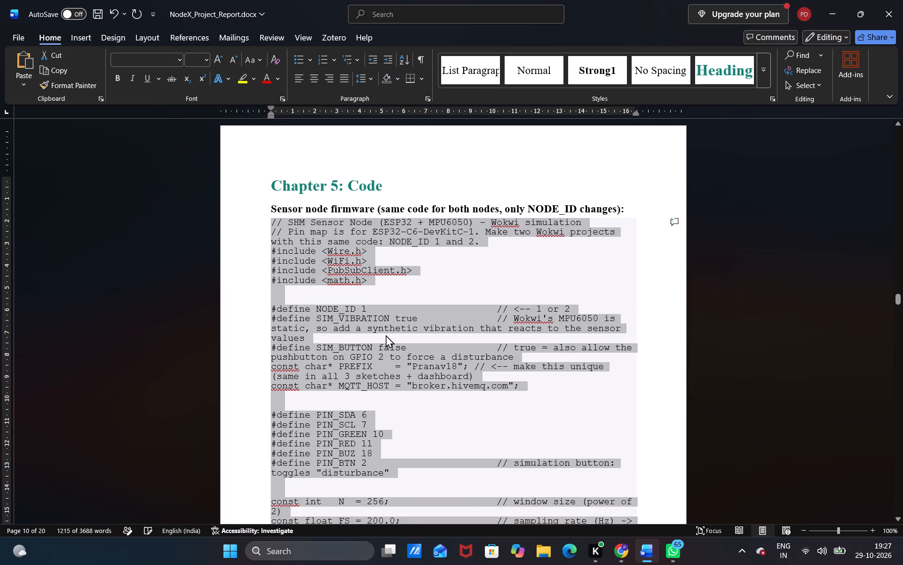
pyautogui.click(392, 345)
# Delete the three empty lines above the Gateway firmware heading so it starts at the top of its page.
pyautogui.scroll(-4, 392, 345)
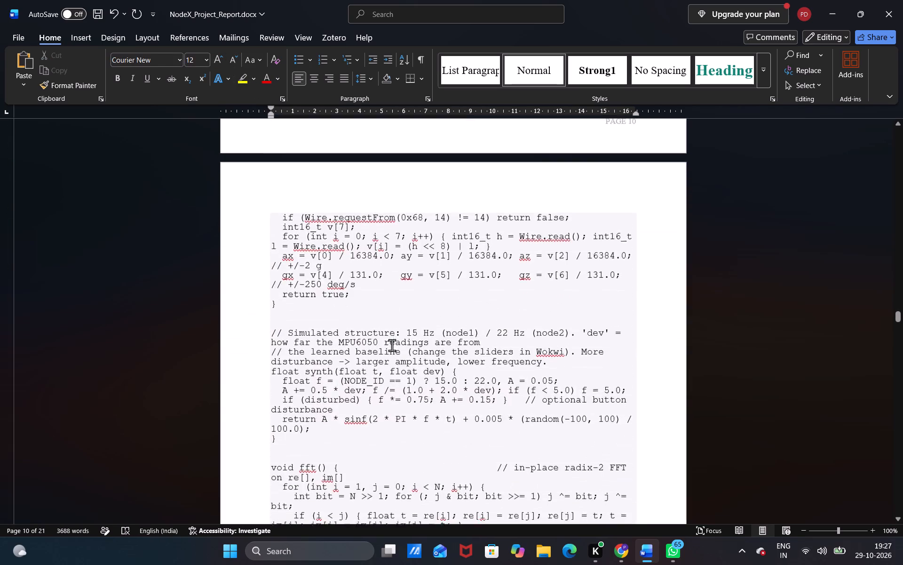
pyautogui.scroll(-4, 392, 345)
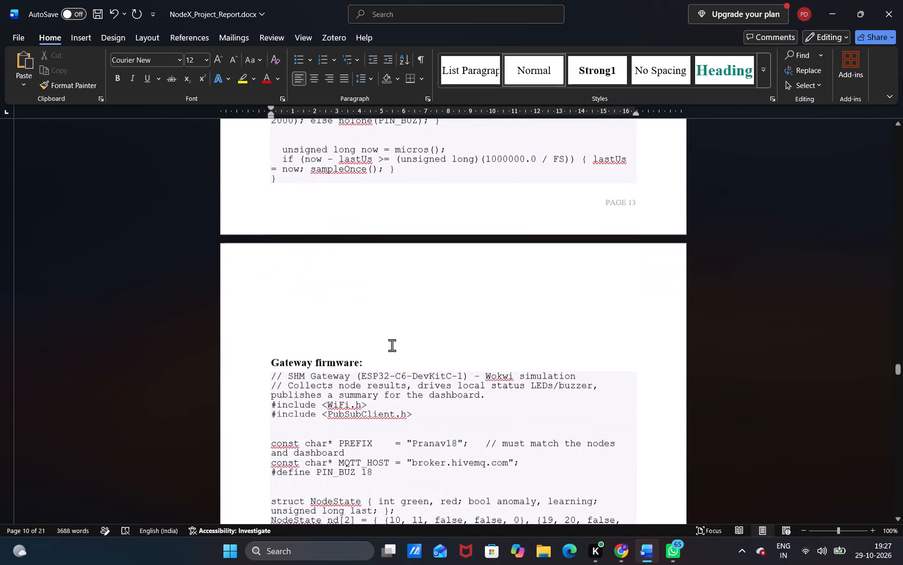
pyautogui.click(379, 398)
pyautogui.click(312, 341)
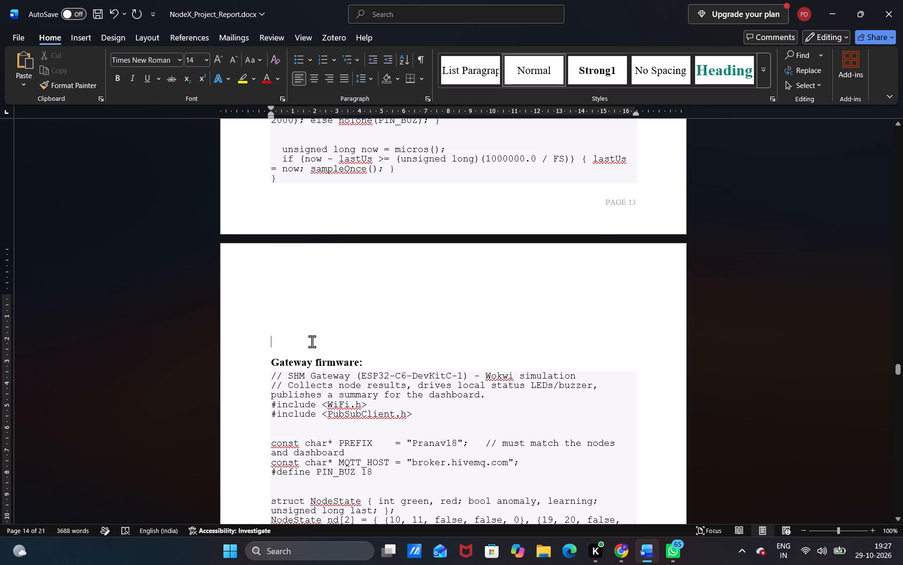
pyautogui.press('BackSpace')
pyautogui.press('BackSpace')
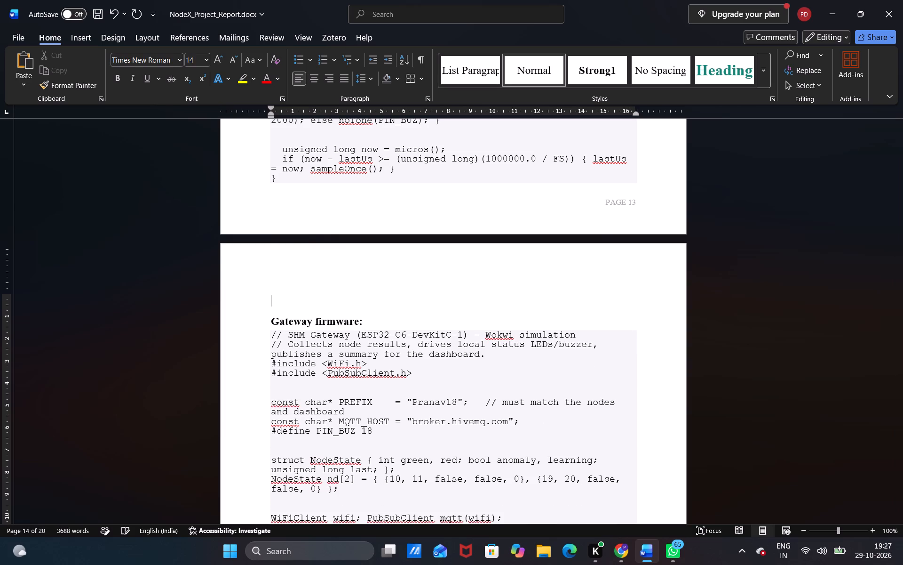
pyautogui.press('BackSpace')
pyautogui.press('Down')
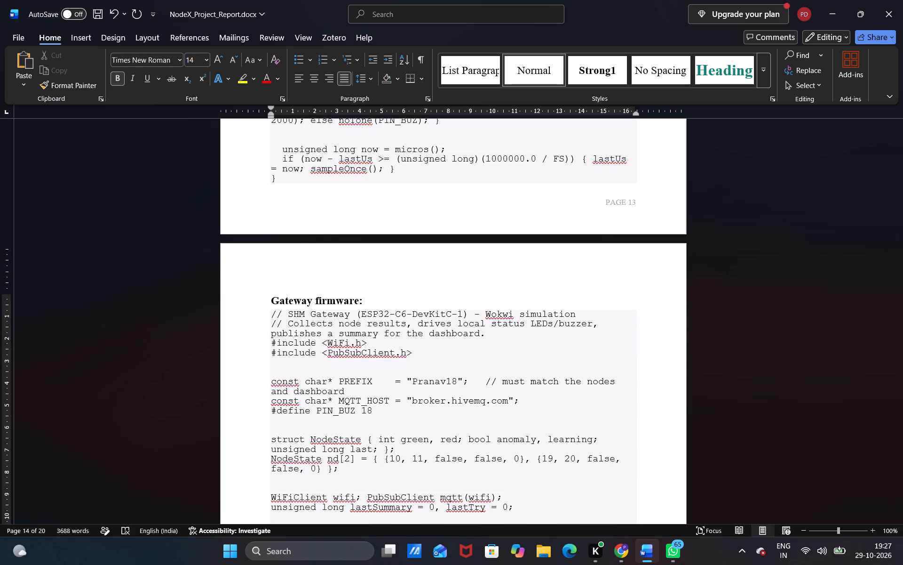
# Slightly shrink the Fig. 4 screenshot of the gateway and both sensor nodes in section 6.1, keeping its proportions.
pyautogui.scroll(-6, 282, 438)
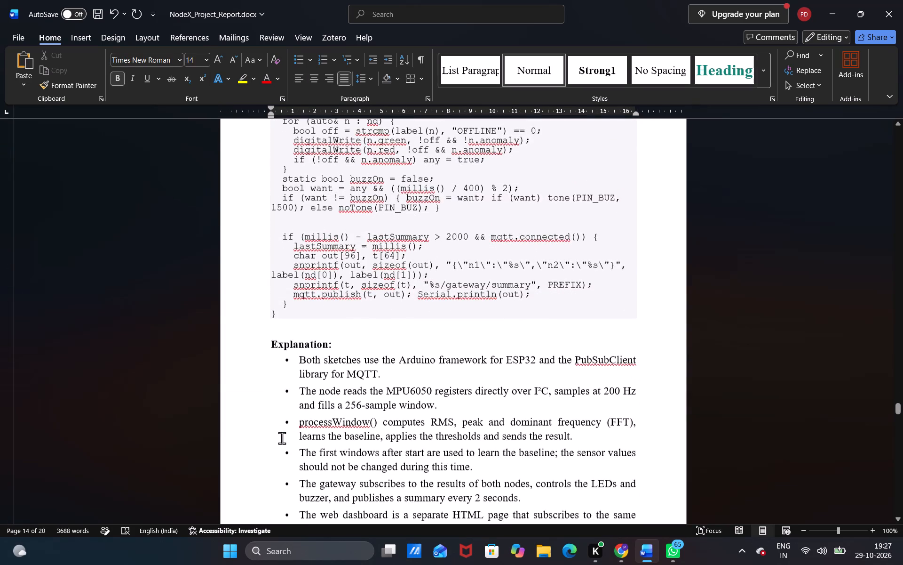
pyautogui.scroll(-4, 282, 438)
pyautogui.scroll(-2, 314, 360)
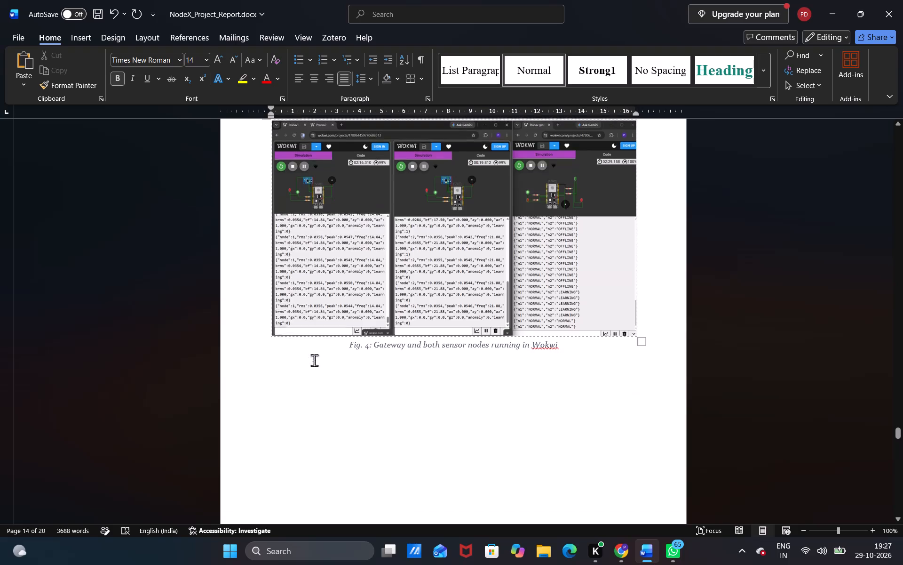
pyautogui.scroll(-1, 314, 360)
pyautogui.scroll(1, 314, 360)
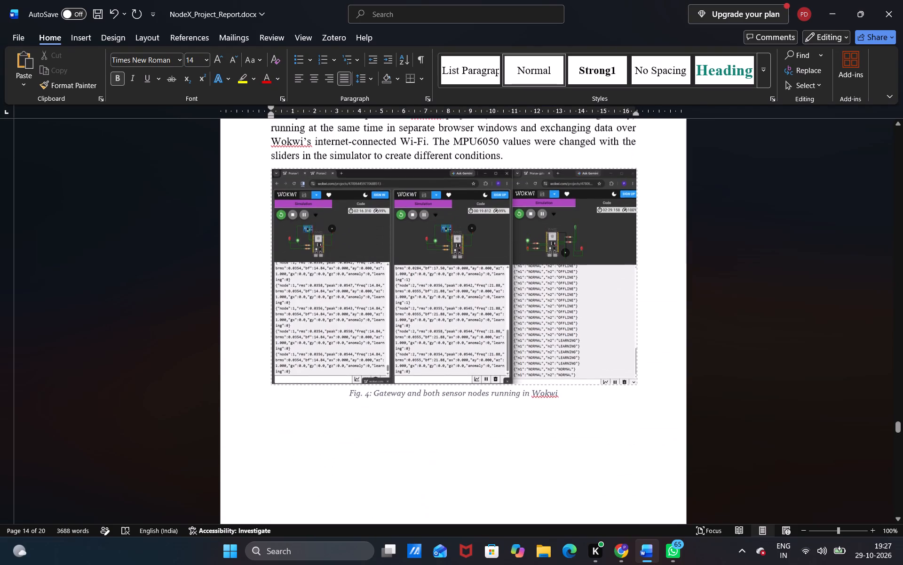
pyautogui.scroll(-2, 314, 360)
pyautogui.scroll(2, 314, 360)
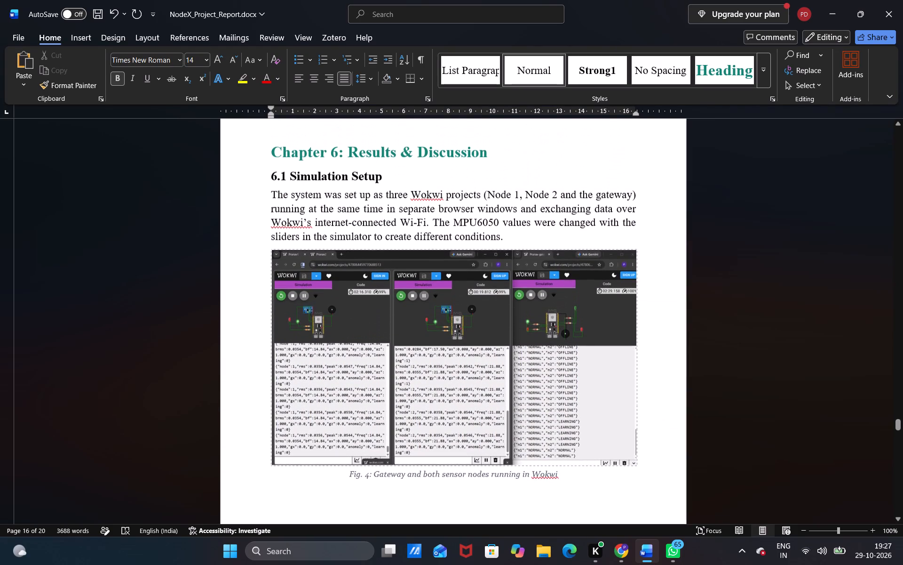
pyautogui.click(367, 359)
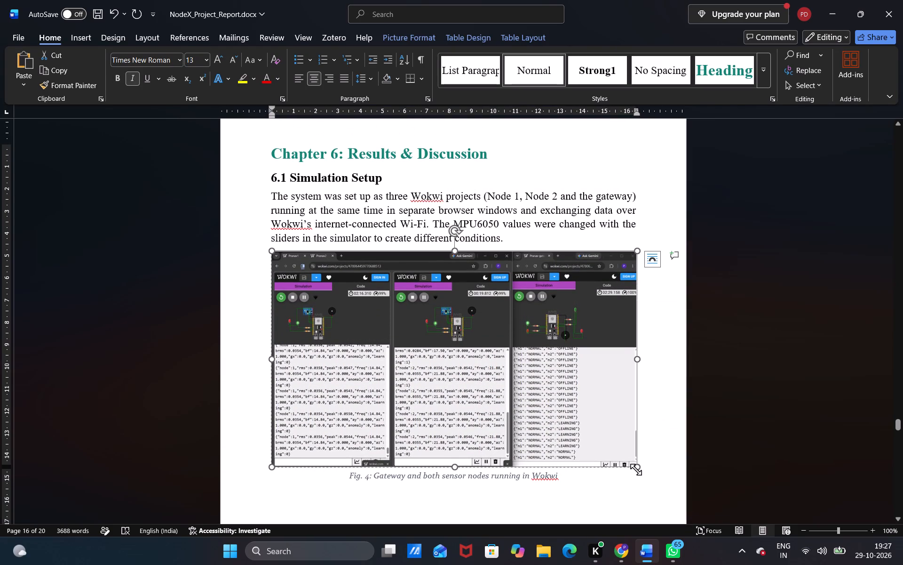
pyautogui.moveTo(636, 469); pyautogui.dragTo(654, 479)
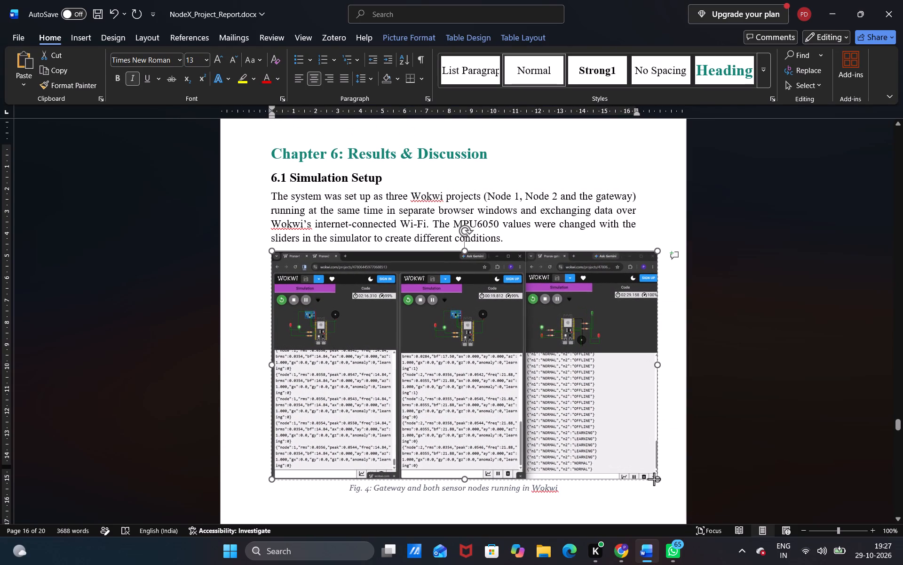
pyautogui.moveTo(654, 479); pyautogui.dragTo(618, 465)
pyautogui.click(756, 426)
# Check how the Serial Monitor Output and Web Dashboard figures, Fig. 5 and Fig. 6, sit on their page.
pyautogui.scroll(-4, 516, 380)
pyautogui.scroll(1, 516, 380)
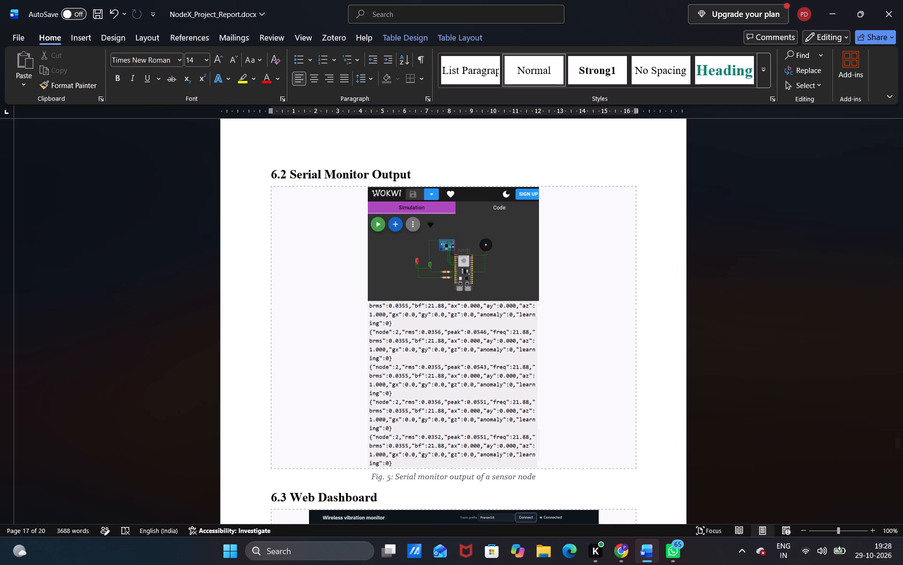
pyautogui.click(279, 261)
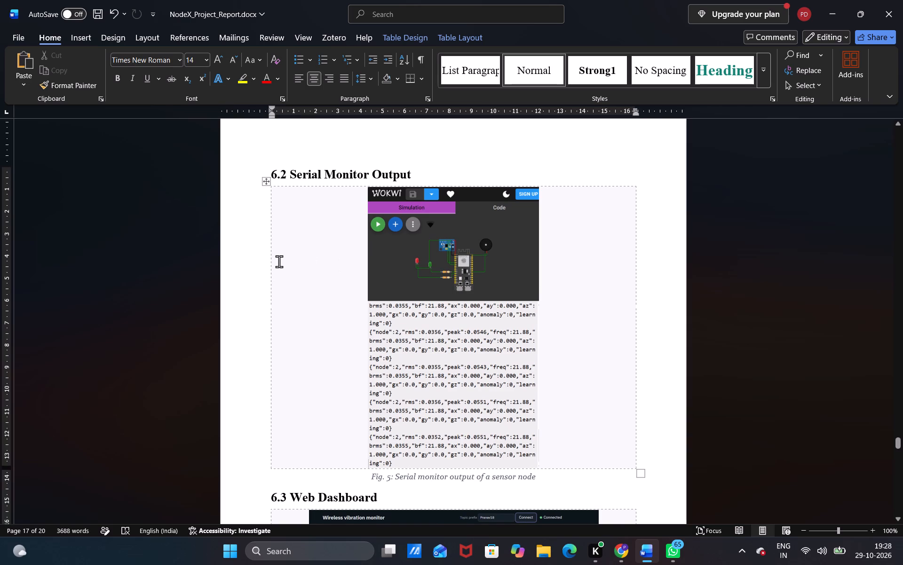
pyautogui.click(704, 336)
pyautogui.scroll(-2, 615, 344)
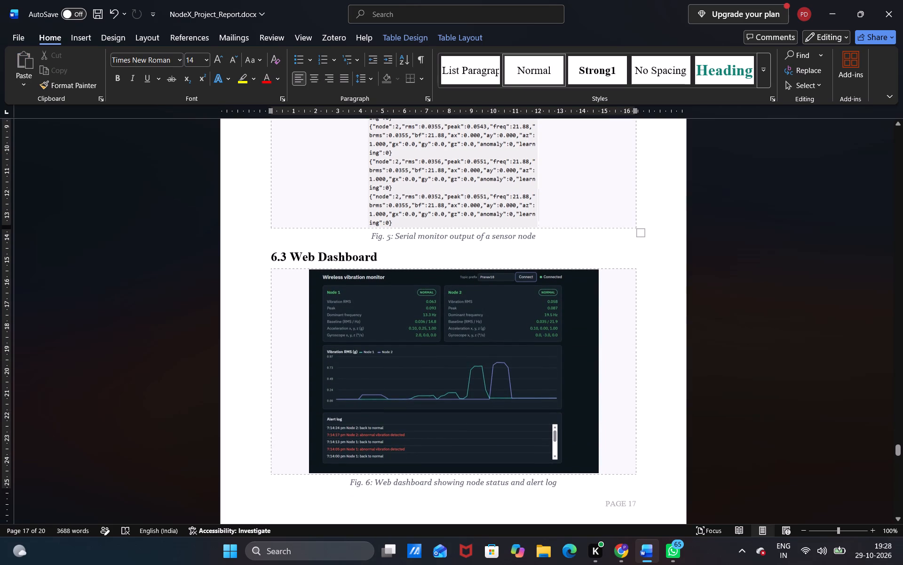
pyautogui.scroll(-1, 534, 382)
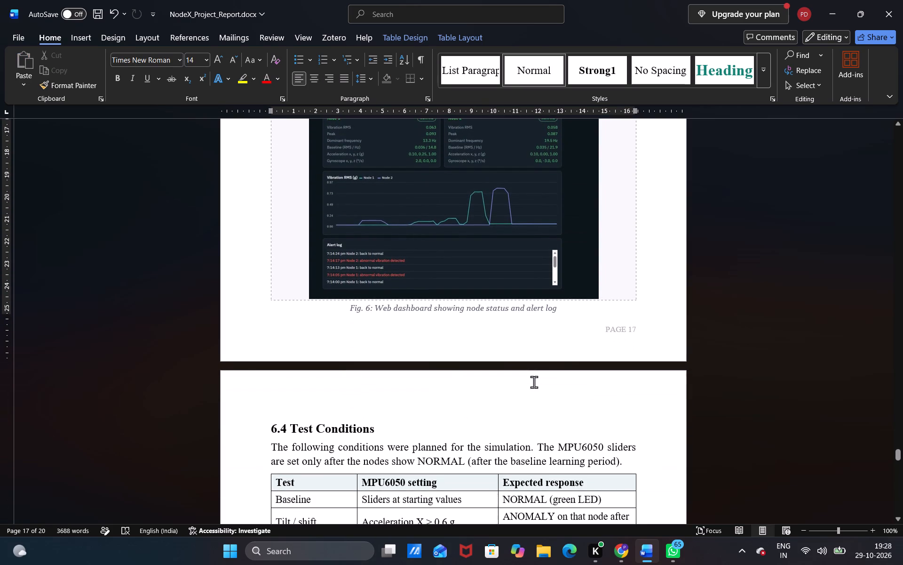
# Review the page layout from the 6.4 Test Conditions table through 6.5 Discussion and Chapter 7 to the References.
pyautogui.scroll(-4, 534, 382)
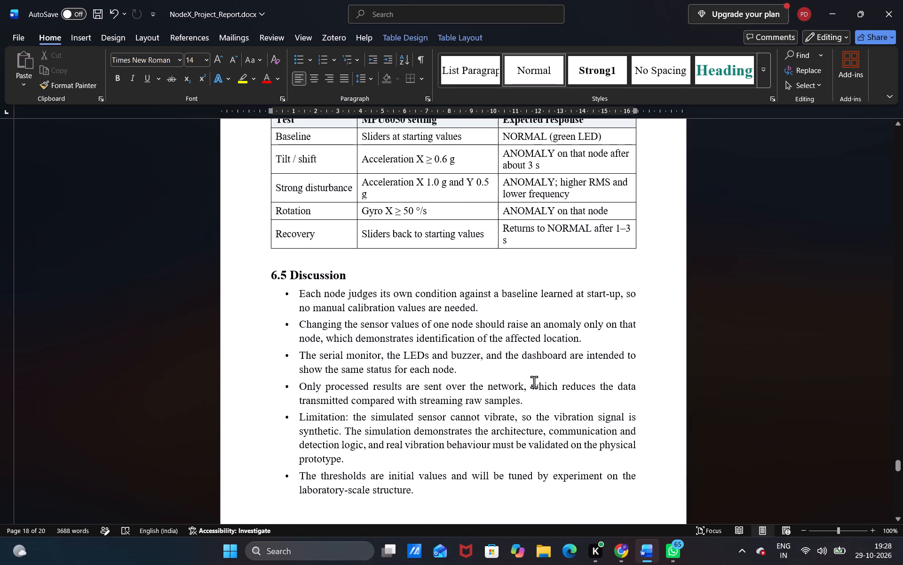
pyautogui.scroll(-1, 534, 382)
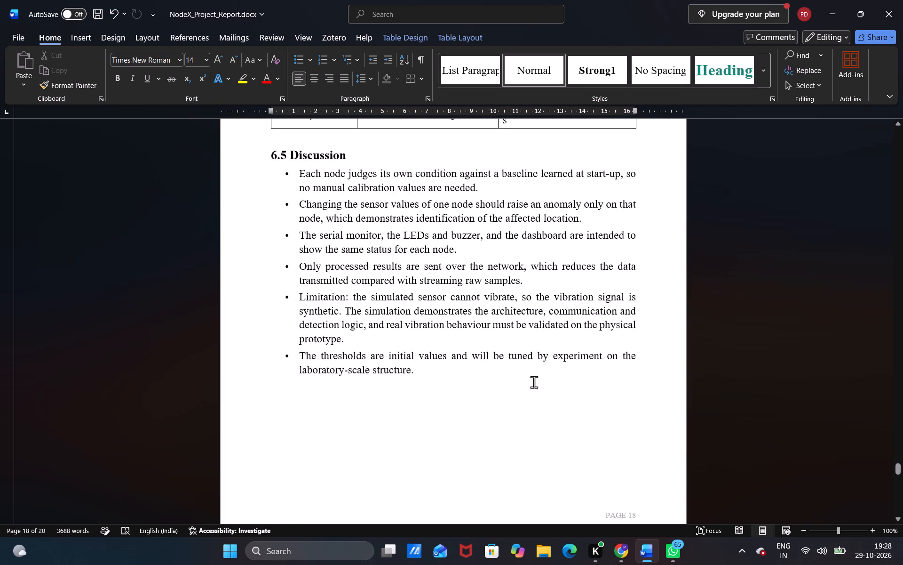
pyautogui.scroll(2, 534, 382)
pyautogui.scroll(-1, 534, 382)
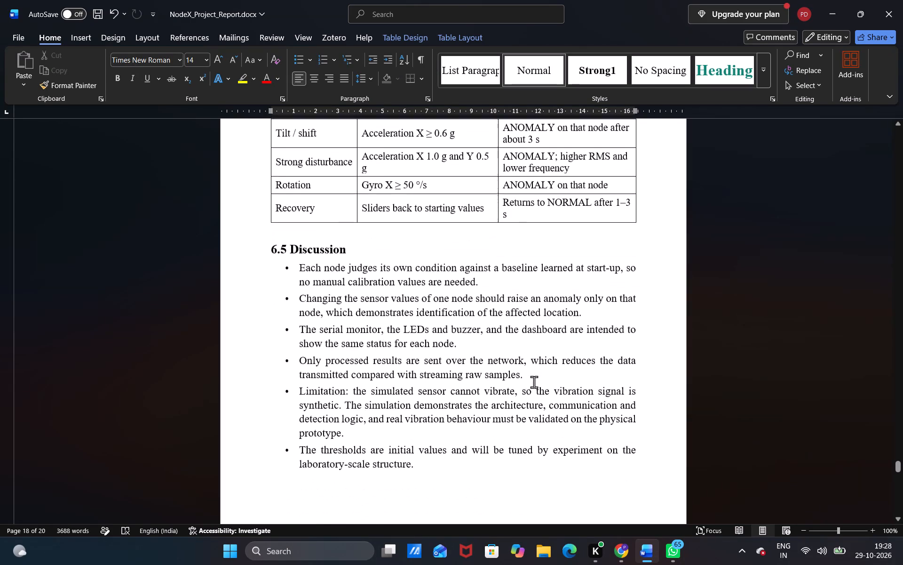
pyautogui.scroll(1, 534, 382)
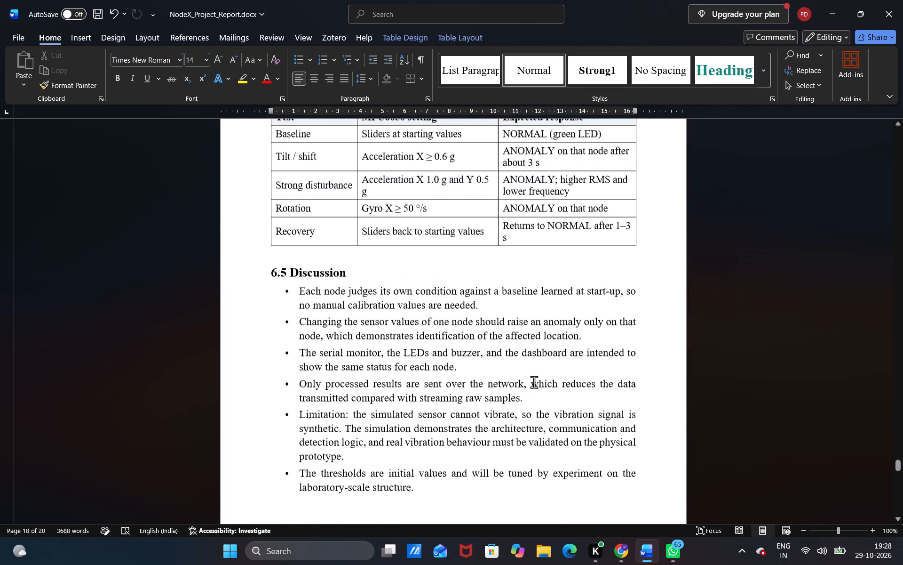
pyautogui.scroll(1, 534, 382)
pyautogui.scroll(-2, 534, 382)
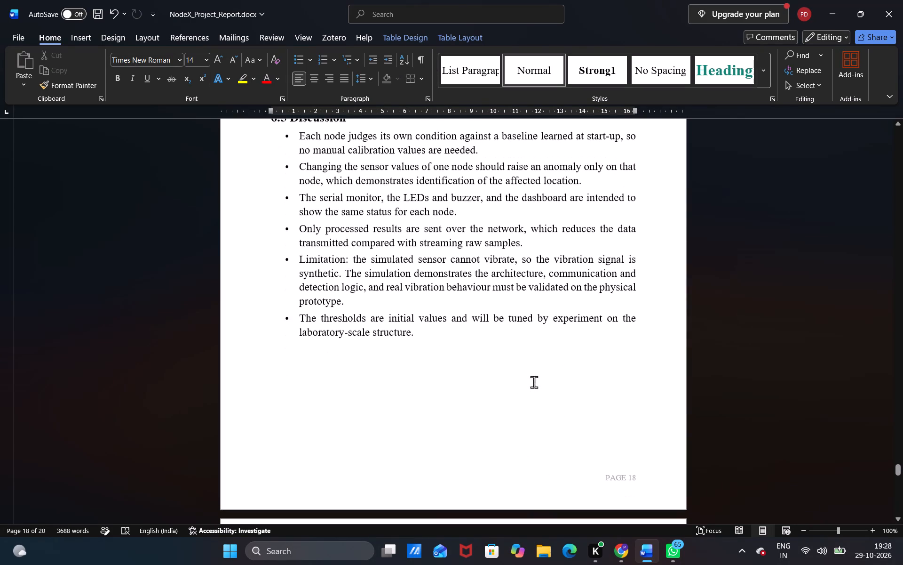
pyautogui.scroll(1, 534, 382)
pyautogui.scroll(-3, 534, 382)
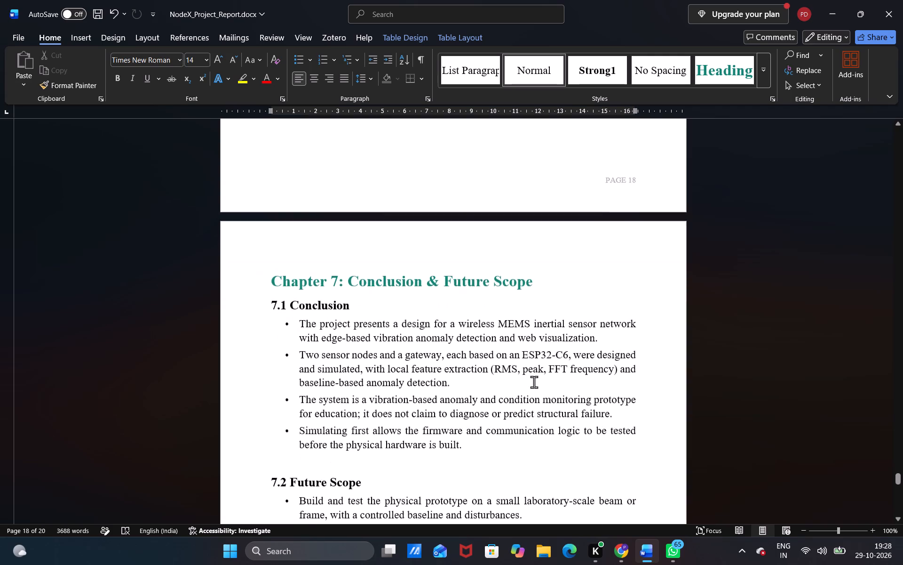
pyautogui.scroll(-5, 534, 382)
pyautogui.scroll(11, 534, 382)
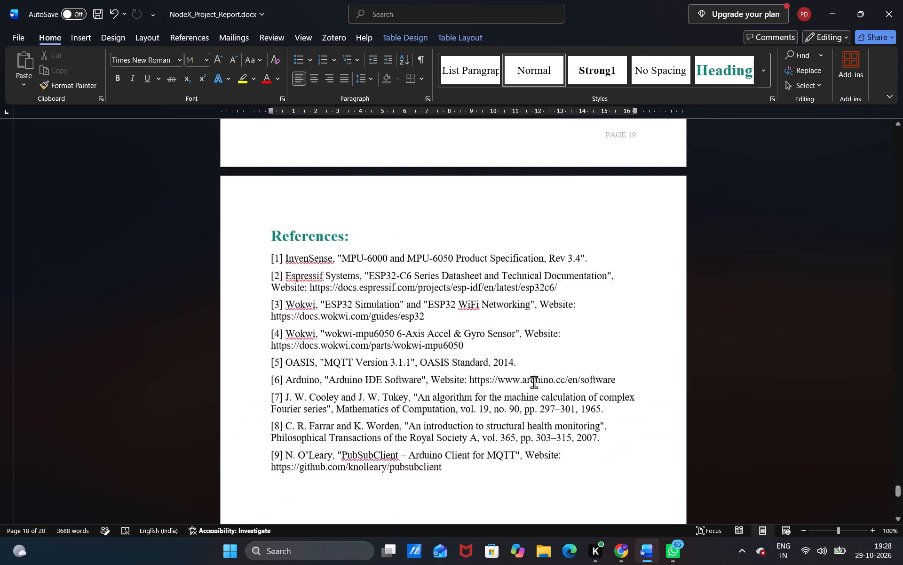
# Look back through the report from the References to the cover page and examine its group member and guidance details.
pyautogui.scroll(15, 534, 382)
pyautogui.scroll(6, 534, 382)
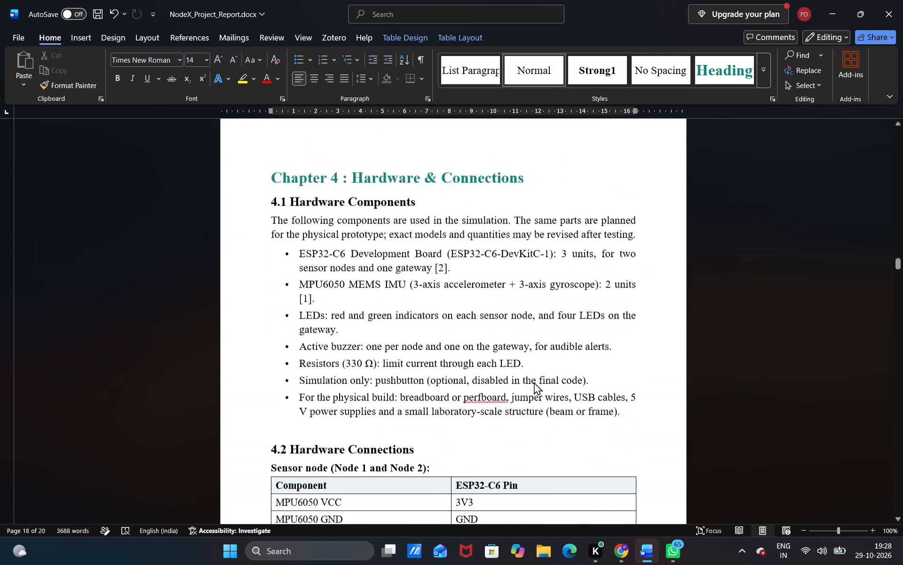
pyautogui.scroll(12, 534, 382)
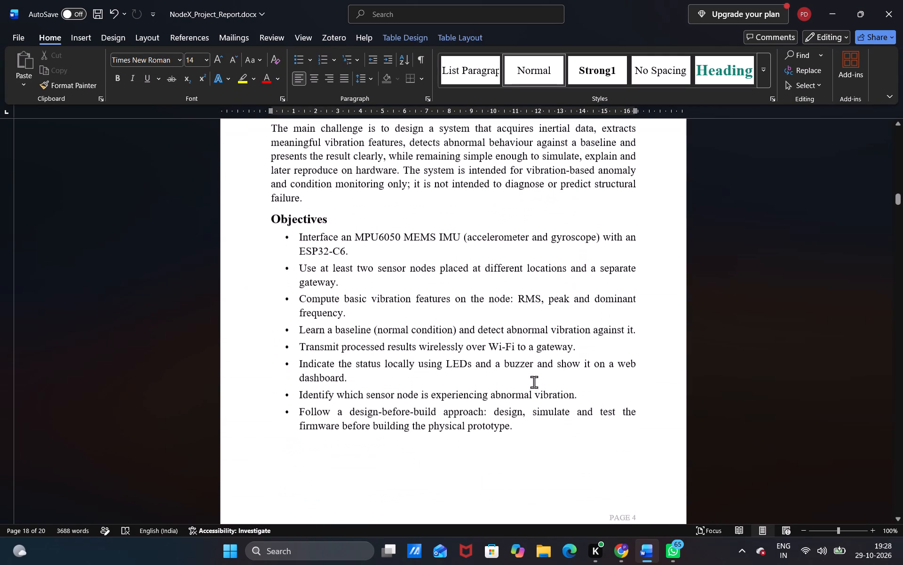
pyautogui.scroll(10, 534, 382)
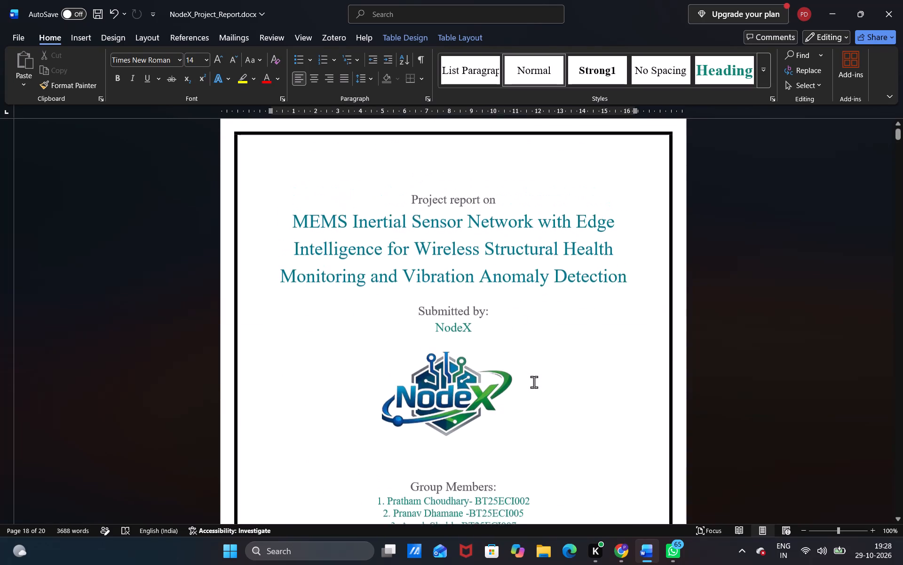
pyautogui.scroll(-2, 534, 382)
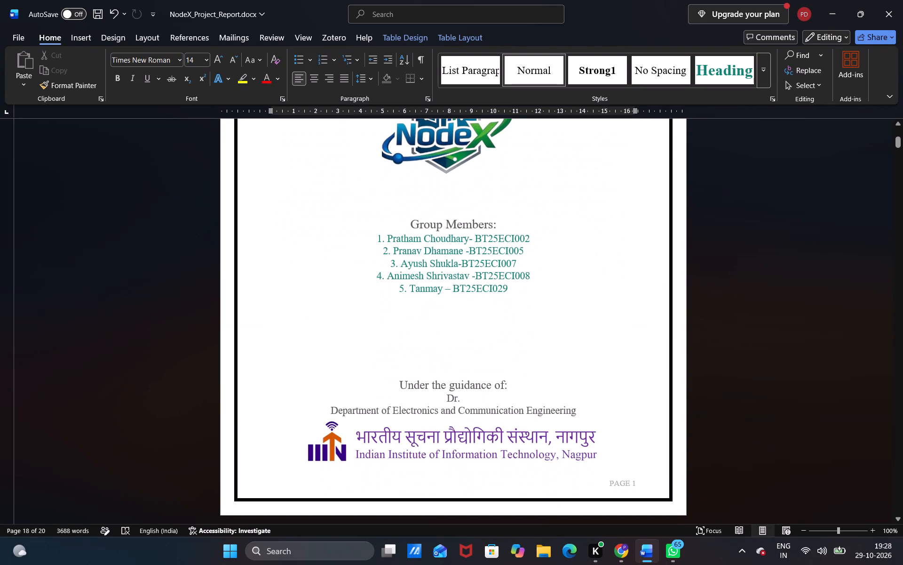
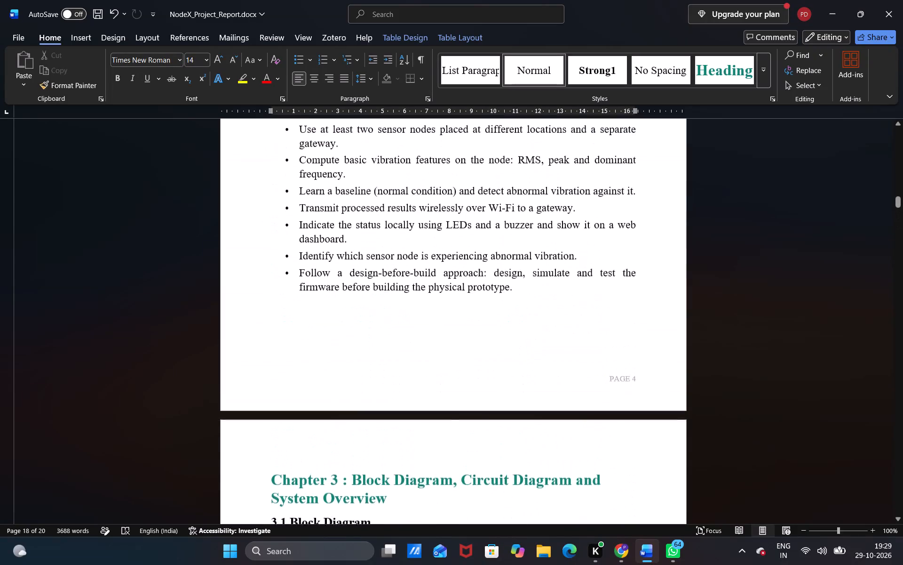
# Examine section 3.1 Block Diagram in Chapter 3, including the Fig. 1 sensor network diagram, its caption and the explanatory paragraph.
pyautogui.scroll(-5, 506, 348)
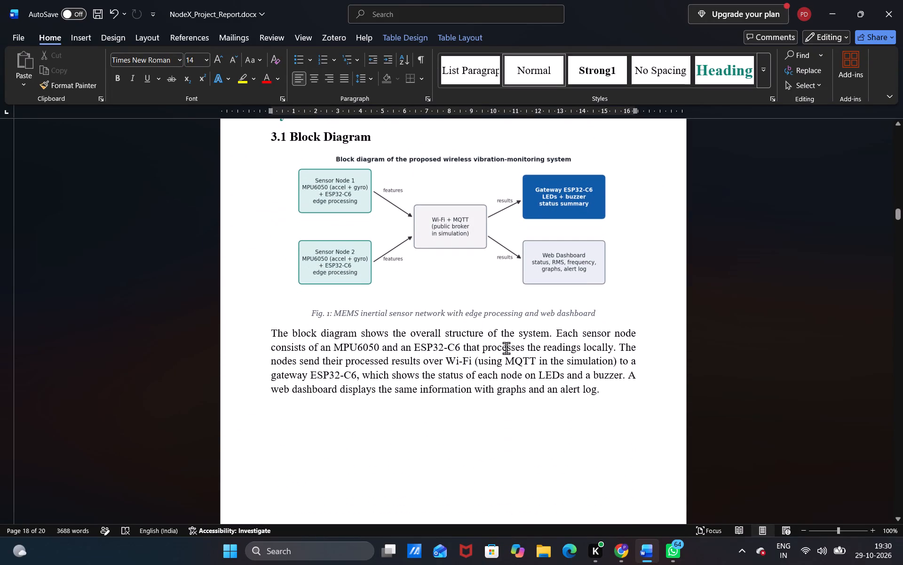
pyautogui.click(506, 348)
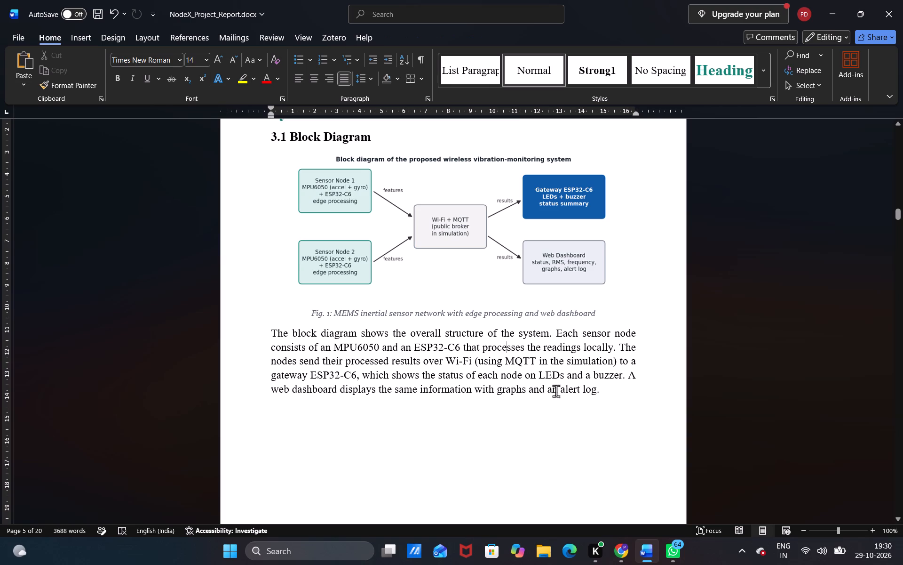
pyautogui.click(767, 324)
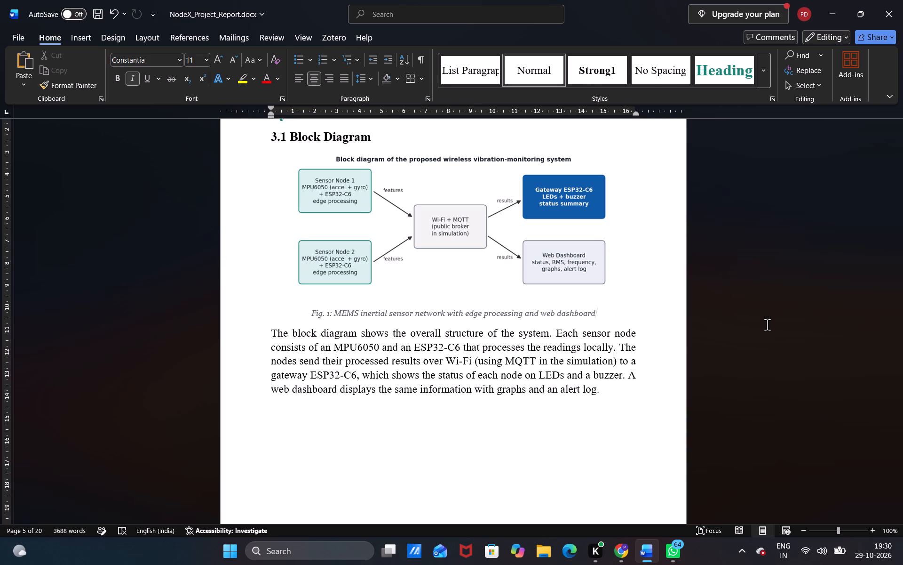
pyautogui.click(767, 324)
# Check how section 3.2 Circuit Diagram follows the block diagram page and how the Fig. 2 sensor node and the next circuit image are laid out.
pyautogui.scroll(-1, 567, 357)
pyautogui.scroll(2, 567, 357)
pyautogui.scroll(-3, 567, 357)
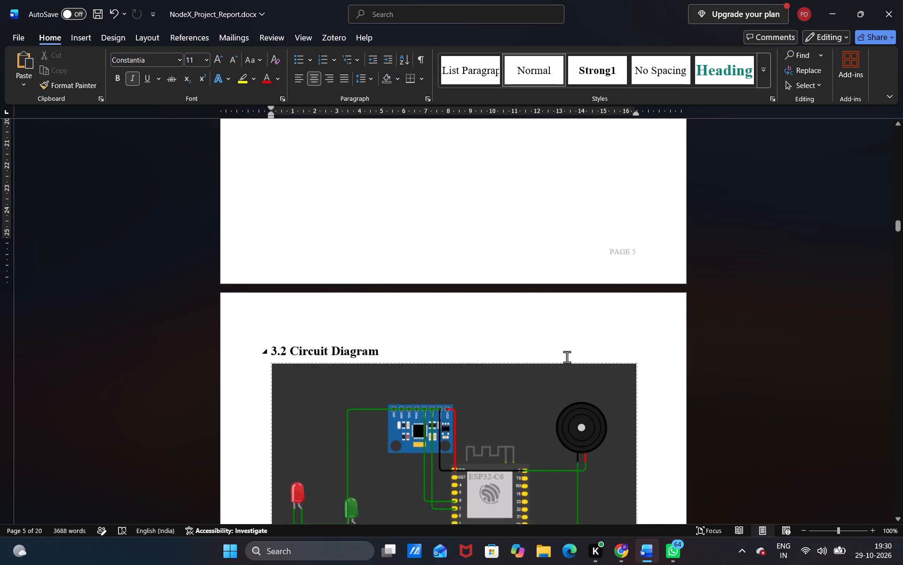
pyautogui.scroll(-3, 567, 357)
pyautogui.scroll(1, 567, 357)
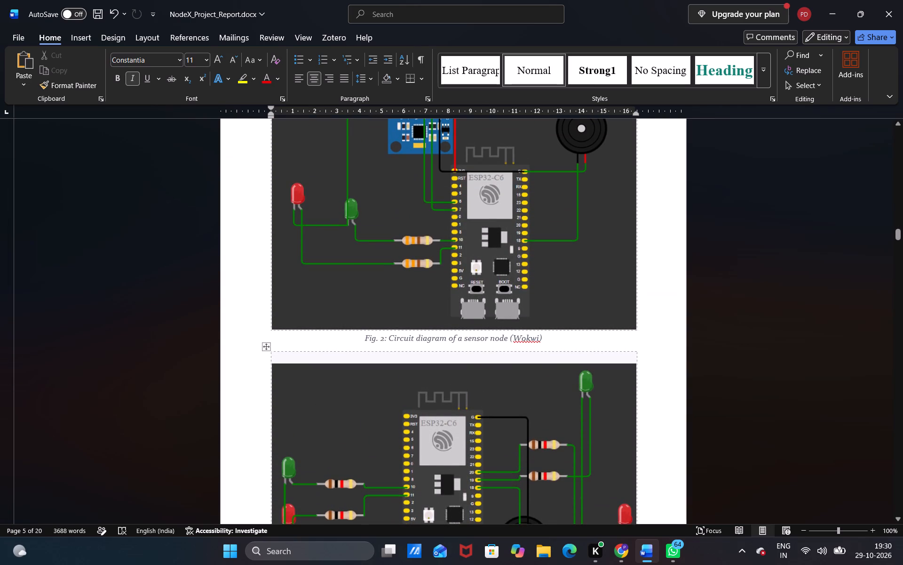
pyautogui.scroll(-2, 570, 403)
pyautogui.click(795, 322)
pyautogui.scroll(3, 571, 162)
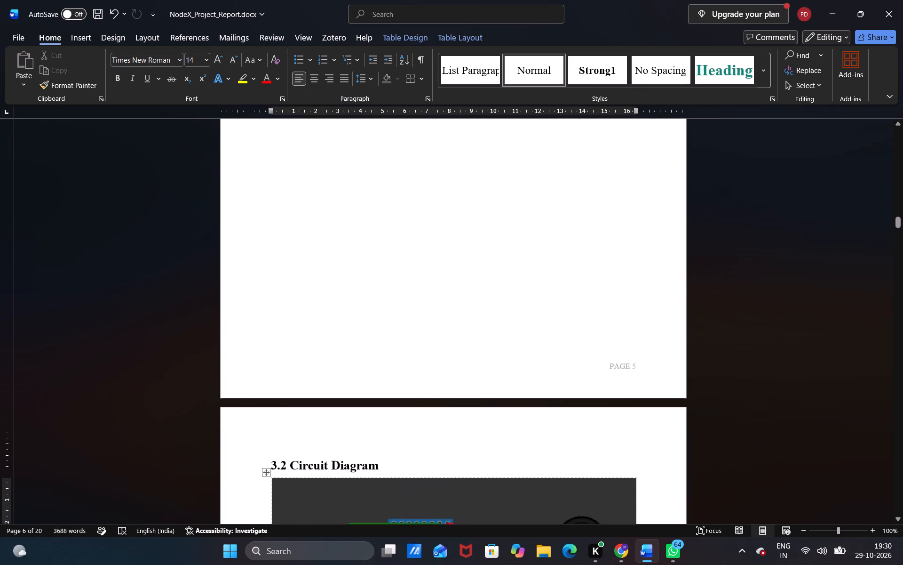
# Reduce the Fig. 2 sensor node circuit diagram to about 13 cm wide so it fits with its caption on page 5.
pyautogui.scroll(3, 539, 268)
pyautogui.scroll(-7, 539, 268)
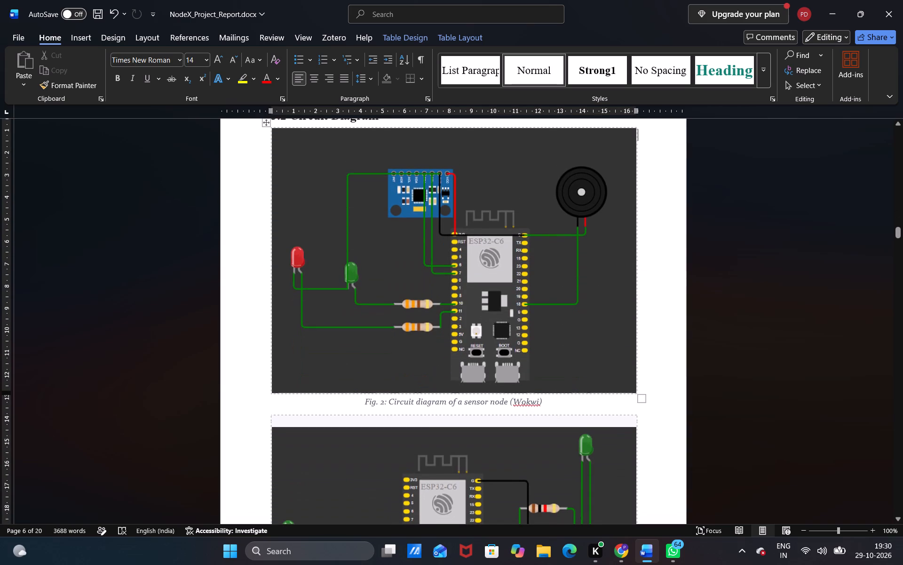
pyautogui.click(539, 268)
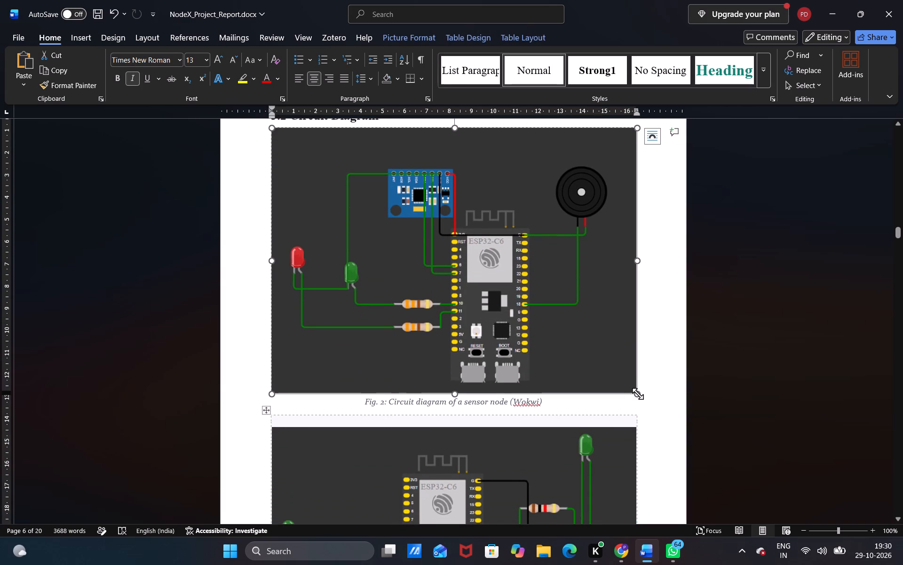
pyautogui.moveTo(637, 394); pyautogui.dragTo(581, 295)
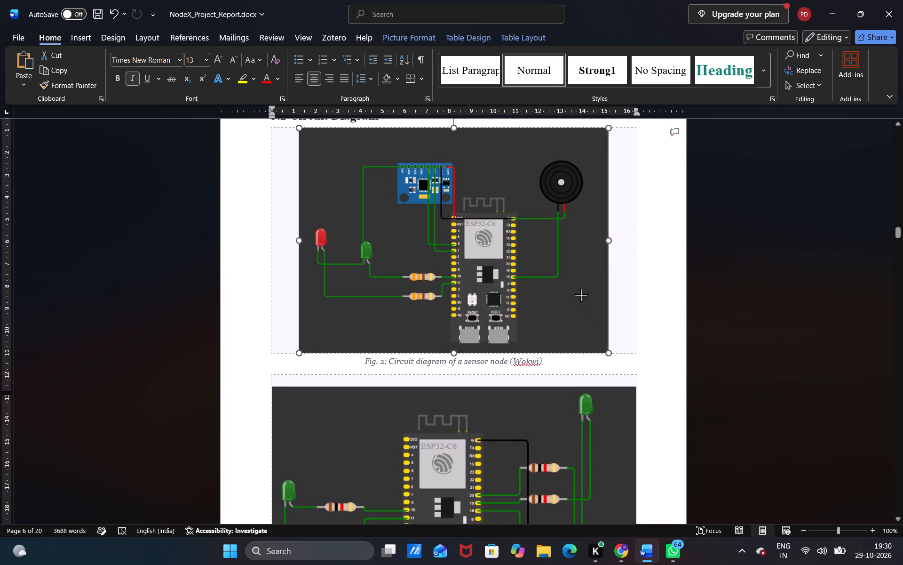
pyautogui.moveTo(581, 295); pyautogui.dragTo(494, 161)
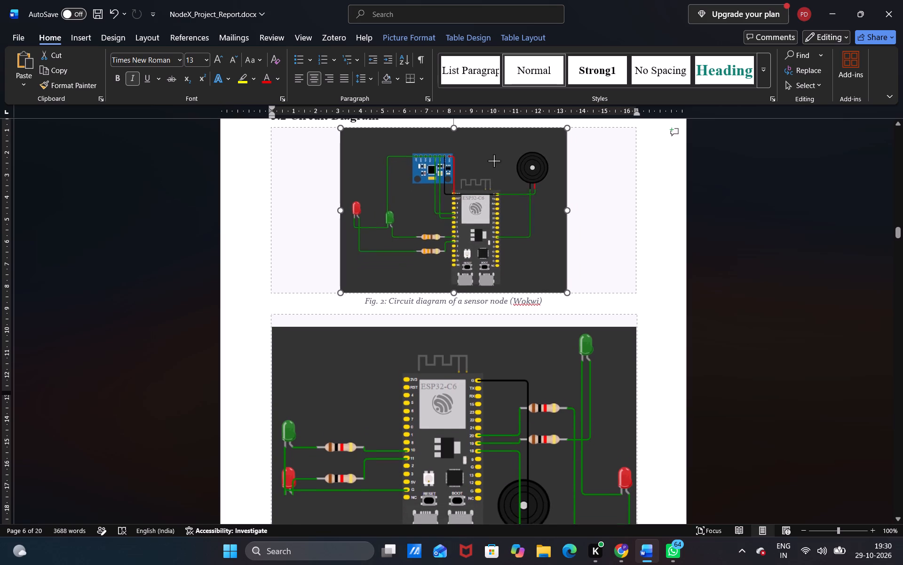
pyautogui.moveTo(494, 161); pyautogui.dragTo(449, 66)
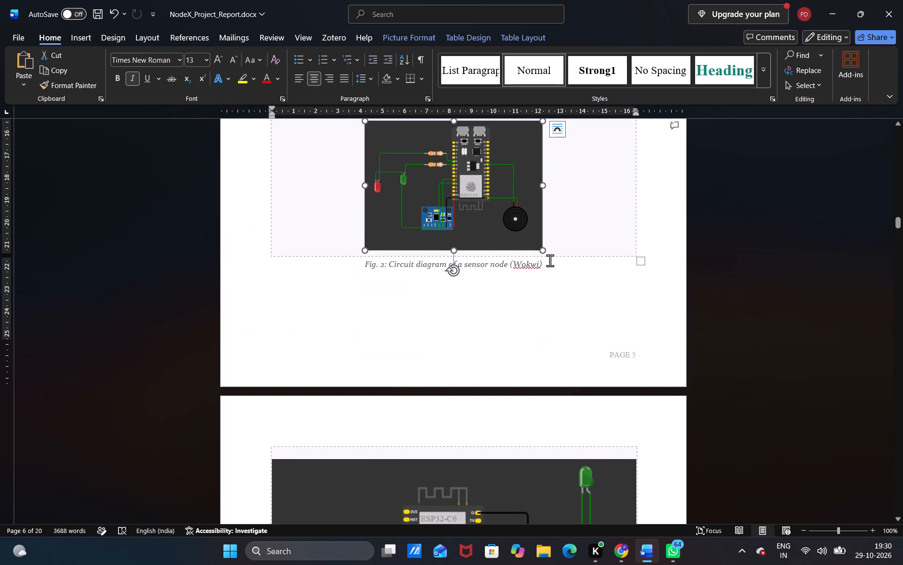
pyautogui.moveTo(543, 249); pyautogui.dragTo(604, 328)
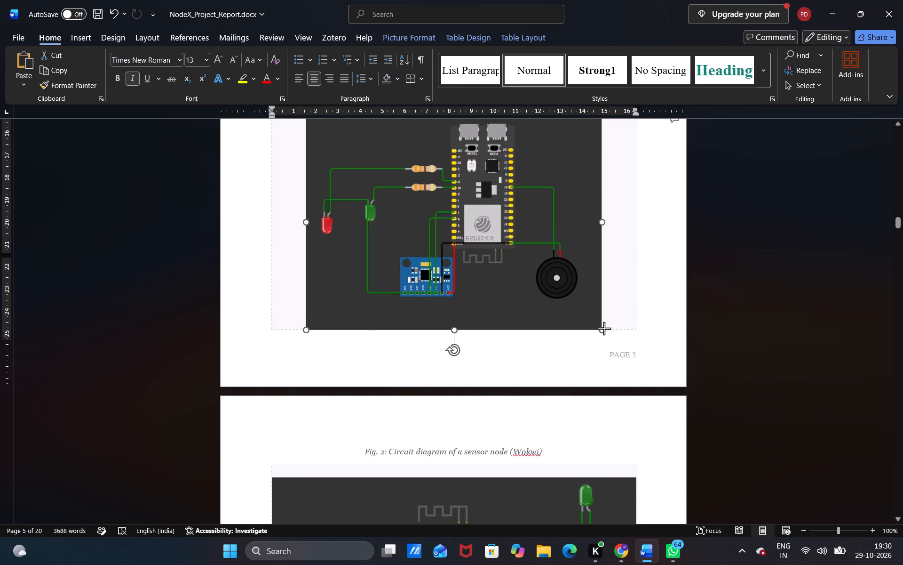
pyautogui.moveTo(604, 328); pyautogui.dragTo(601, 332)
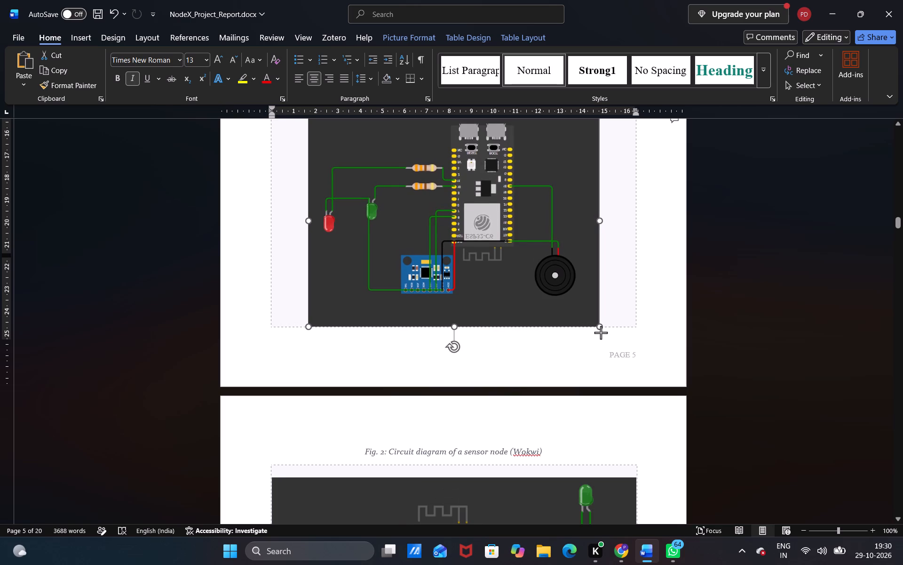
pyautogui.moveTo(601, 332); pyautogui.dragTo(599, 332)
pyautogui.moveTo(599, 332); pyautogui.dragTo(599, 331)
pyautogui.click(718, 367)
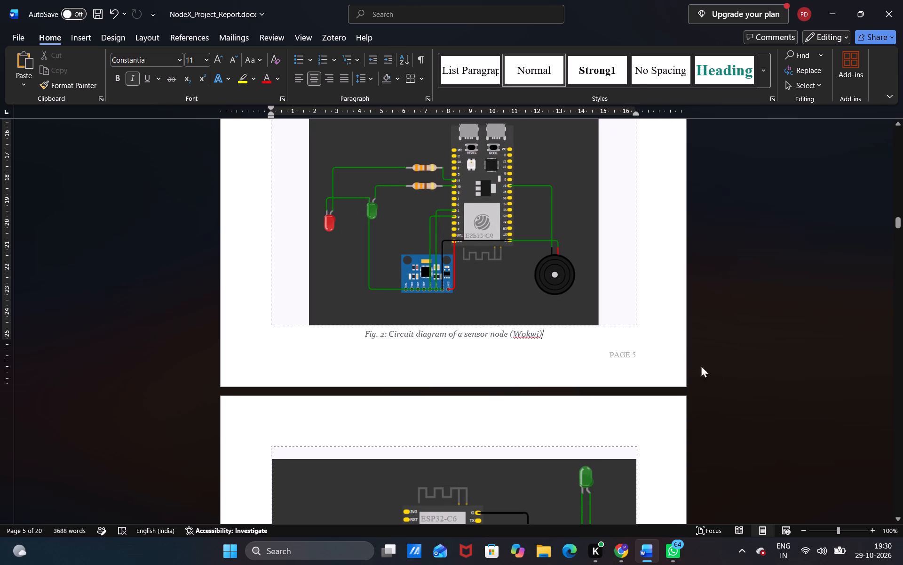
pyautogui.scroll(1, 589, 350)
# Shrink the Fig. 3 gateway circuit diagram on page 6 to about 13 cm wide, keeping its proportions.
pyautogui.scroll(-2, 589, 350)
pyautogui.click(534, 367)
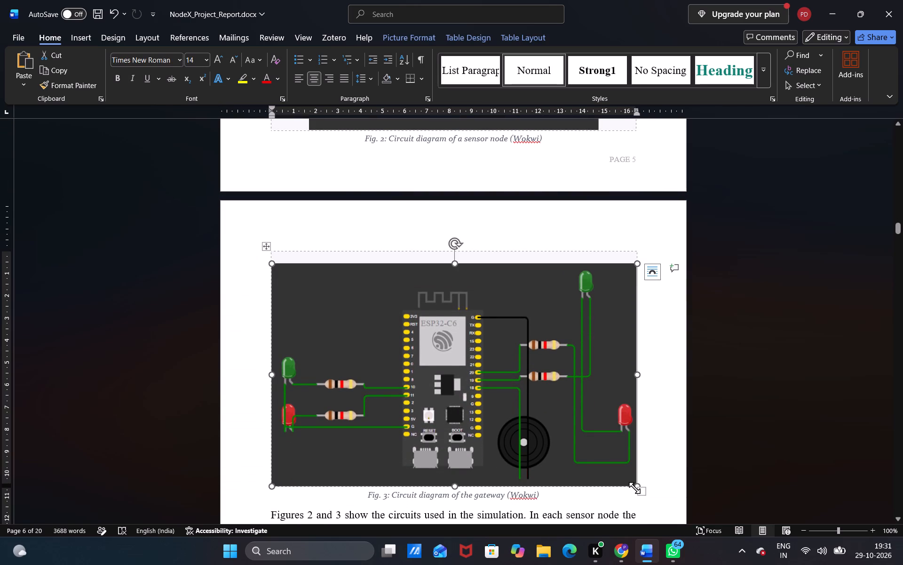
pyautogui.moveTo(634, 488); pyautogui.dragTo(571, 398)
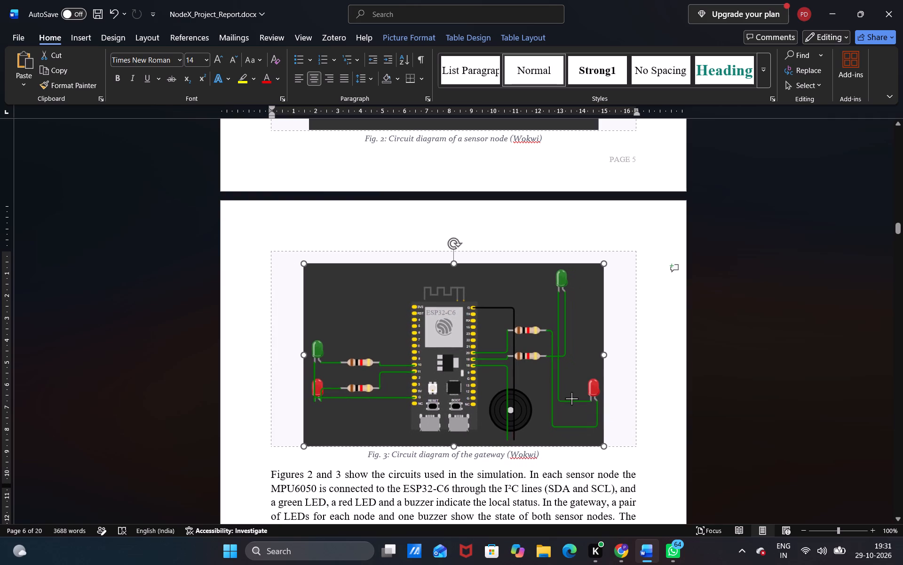
pyautogui.moveTo(571, 398); pyautogui.dragTo(564, 387)
pyautogui.scroll(-1, 564, 387)
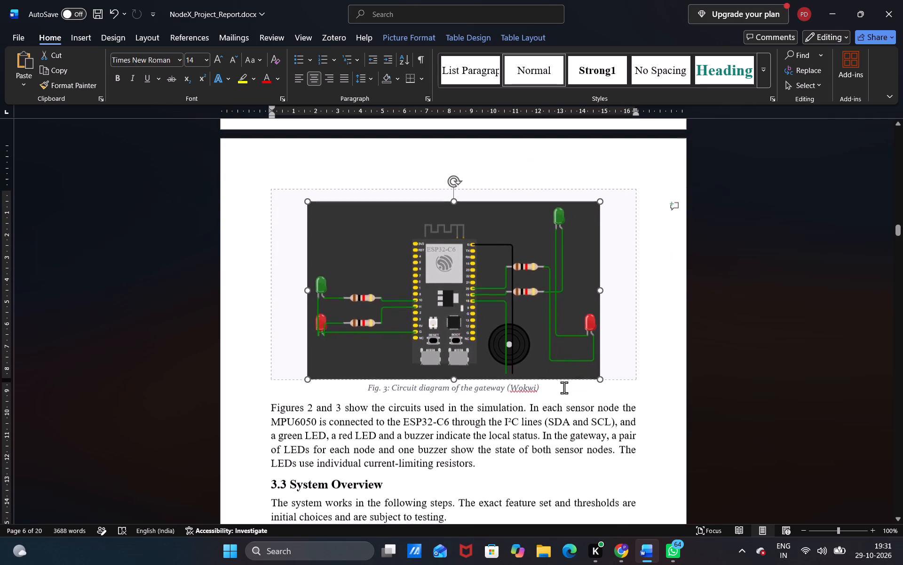
pyautogui.scroll(-1, 564, 387)
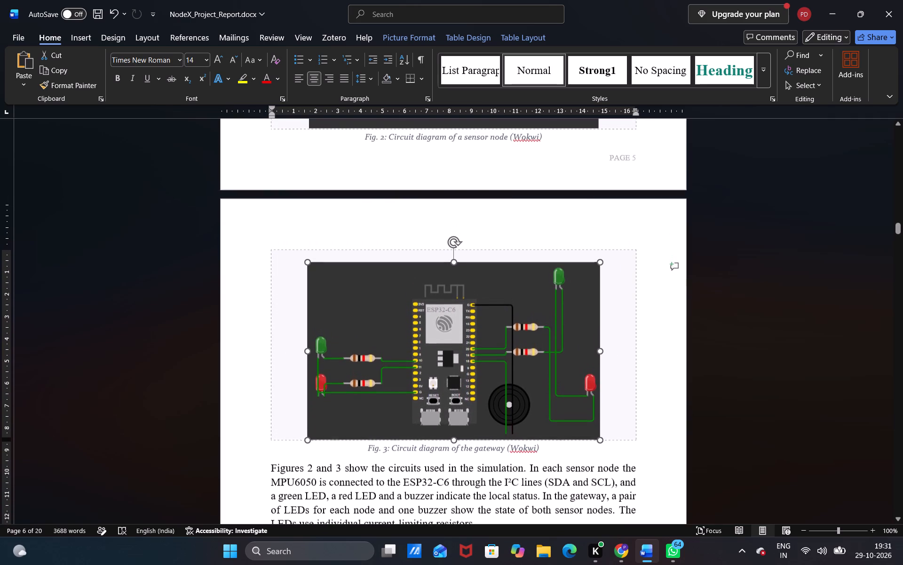
# Fine-tune the Fig. 3 gateway circuit diagram to about 13 cm wide, matching the width of the Fig. 2 diagram.
pyautogui.scroll(-2, 564, 387)
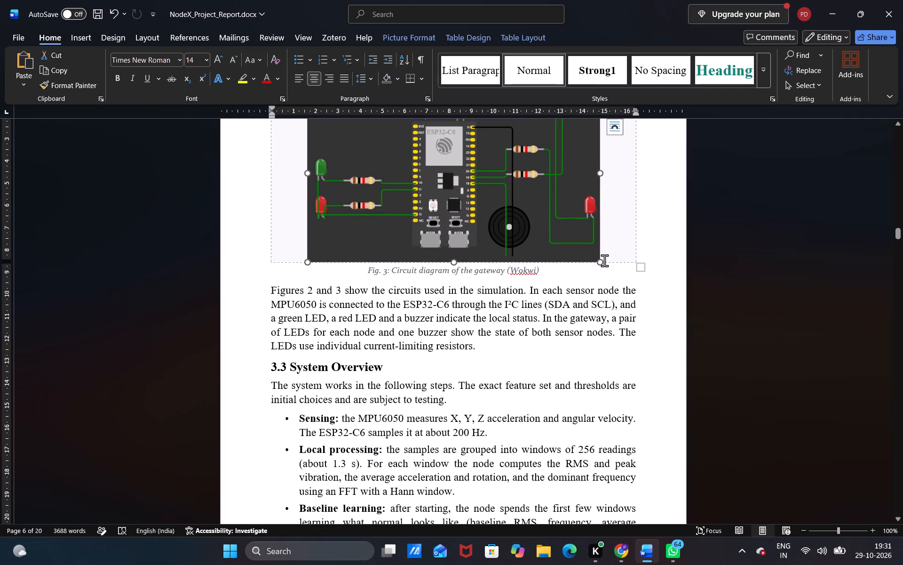
pyautogui.moveTo(599, 263); pyautogui.dragTo(595, 256)
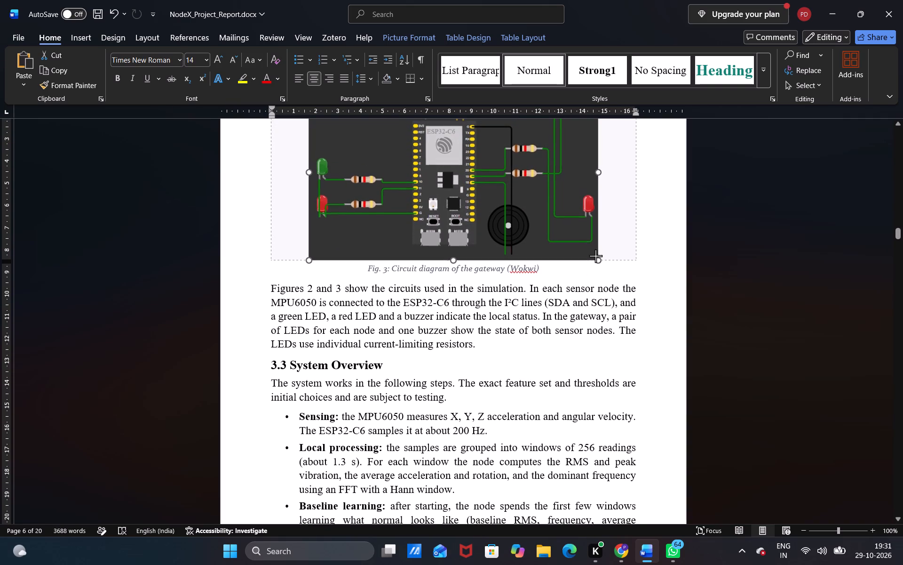
pyautogui.moveTo(595, 256); pyautogui.dragTo(597, 258)
pyautogui.click(734, 317)
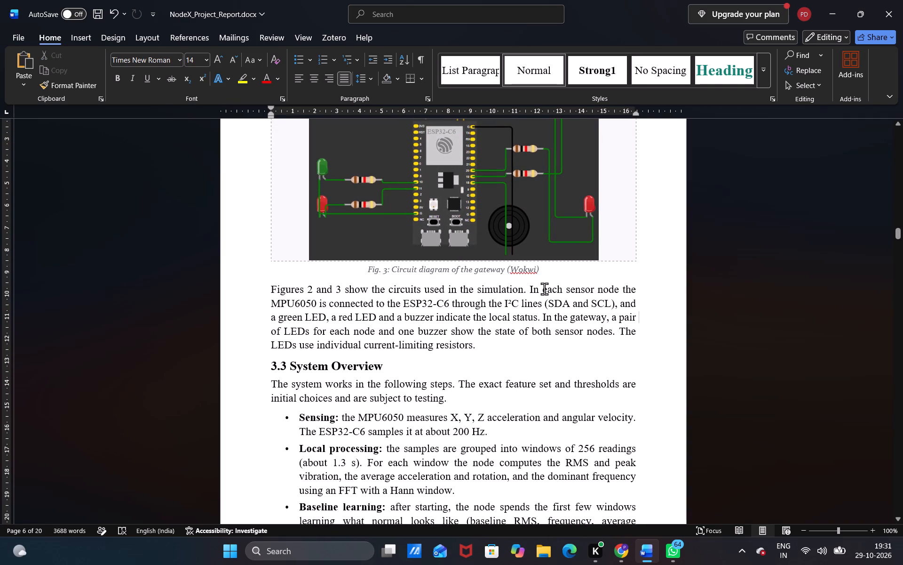
# Review the page flow from 3.3 System Overview through the component list to the 4.2 Hardware Connections tables.
pyautogui.scroll(-9, 544, 289)
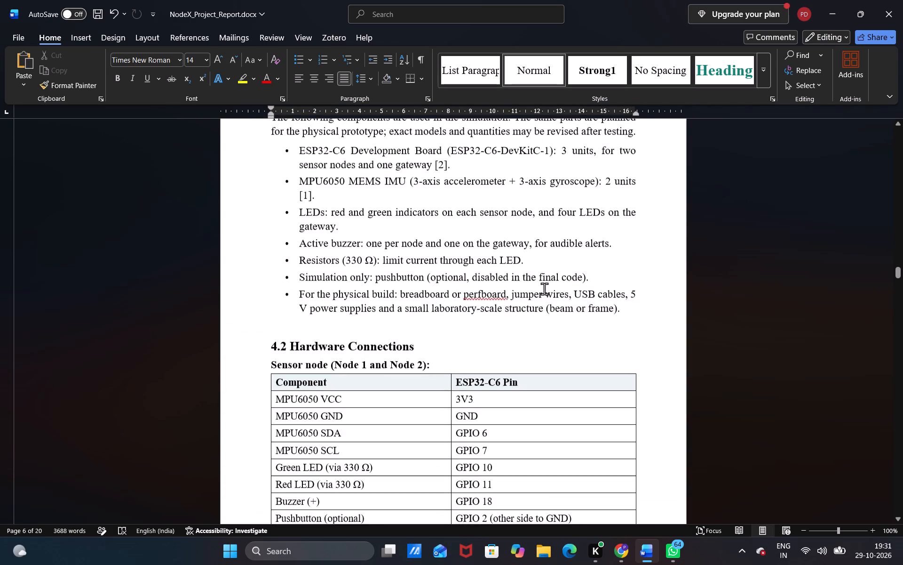
pyautogui.scroll(7, 544, 289)
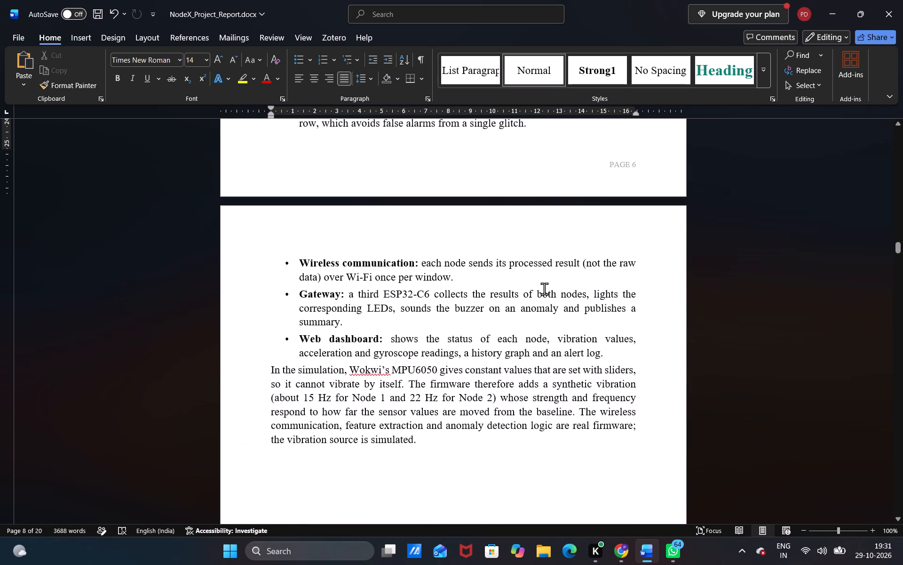
pyautogui.scroll(-9, 544, 289)
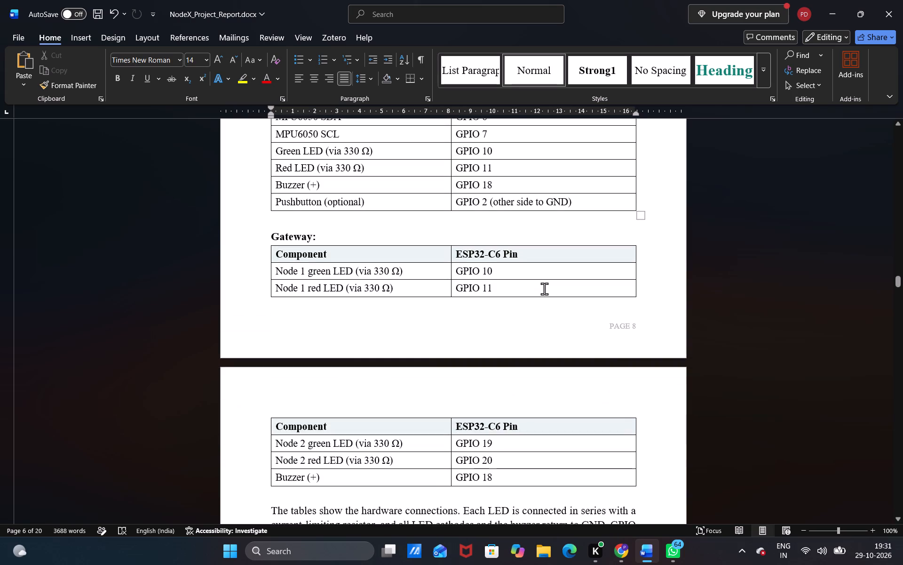
# Compare the size and alignment of the Fig. 2 sensor node and Fig. 3 gateway circuit diagrams across pages 5 and 6.
pyautogui.scroll(13, 544, 289)
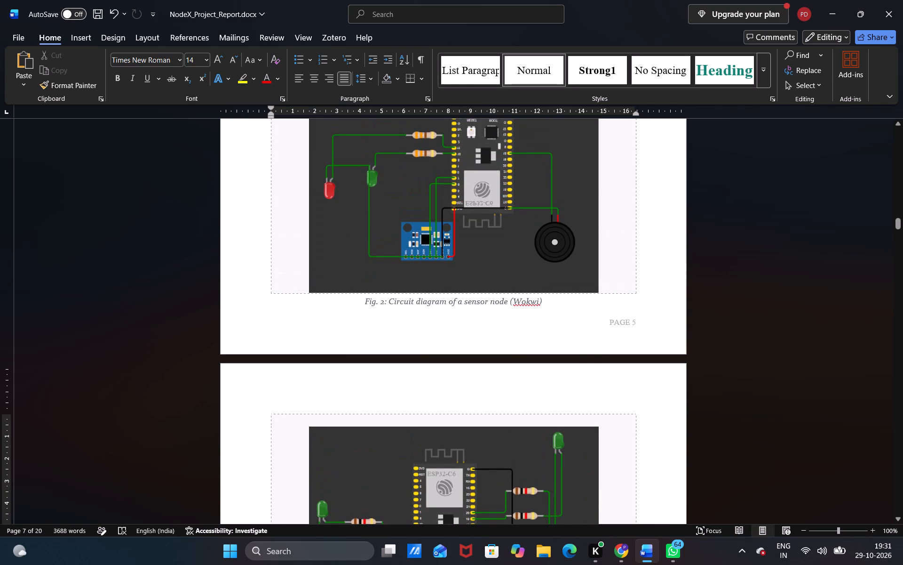
pyautogui.scroll(-1, 544, 289)
pyautogui.scroll(1, 544, 289)
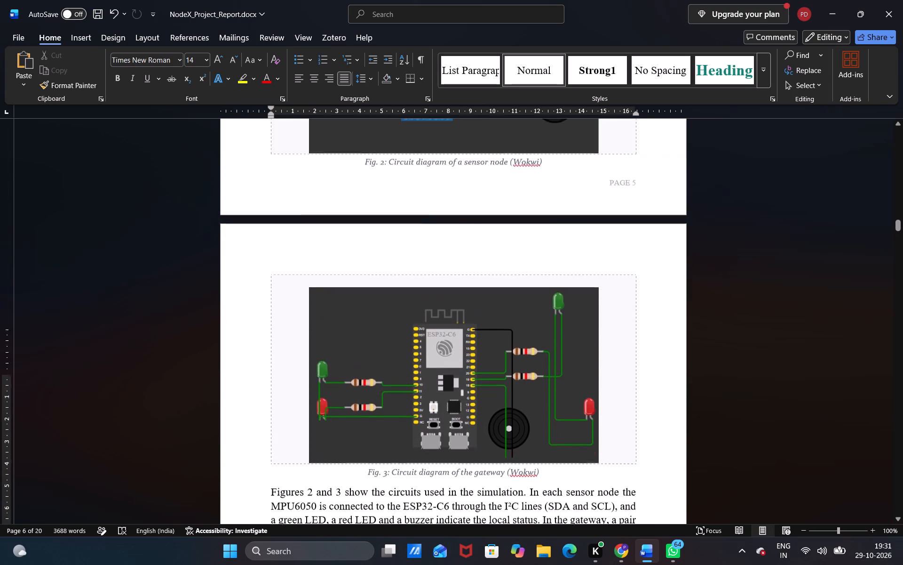
pyautogui.scroll(1, 544, 289)
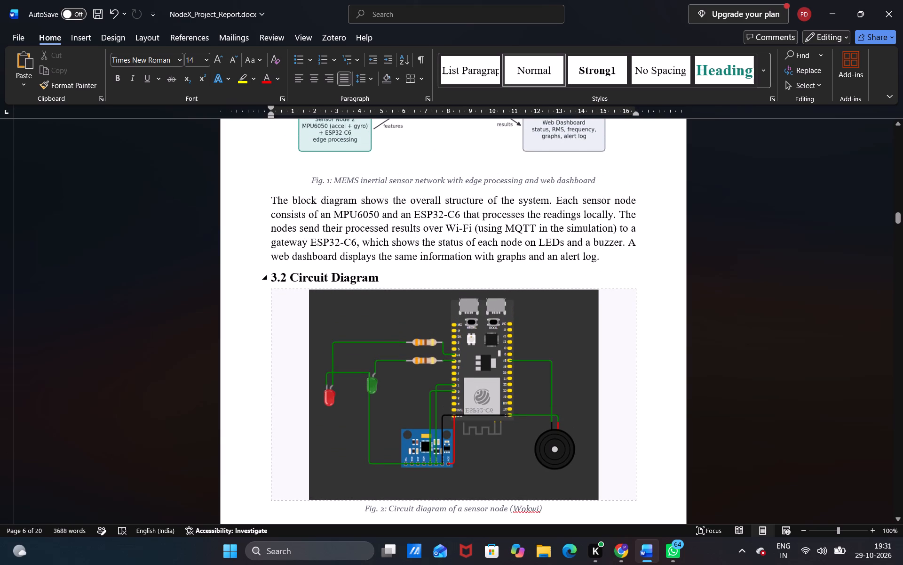
pyautogui.scroll(-2, 544, 289)
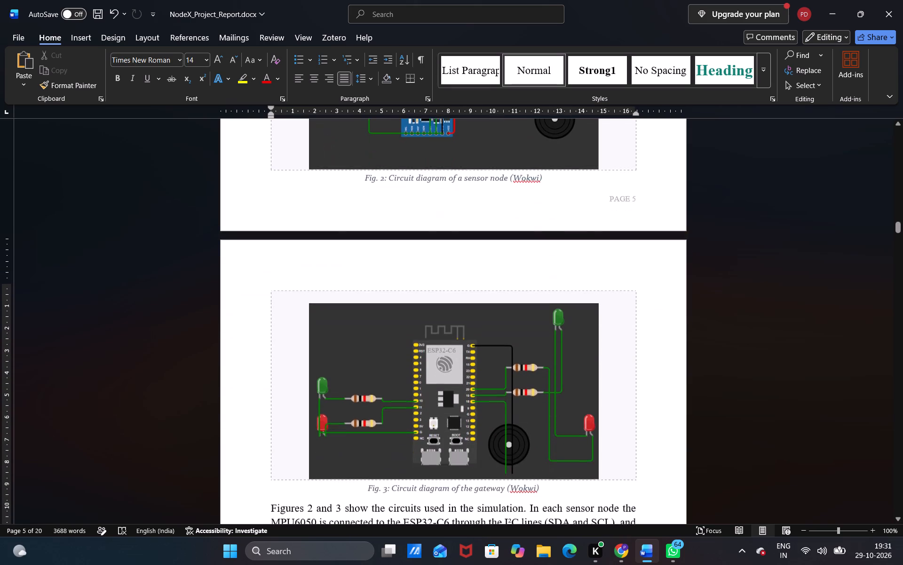
# Review the page layout from 3.3 System Overview through the Chapter 5 code listings to the Explanation on page 15.
pyautogui.scroll(-5, 544, 289)
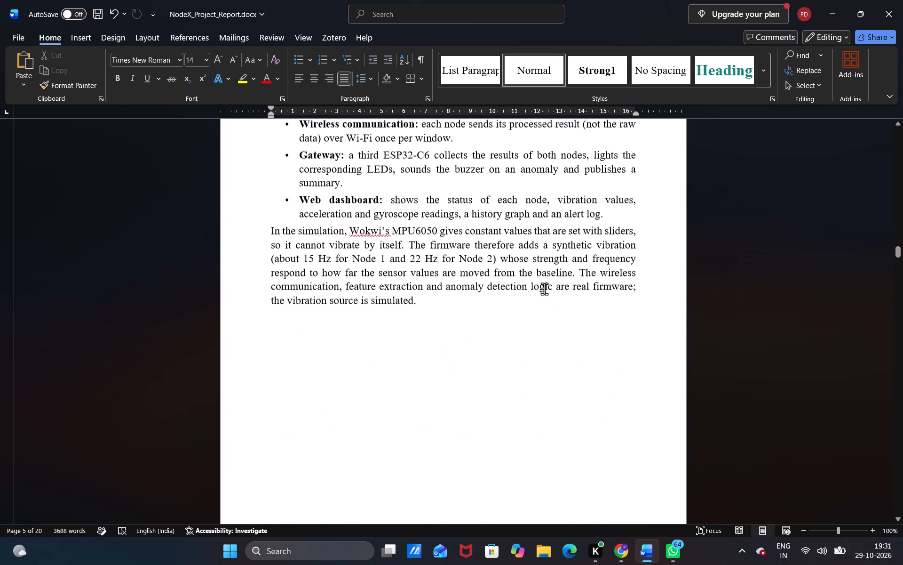
pyautogui.scroll(-9, 544, 289)
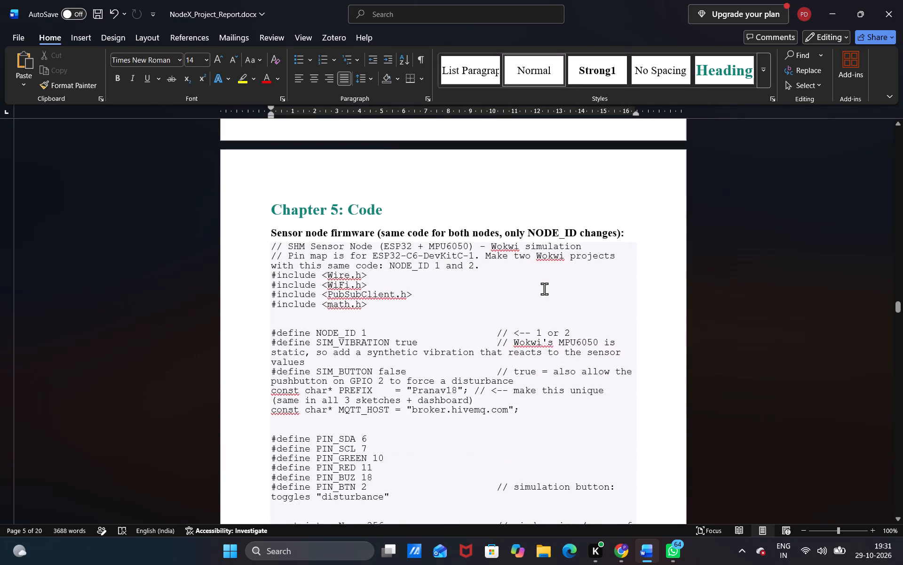
pyautogui.scroll(-5, 544, 289)
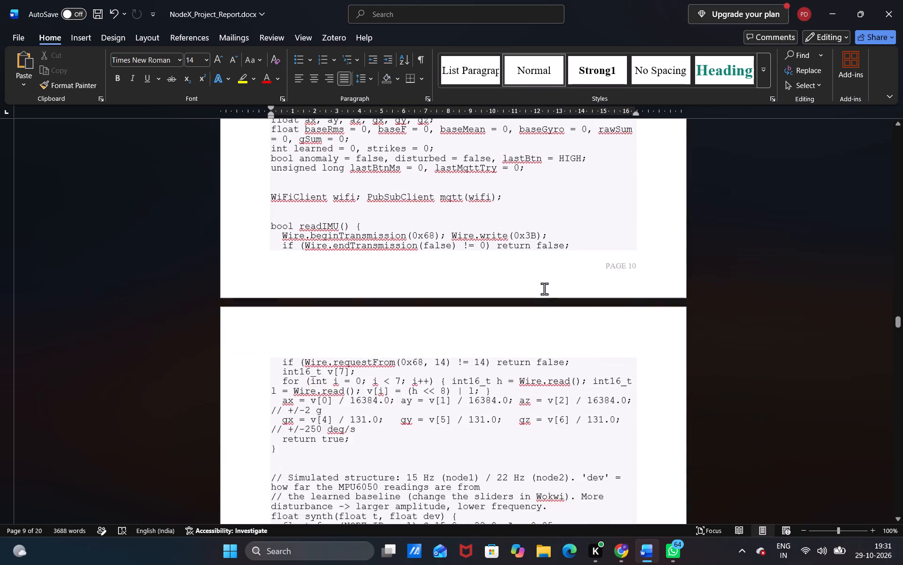
pyautogui.scroll(-7, 544, 289)
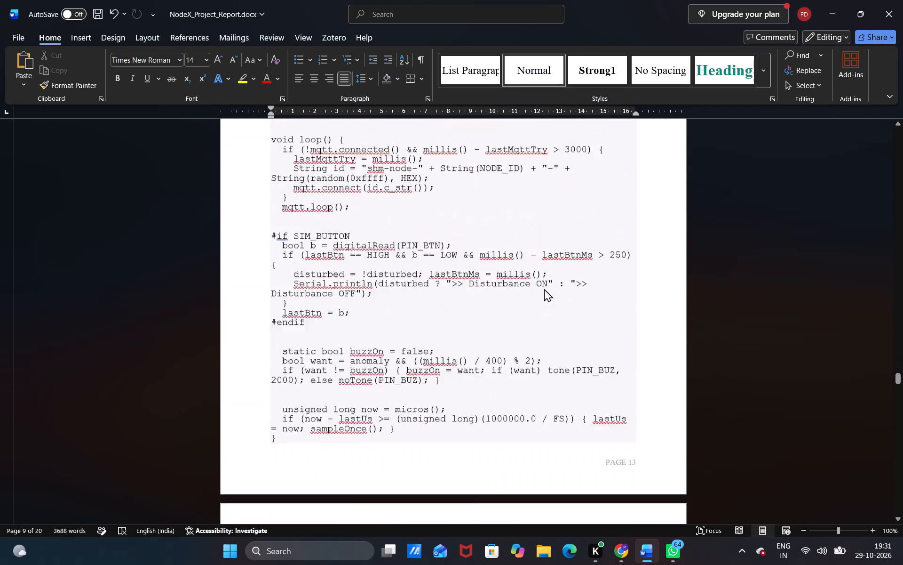
pyautogui.scroll(-6, 544, 289)
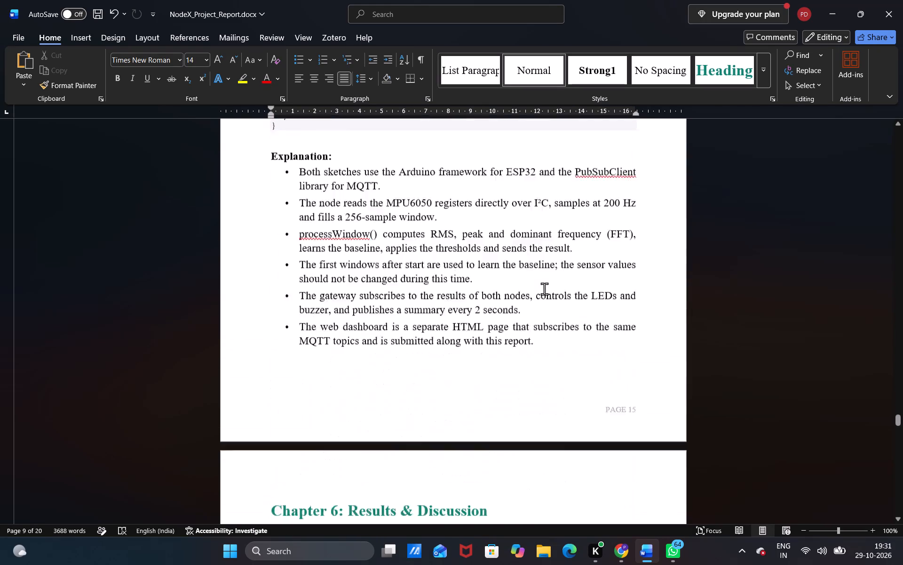
# Examine the Chapter 6 layout around Fig. 4 in 6.1 Simulation Setup and Fig. 5 in 6.2 Serial Monitor Output.
pyautogui.scroll(-2, 612, 331)
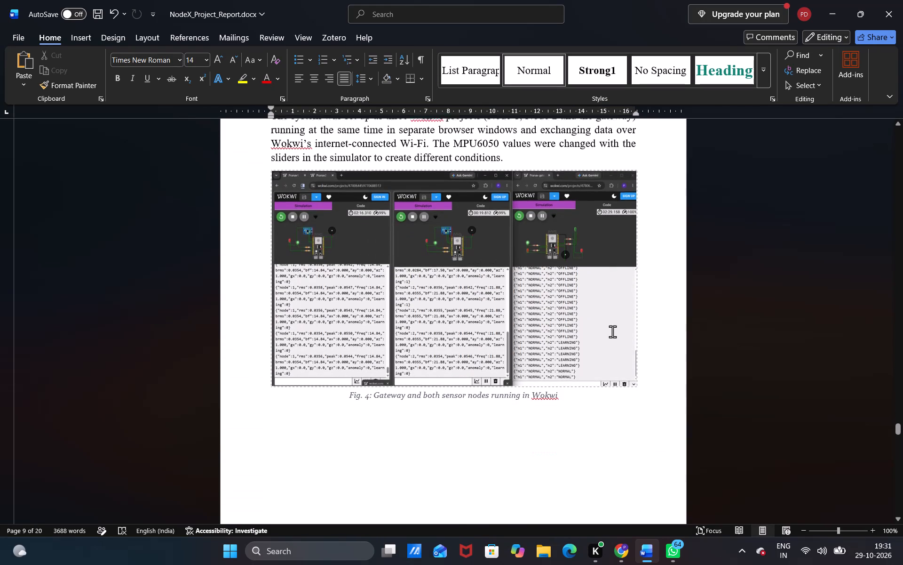
pyautogui.scroll(-1, 612, 331)
pyautogui.scroll(1, 612, 331)
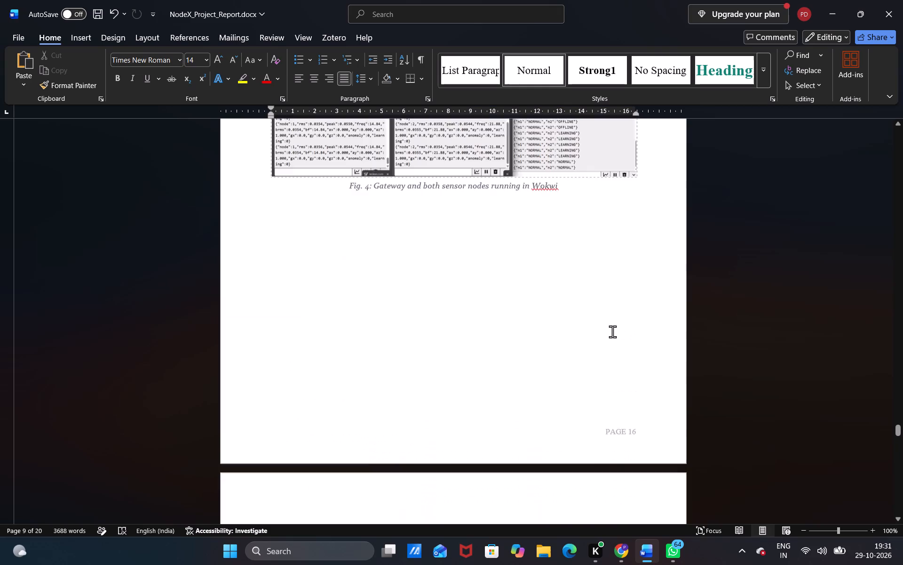
pyautogui.scroll(3, 612, 331)
pyautogui.scroll(-3, 612, 331)
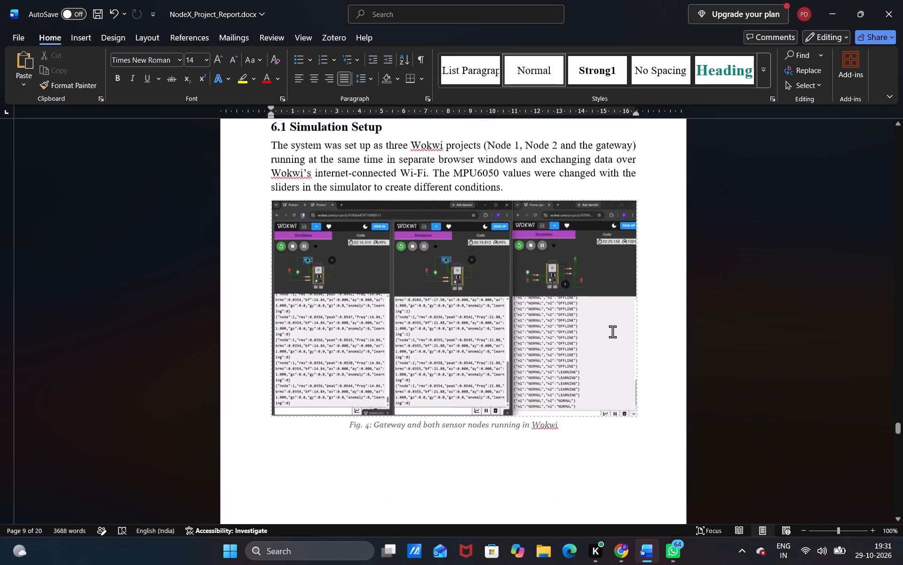
pyautogui.scroll(-3, 612, 331)
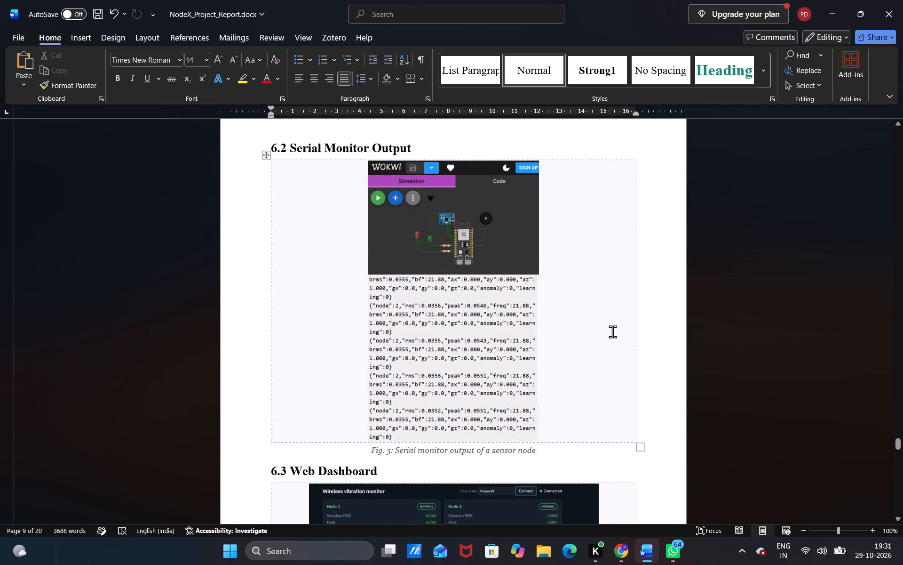
# Shrink the Fig. 4 screenshot of the gateway and both sensor nodes in section 6.1 to about 14 cm wide, keeping its proportions.
pyautogui.scroll(4, 612, 331)
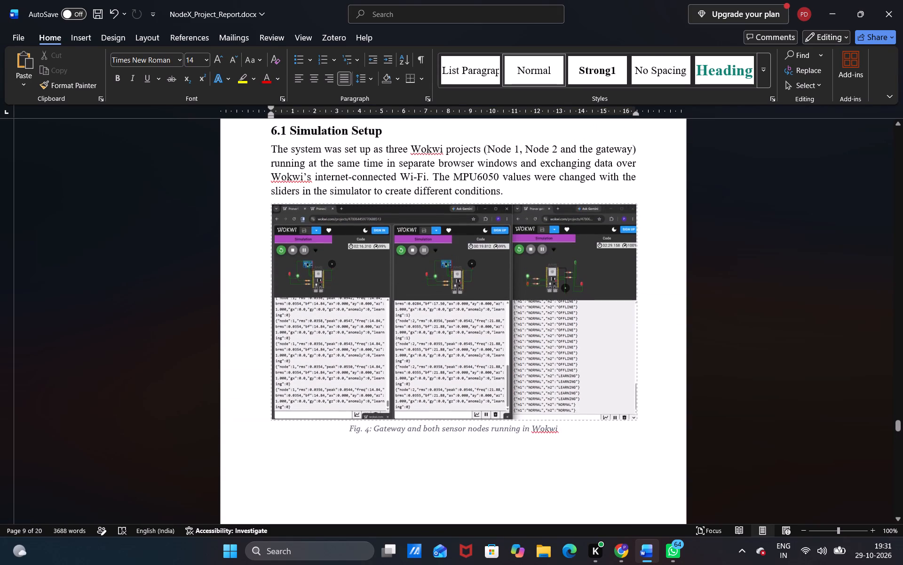
pyautogui.scroll(1, 612, 331)
pyautogui.click(570, 342)
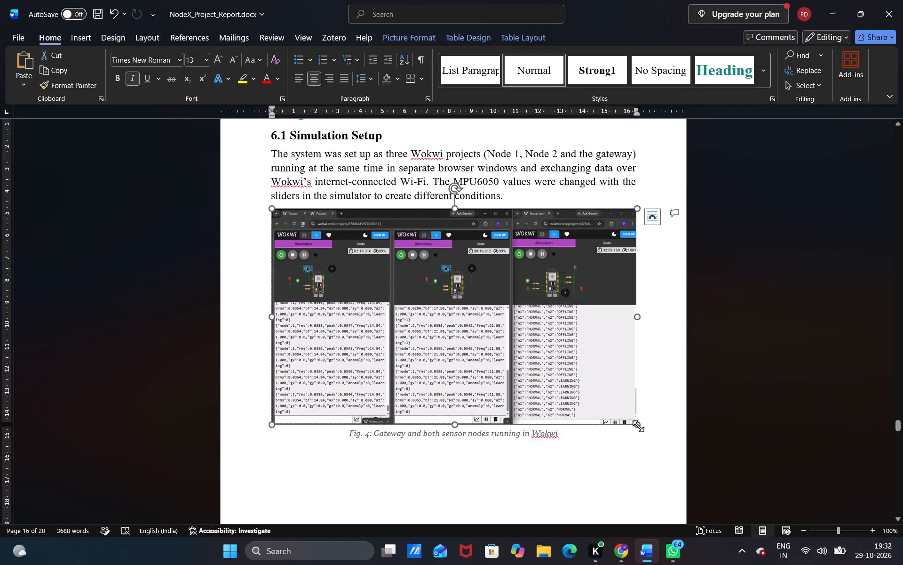
pyautogui.moveTo(638, 426); pyautogui.dragTo(609, 396)
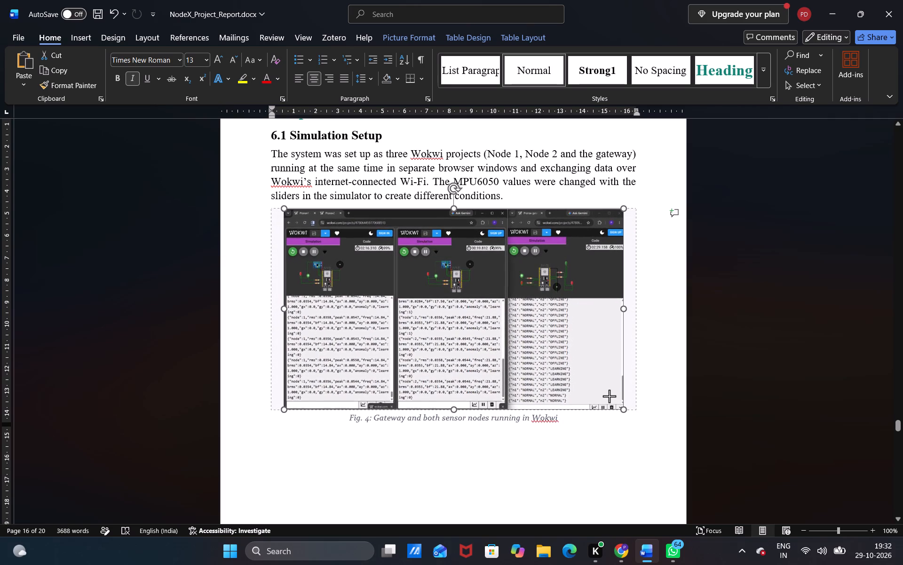
pyautogui.moveTo(609, 396); pyautogui.dragTo(605, 393)
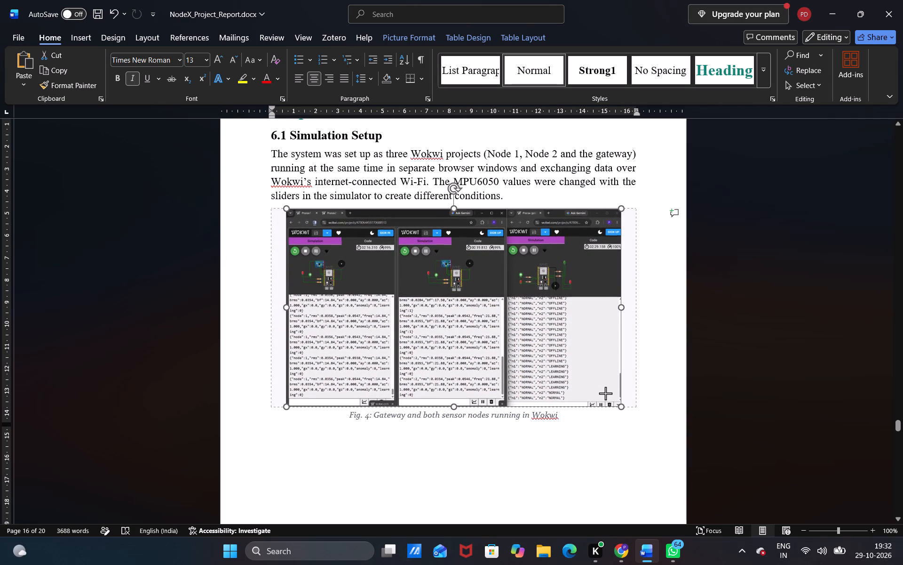
pyautogui.moveTo(605, 393); pyautogui.dragTo(588, 377)
# Reduce the Fig. 5 serial monitor screenshot to about 6 cm wide so section 6.2 fits below Fig. 4 on page 16.
pyautogui.scroll(-4, 594, 436)
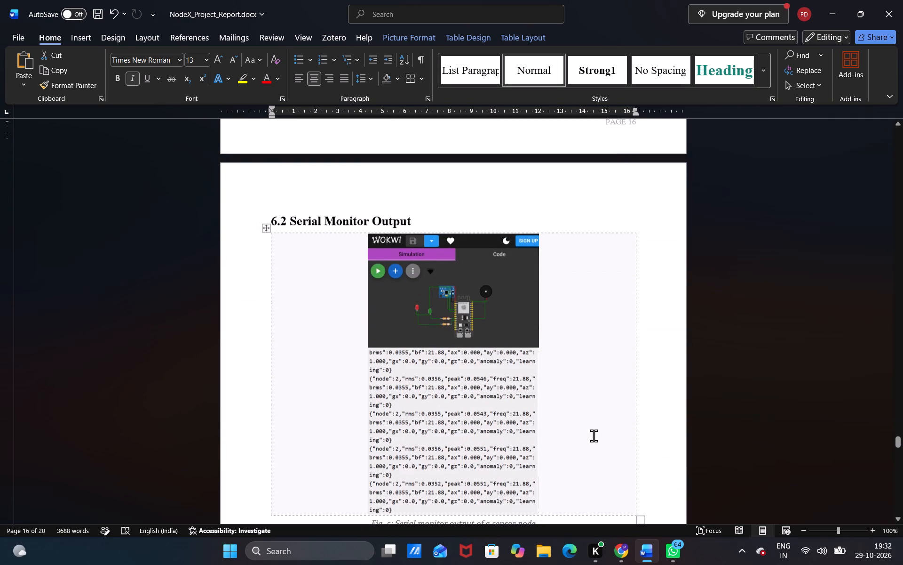
pyautogui.click(520, 406)
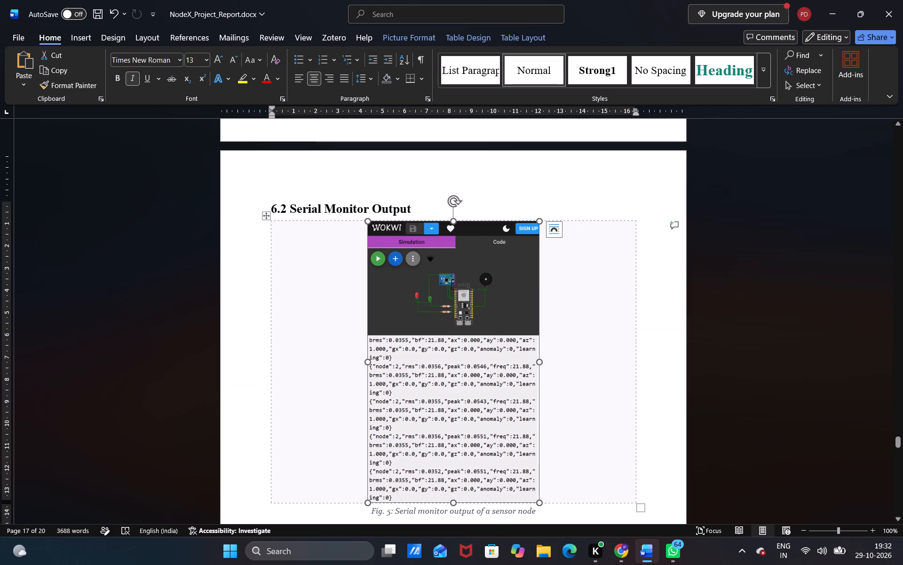
pyautogui.moveTo(539, 506); pyautogui.dragTo(495, 430)
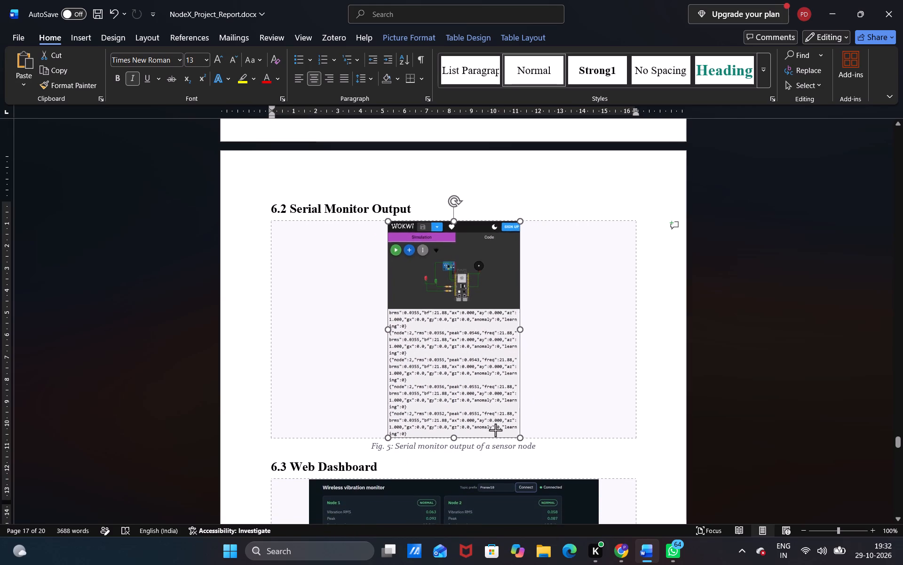
pyautogui.moveTo(495, 430); pyautogui.dragTo(471, 383)
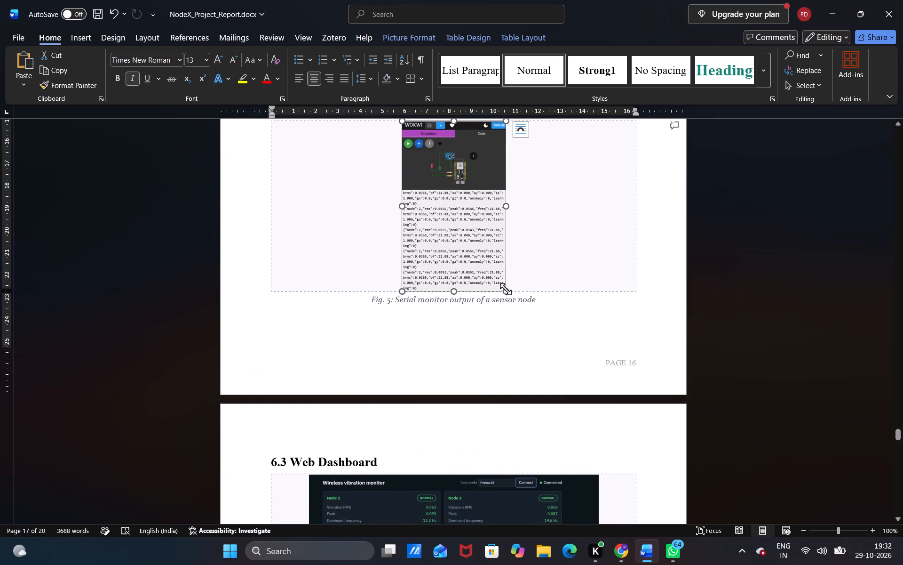
pyautogui.moveTo(506, 289); pyautogui.dragTo(525, 317)
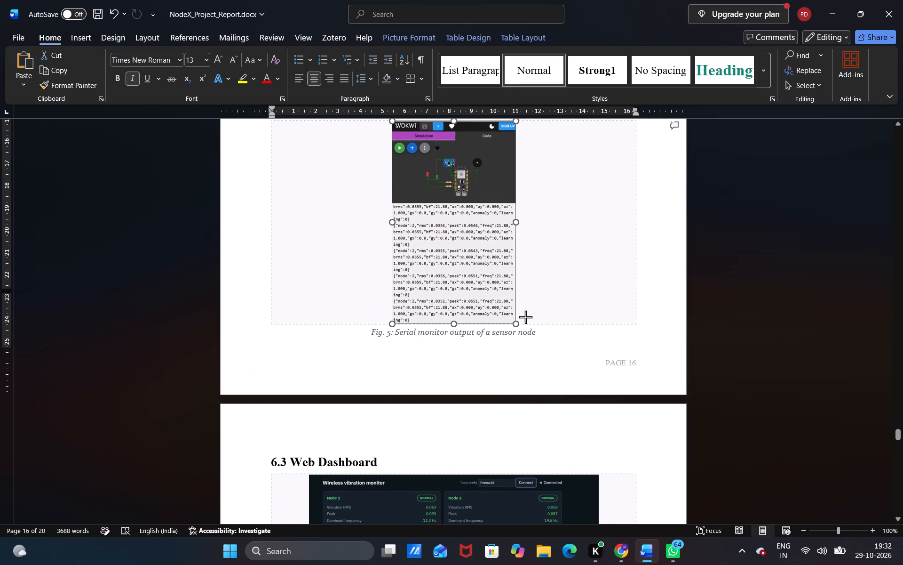
pyautogui.moveTo(525, 317); pyautogui.dragTo(528, 328)
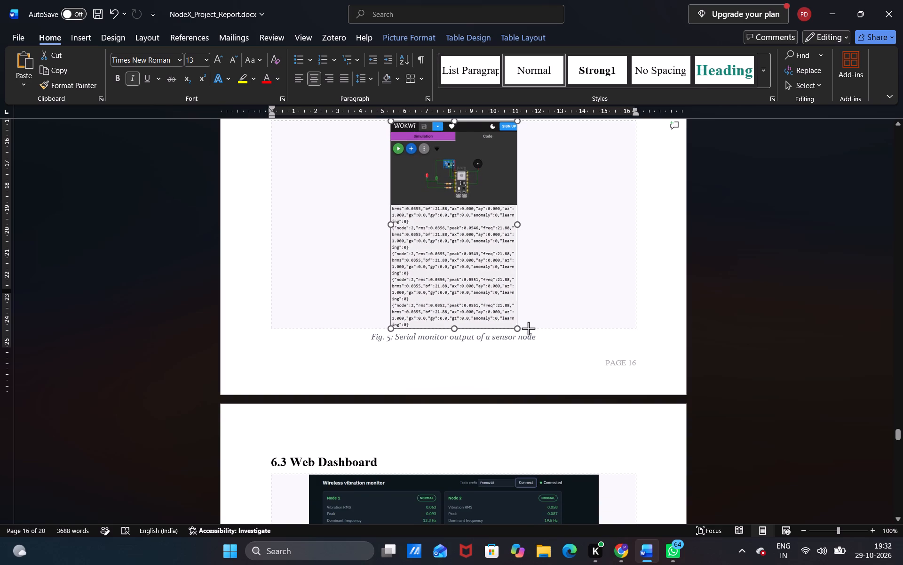
pyautogui.moveTo(528, 328); pyautogui.dragTo(530, 331)
pyautogui.click(713, 315)
pyautogui.scroll(1, 566, 260)
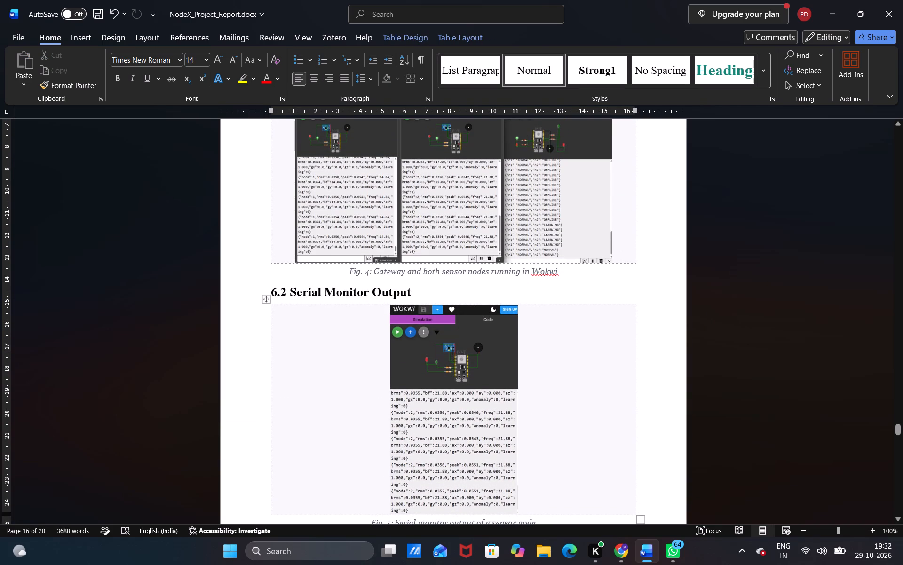
pyautogui.scroll(1, 581, 321)
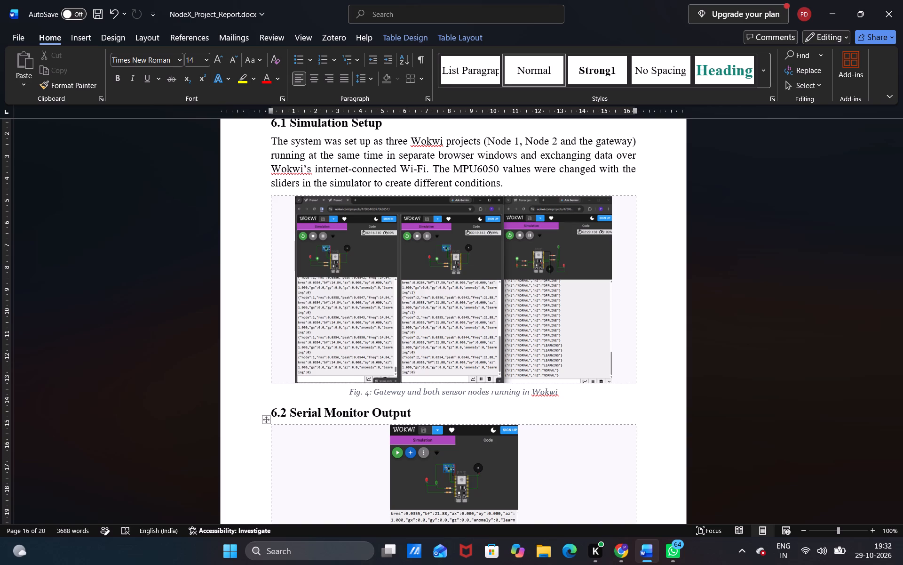
# Review the page layout from Fig. 5 through 6.3 Web Dashboard, 6.4 Test Conditions and 6.5 Discussion to Chapter 7.
pyautogui.scroll(-3, 581, 321)
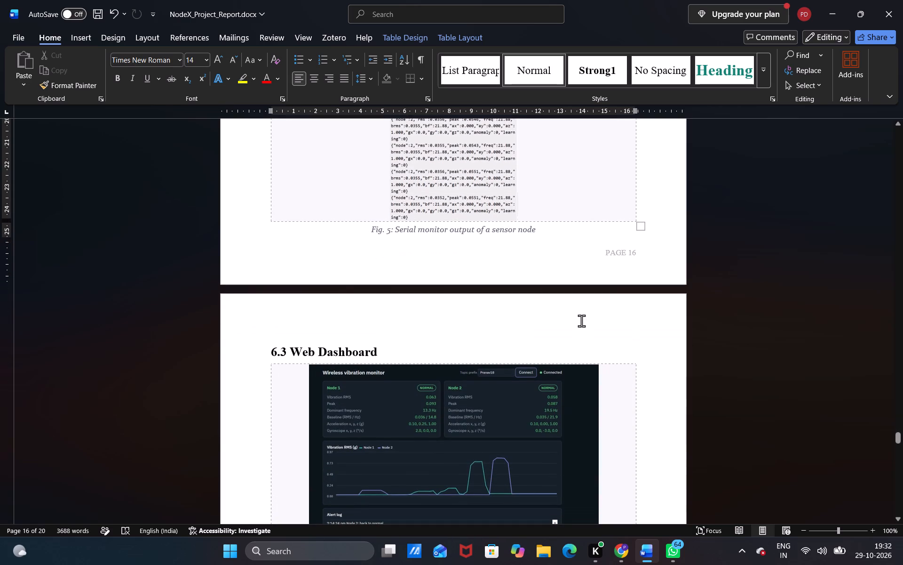
pyautogui.scroll(-2, 581, 321)
pyautogui.scroll(1, 581, 321)
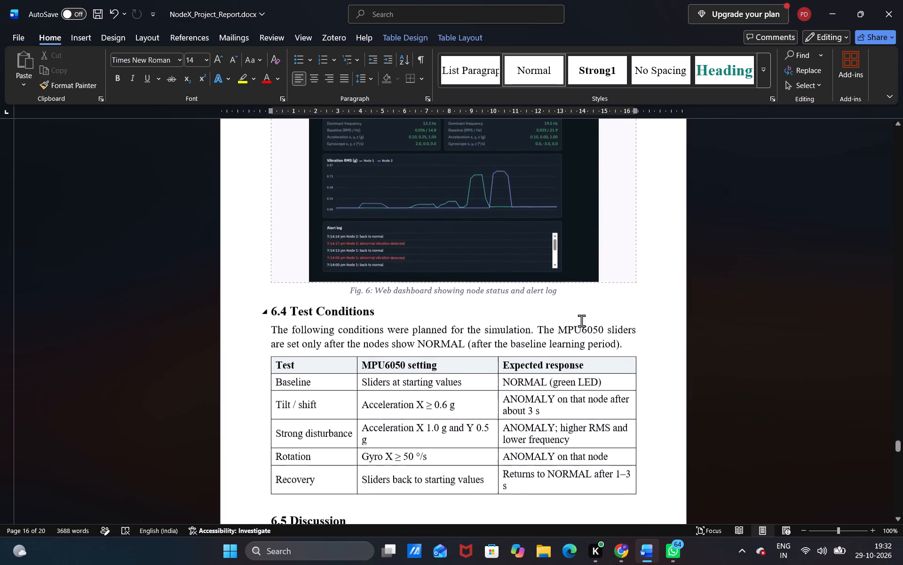
pyautogui.scroll(1, 581, 321)
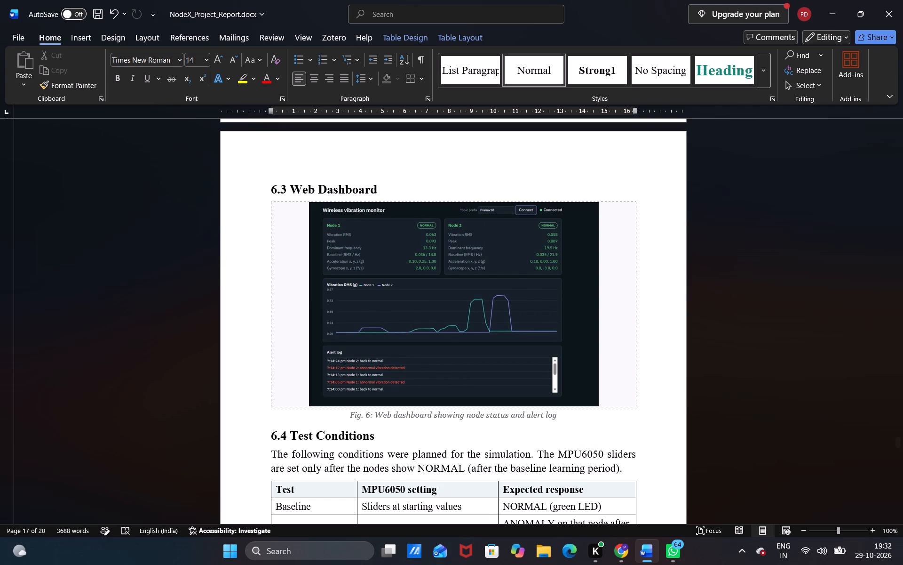
pyautogui.scroll(-3, 592, 404)
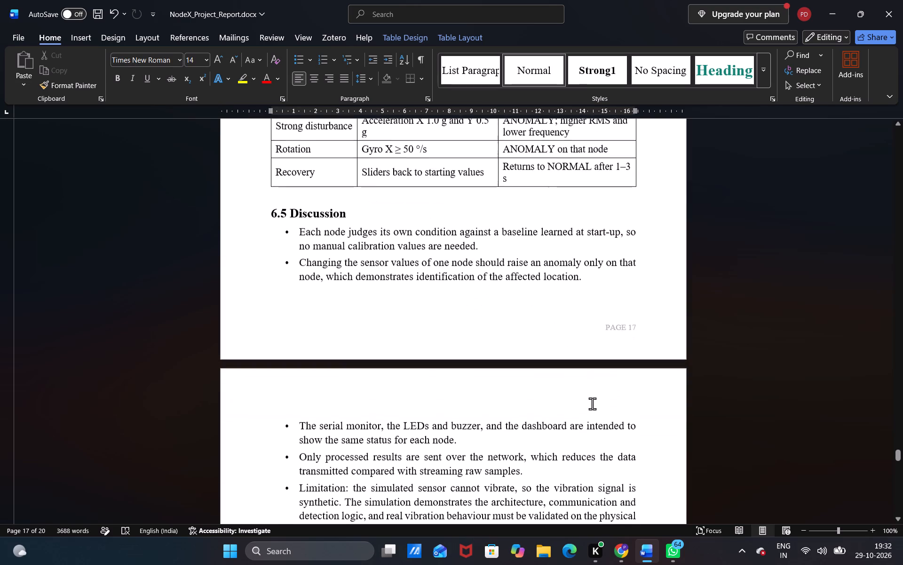
pyautogui.scroll(-6, 592, 404)
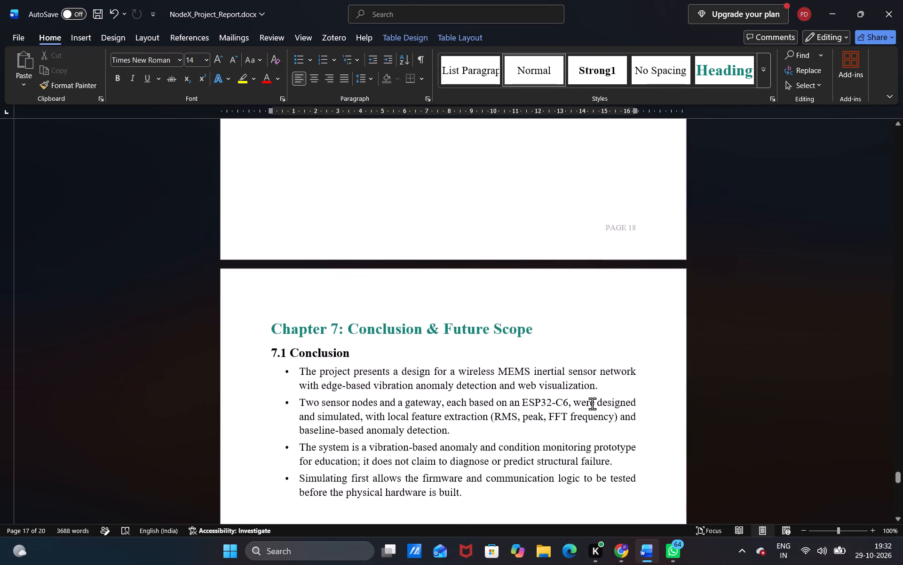
pyautogui.scroll(3, 592, 404)
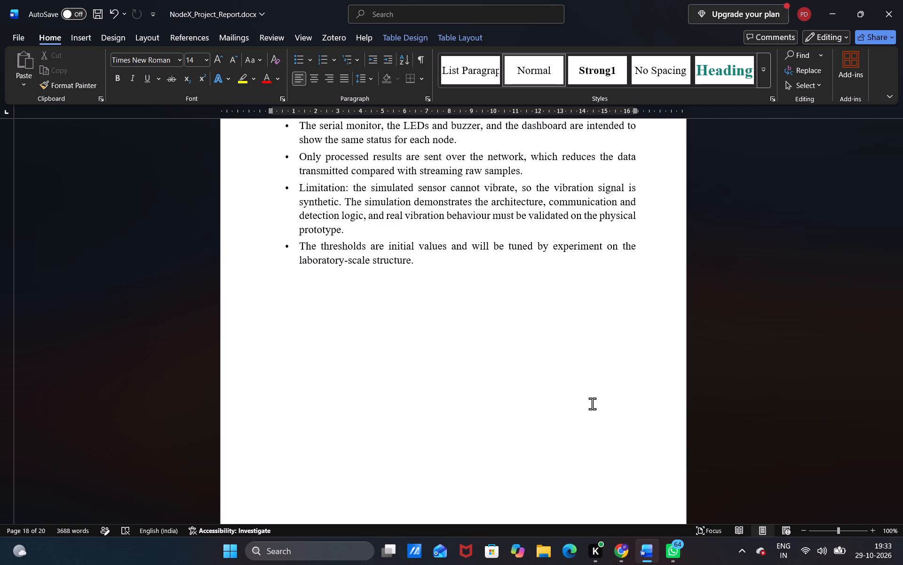
# Review the closing pages, from the 6.4 Test Conditions table and 6.5 Discussion through Chapter 7 to the References.
pyautogui.scroll(-5, 592, 404)
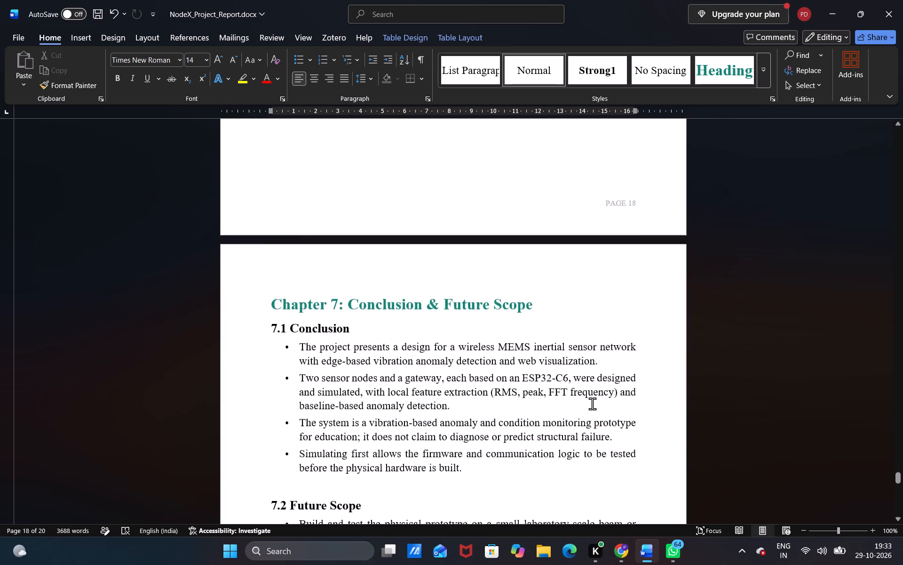
pyautogui.scroll(6, 592, 404)
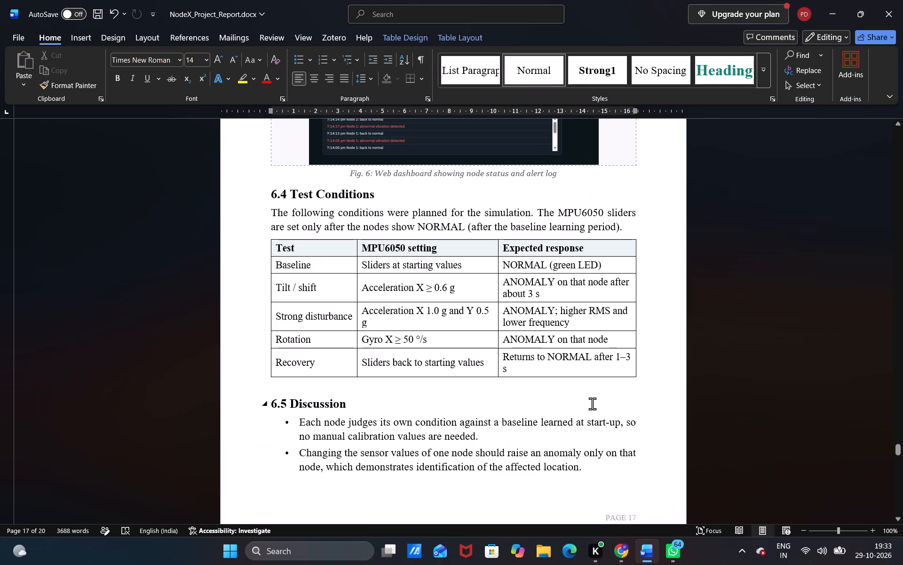
pyautogui.scroll(-4, 592, 404)
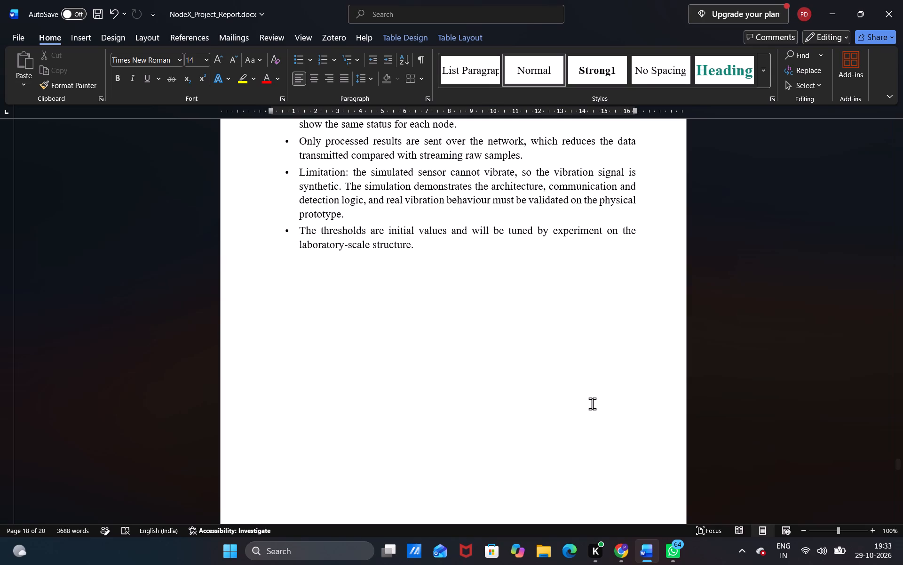
pyautogui.scroll(-3, 592, 404)
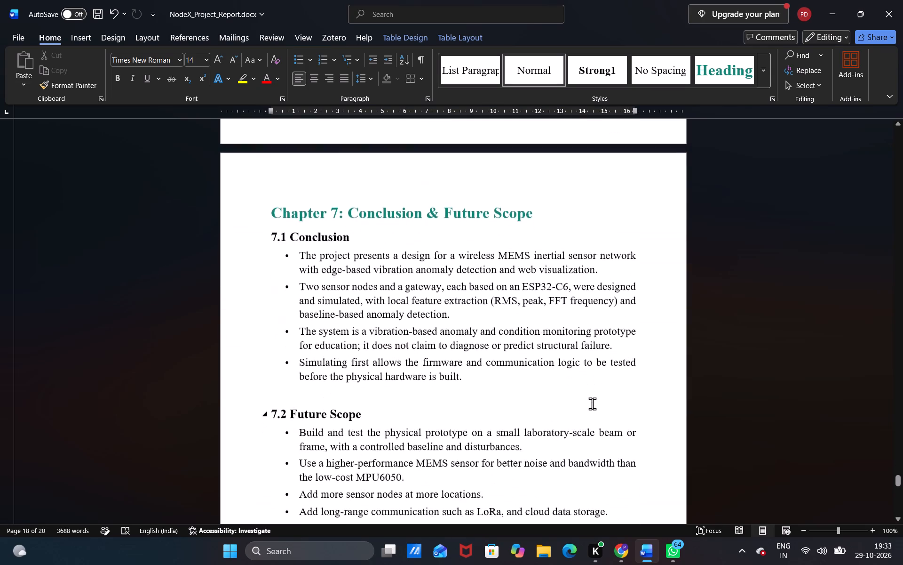
pyautogui.scroll(-4, 592, 404)
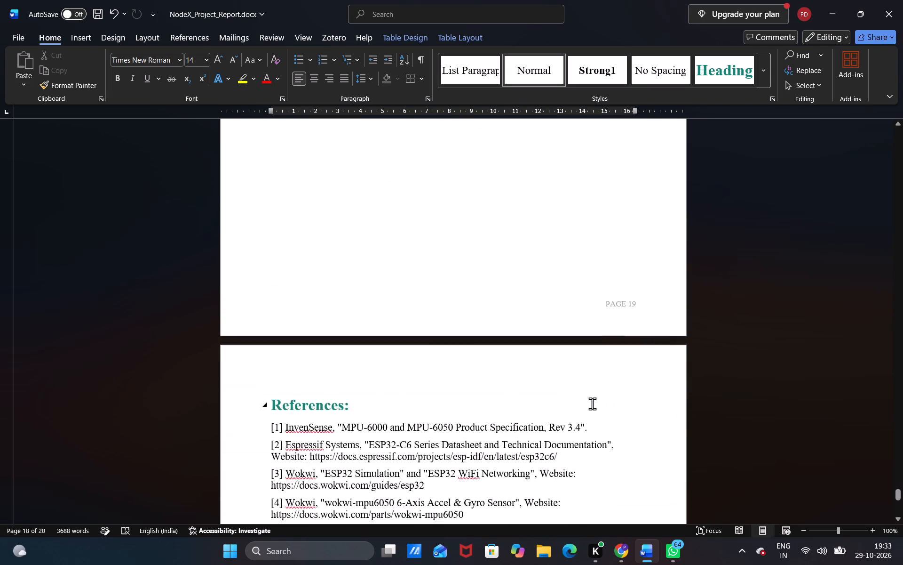
pyautogui.scroll(-7, 592, 404)
pyautogui.scroll(2, 594, 427)
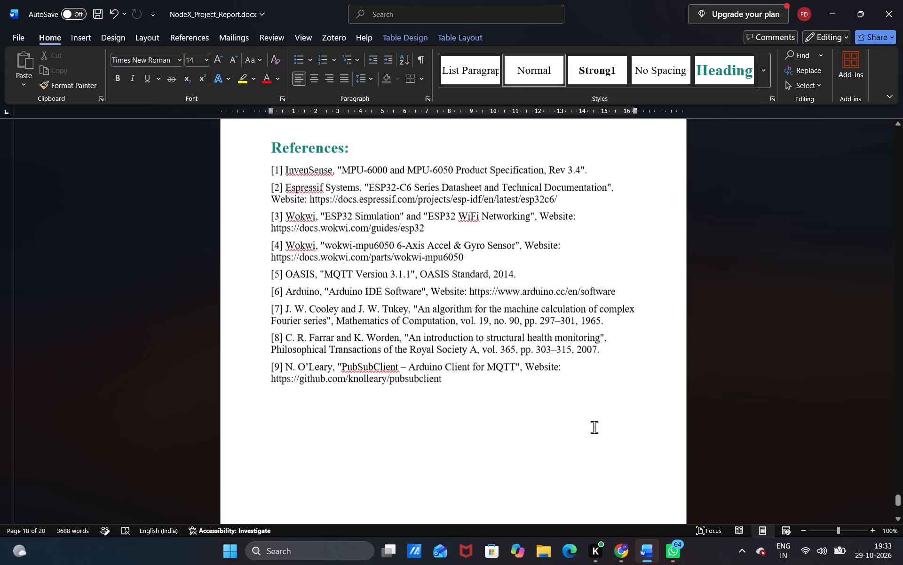
pyautogui.scroll(-8, 594, 427)
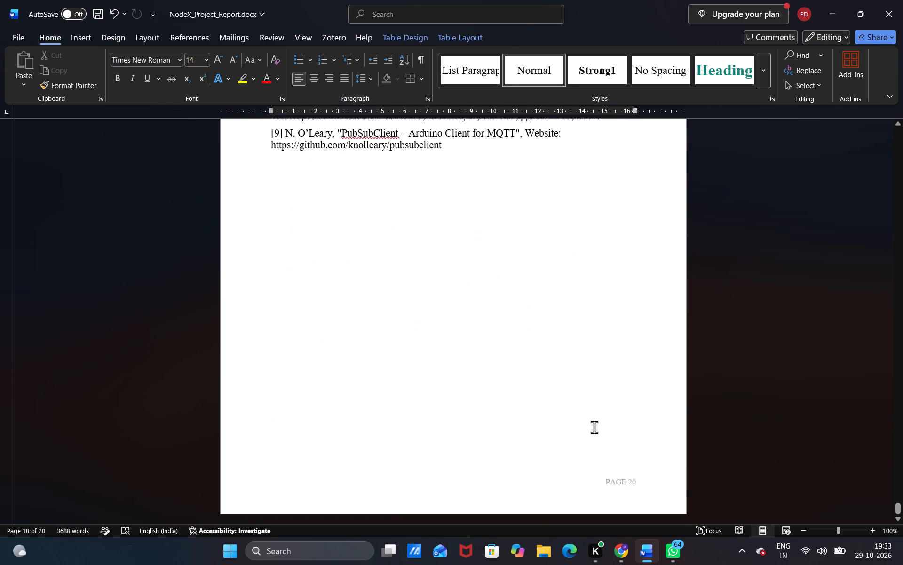
pyautogui.scroll(2, 320, 411)
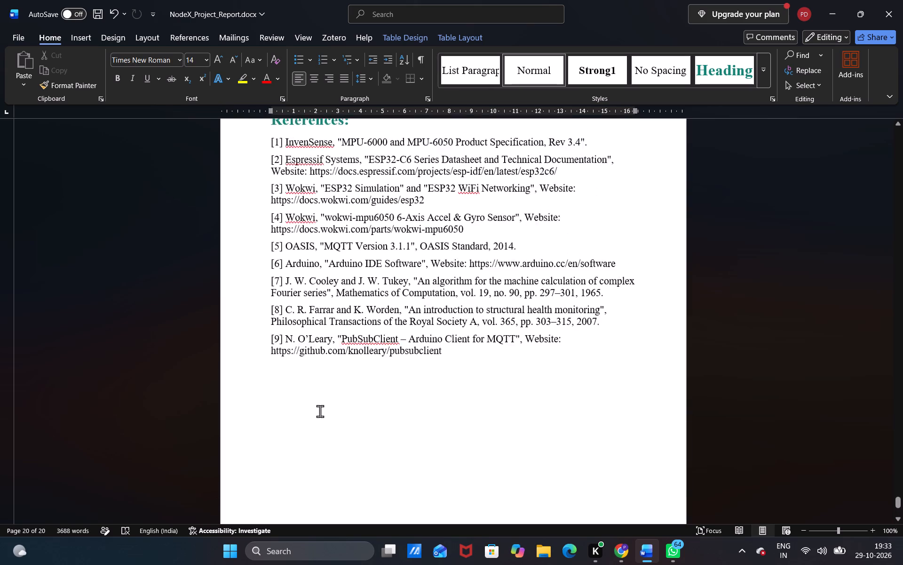
pyautogui.scroll(5, 320, 411)
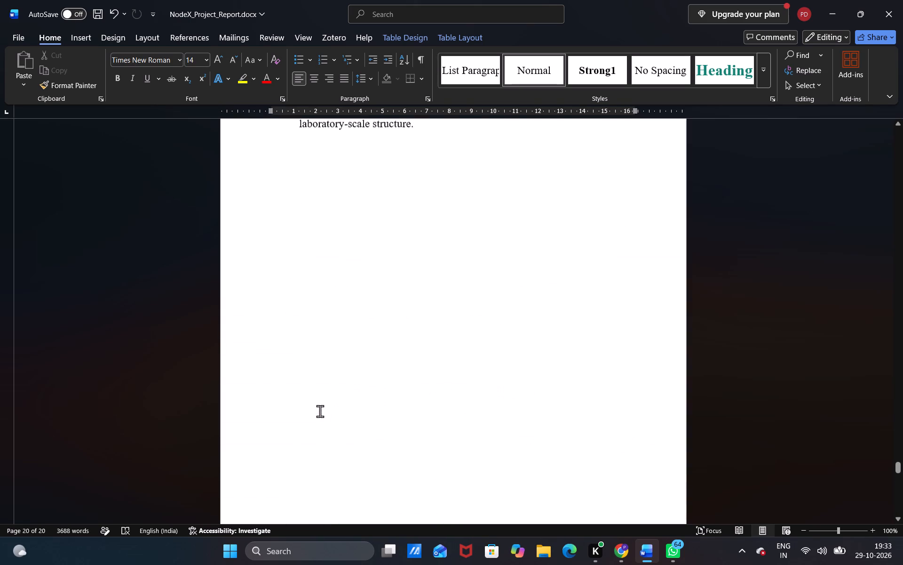
pyautogui.scroll(2, 320, 411)
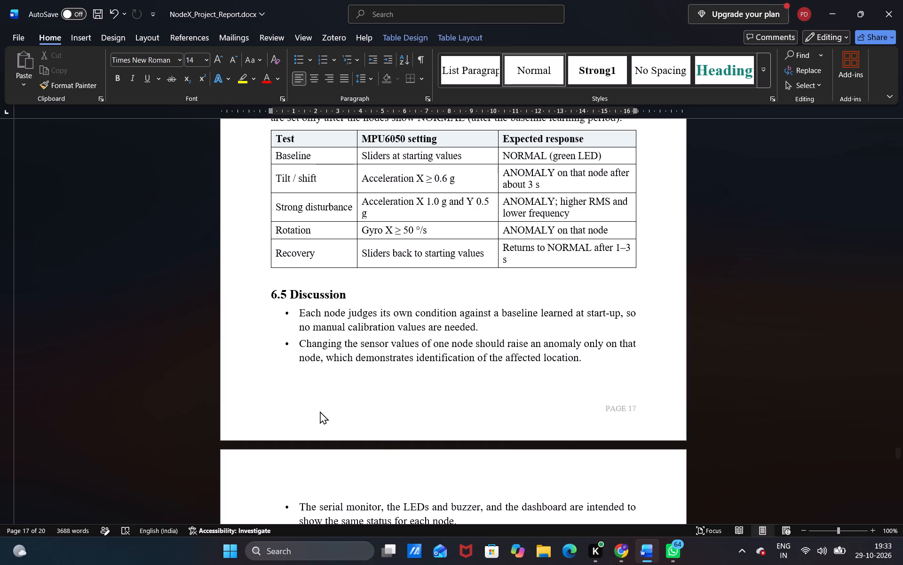
# Compare the Table of Contents page number for Chapter 1: Introduction with the page where the chapter starts.
pyautogui.scroll(12, 320, 411)
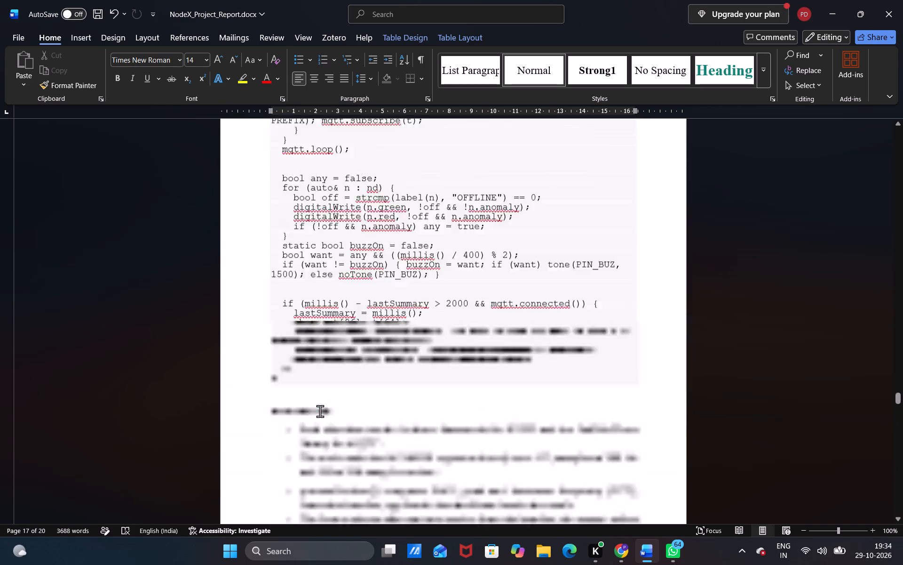
pyautogui.scroll(20, 320, 411)
pyautogui.scroll(5, 320, 411)
pyautogui.scroll(-14, 320, 411)
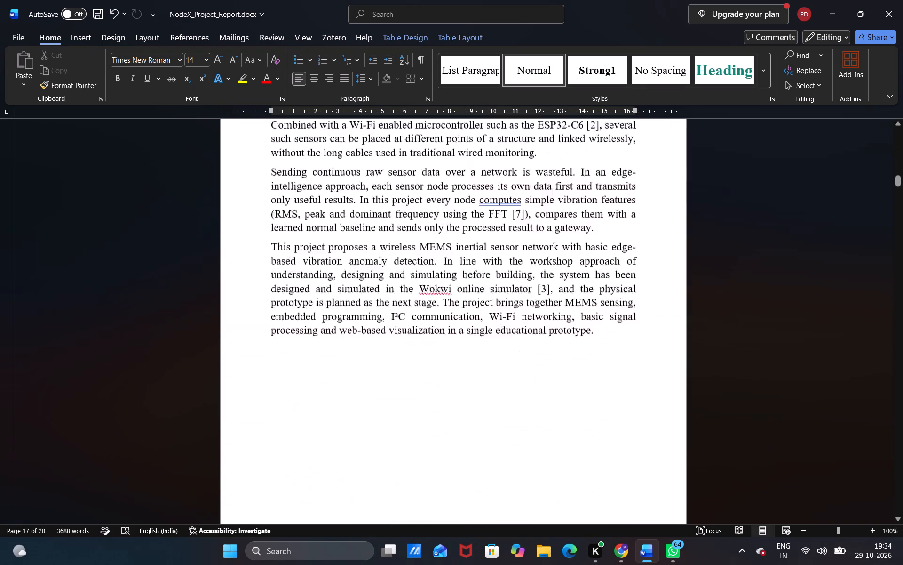
pyautogui.scroll(-2, 320, 411)
pyautogui.scroll(16, 320, 411)
pyautogui.scroll(-3, 320, 411)
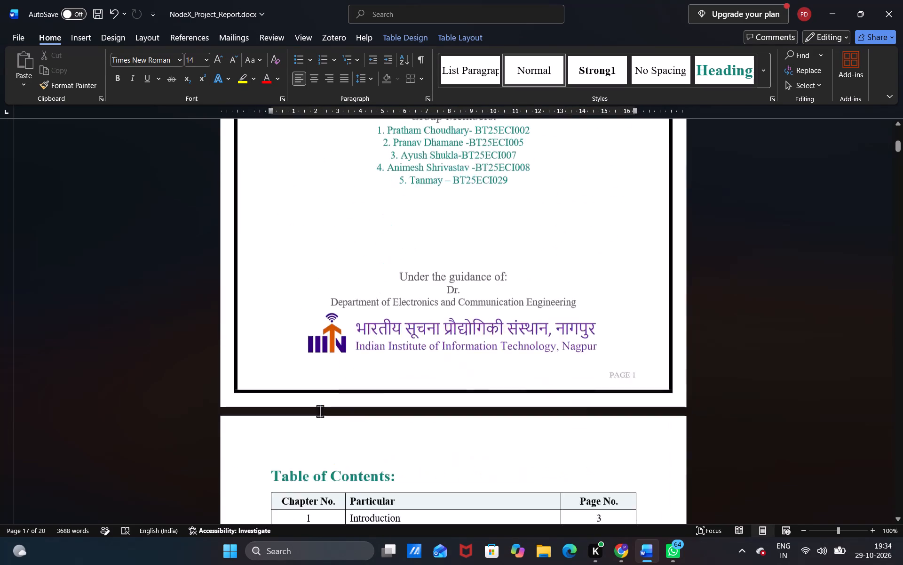
pyautogui.scroll(-1, 320, 411)
pyautogui.scroll(1, 320, 411)
pyautogui.scroll(-3, 320, 411)
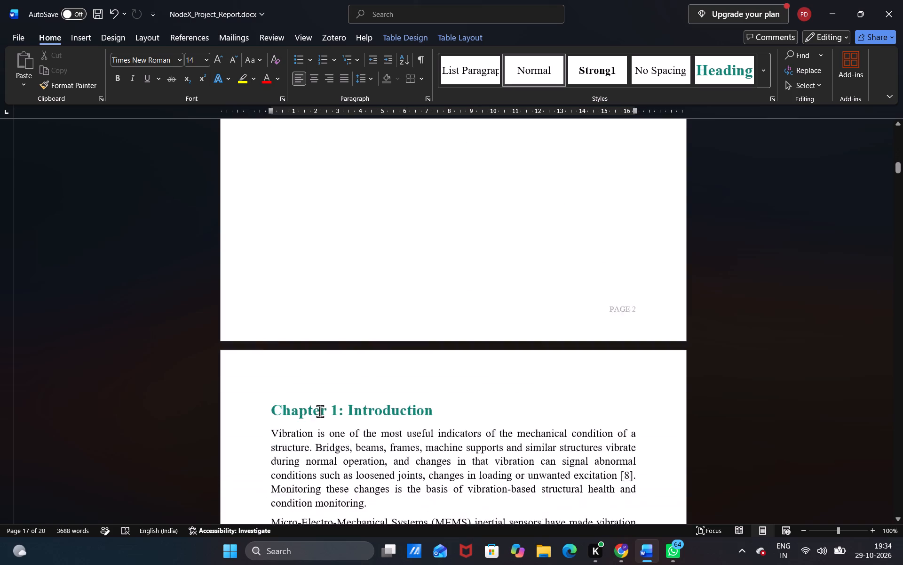
pyautogui.scroll(-2, 320, 411)
pyautogui.scroll(1, 320, 411)
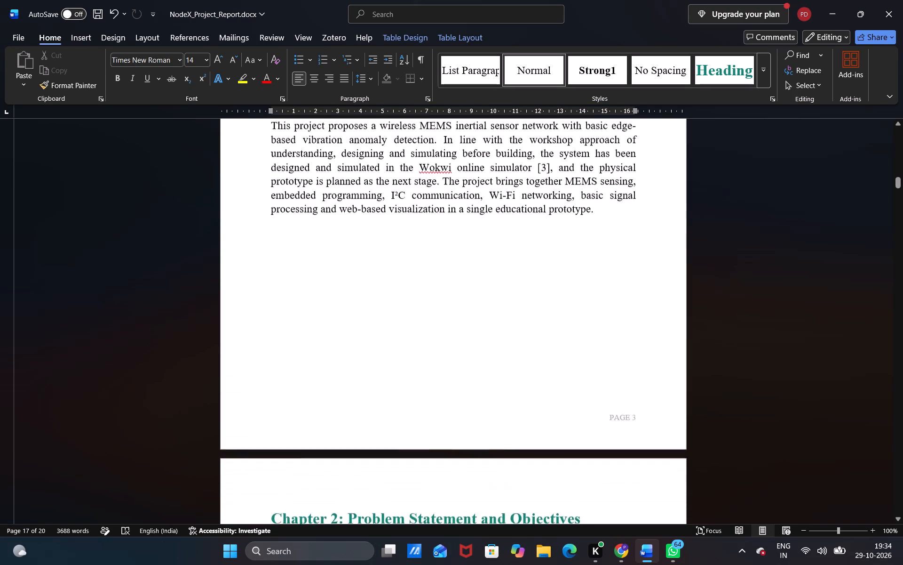
pyautogui.scroll(4, 320, 411)
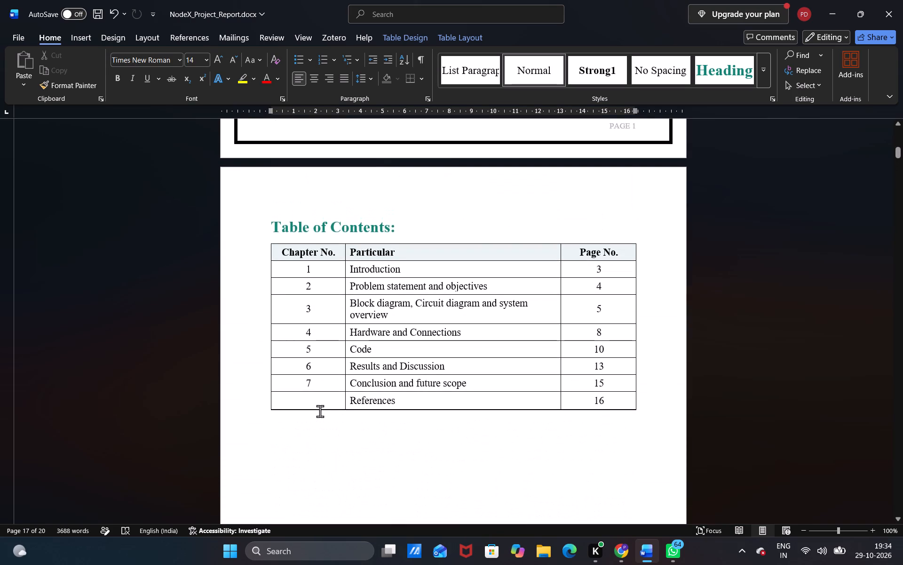
pyautogui.scroll(-1, 320, 411)
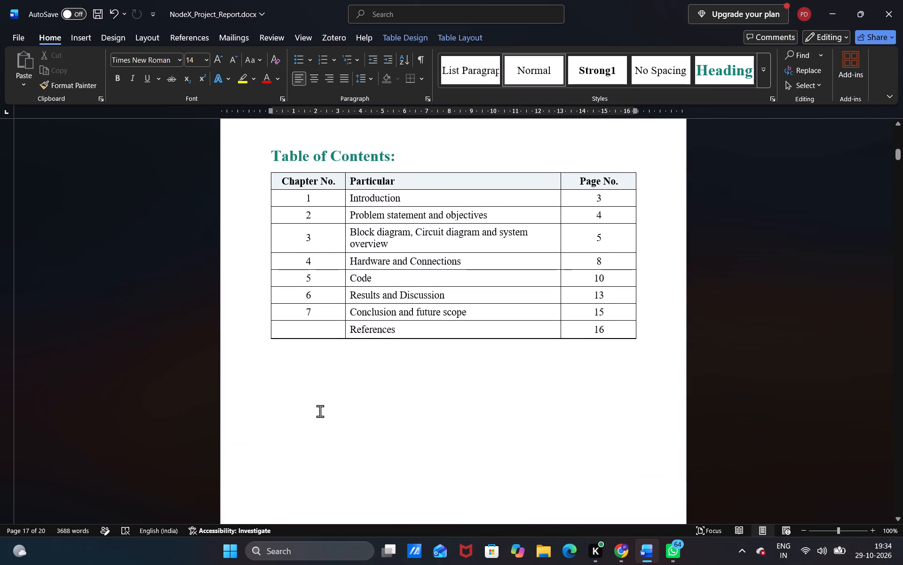
pyautogui.scroll(-6, 320, 411)
pyautogui.scroll(3, 320, 411)
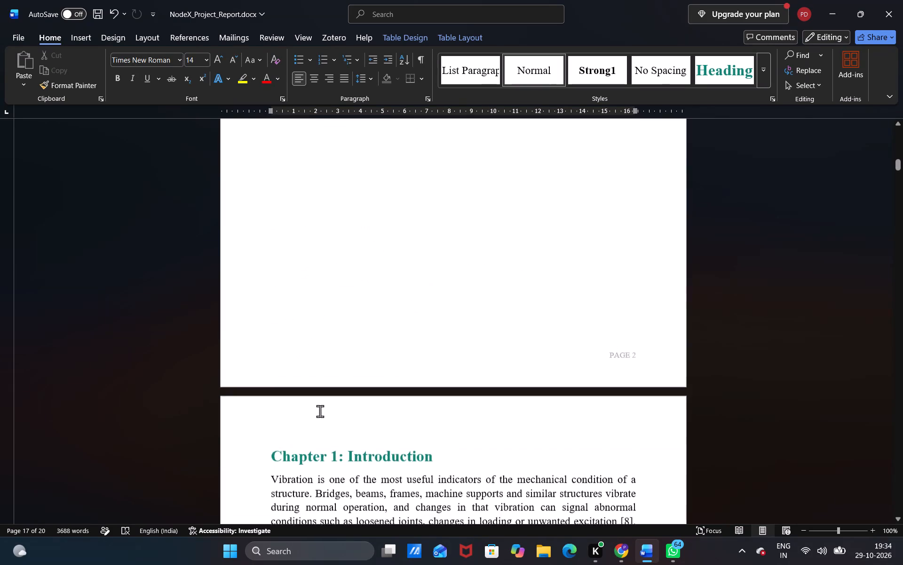
pyautogui.scroll(1, 320, 411)
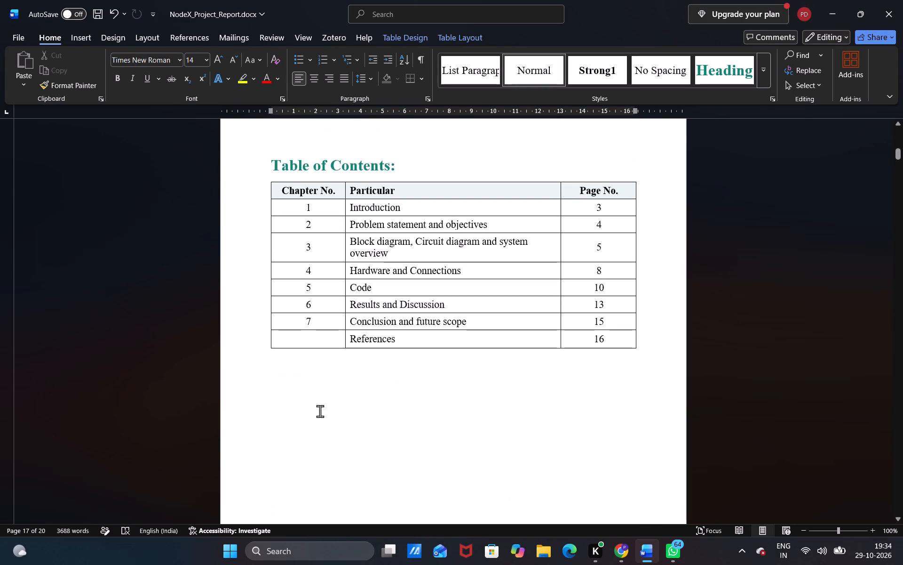
# Check the Table of Contents page numbers for Chapters 2 and 3 against the pages where those chapters start.
pyautogui.scroll(-11, 320, 411)
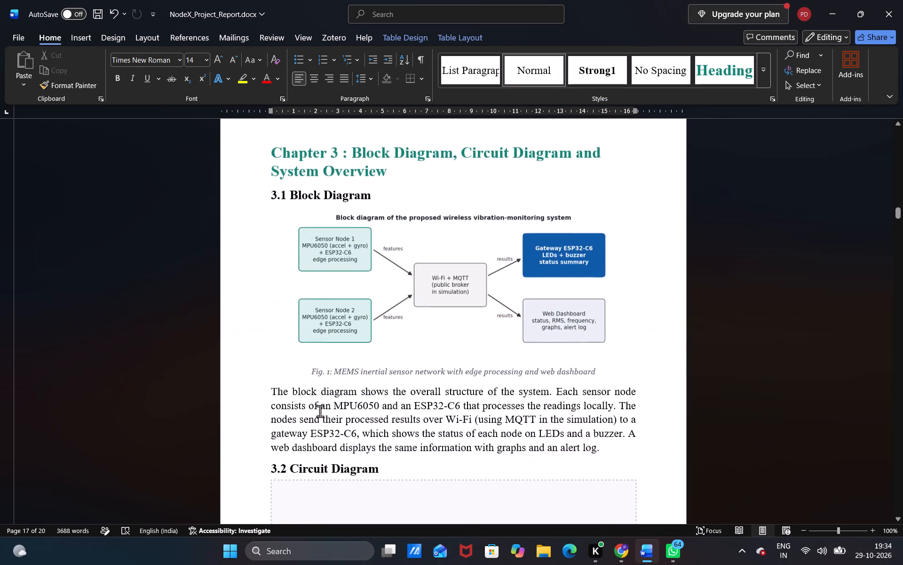
pyautogui.scroll(3, 320, 411)
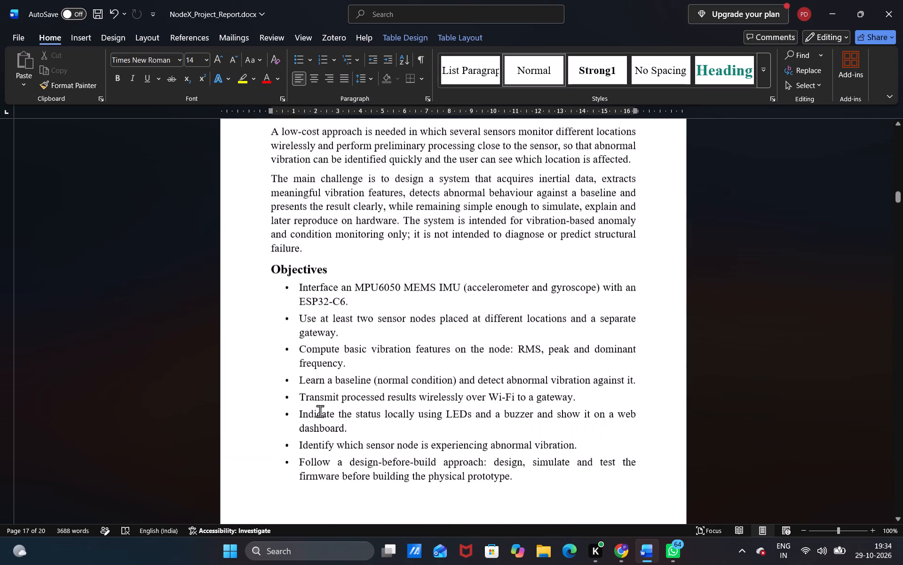
pyautogui.scroll(2, 320, 411)
pyautogui.scroll(-1, 320, 411)
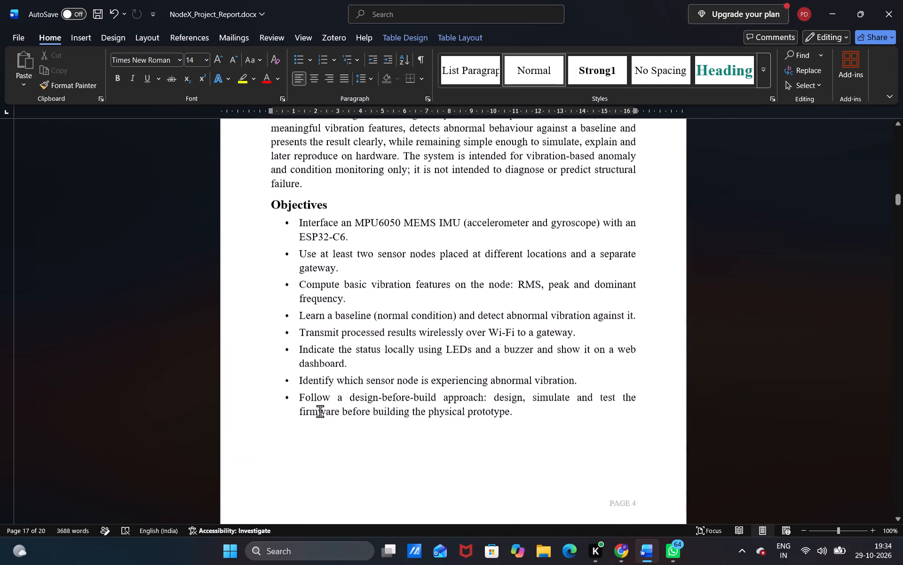
pyautogui.scroll(4, 320, 411)
pyautogui.scroll(-1, 320, 411)
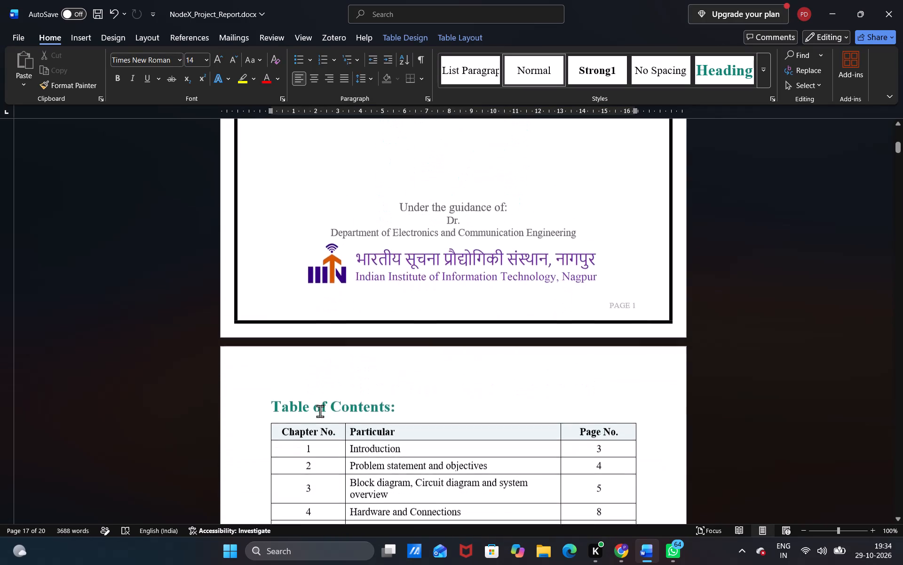
pyautogui.scroll(-10, 320, 411)
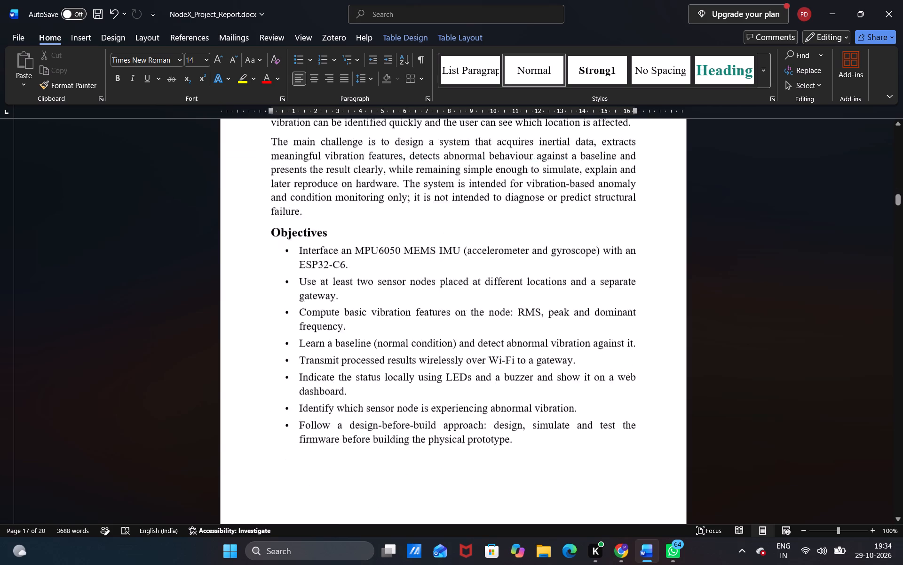
pyautogui.scroll(8, 320, 411)
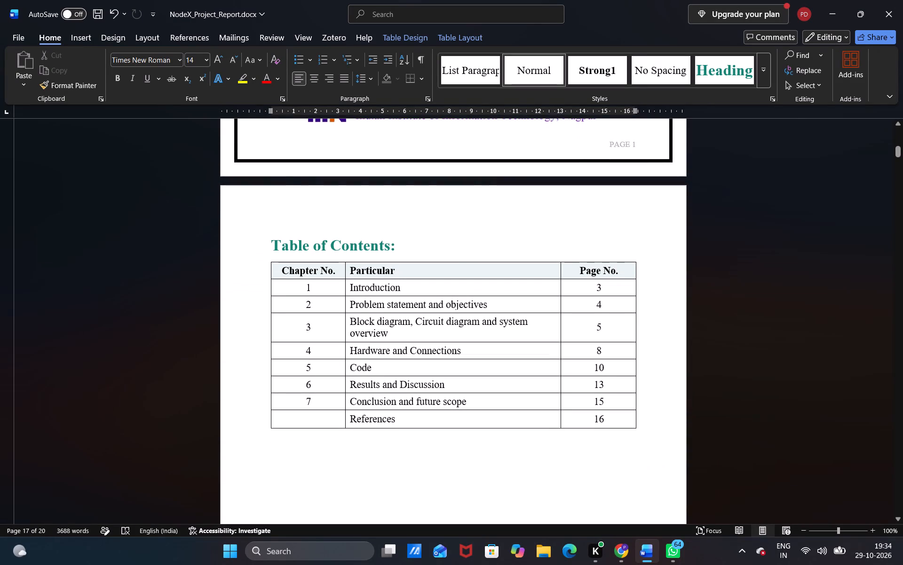
# Check the Table of Contents page number for Chapter 4: Hardware & Connections against the chapter's starting page.
pyautogui.scroll(-11, 320, 411)
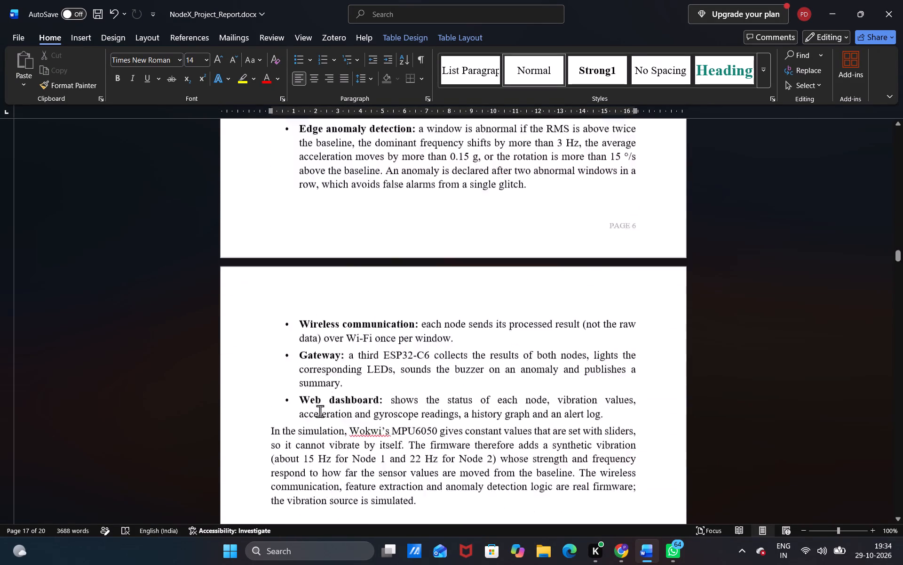
pyautogui.scroll(3, 323, 396)
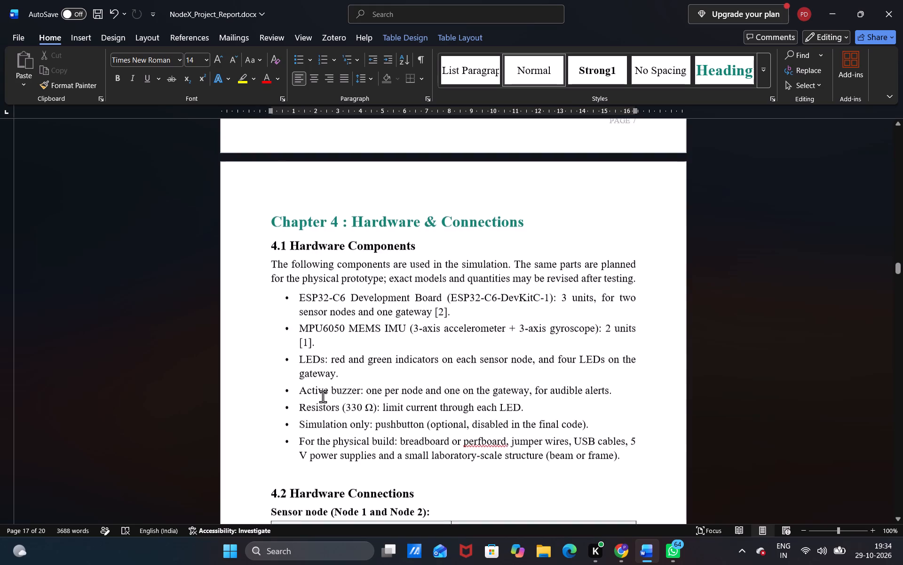
pyautogui.scroll(7, 323, 396)
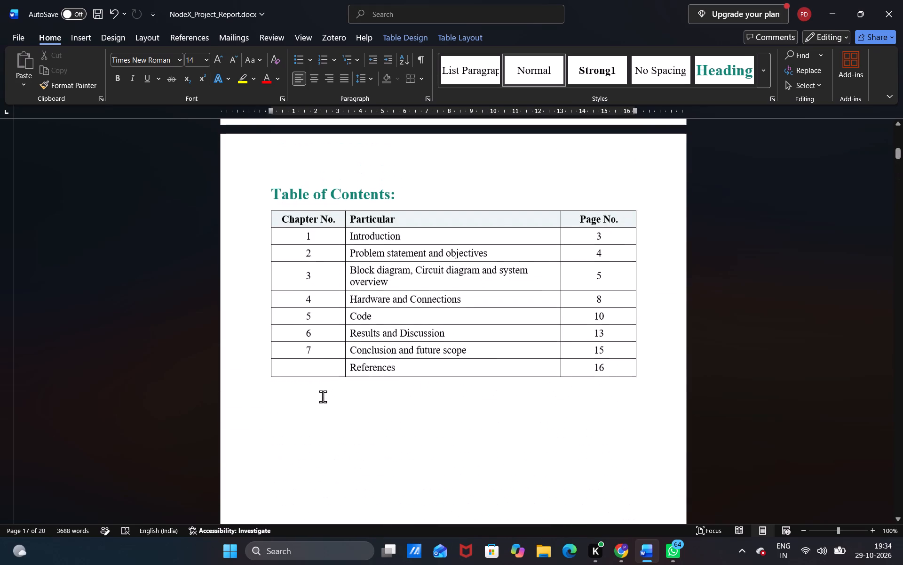
# Check the Table of Contents page number for Chapter 5: Code against the page where the chapter starts.
pyautogui.scroll(-11, 323, 396)
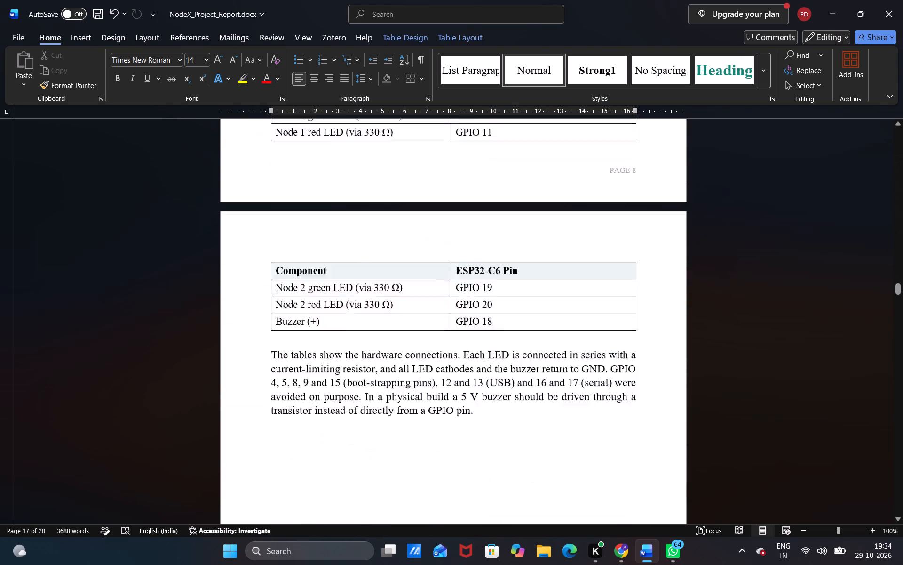
pyautogui.scroll(-4, 323, 396)
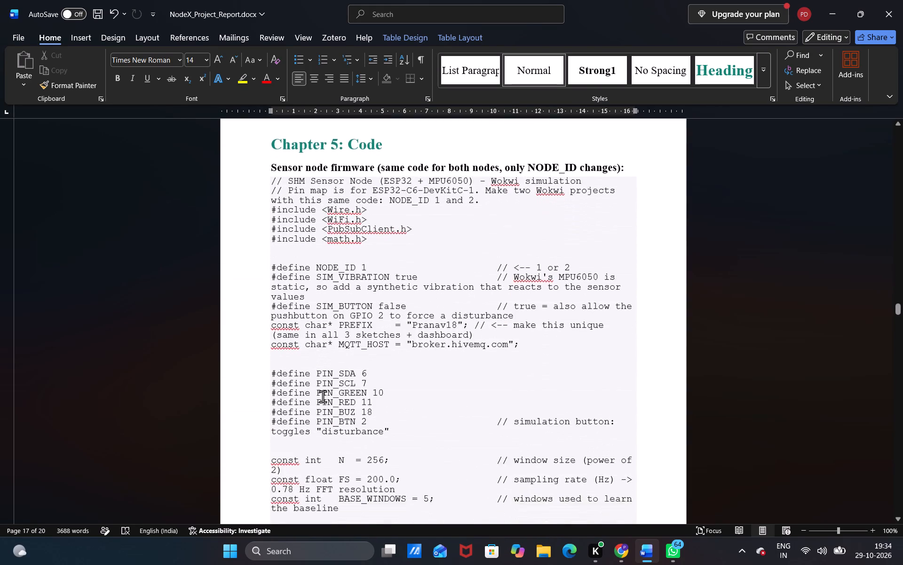
pyautogui.scroll(-2, 323, 396)
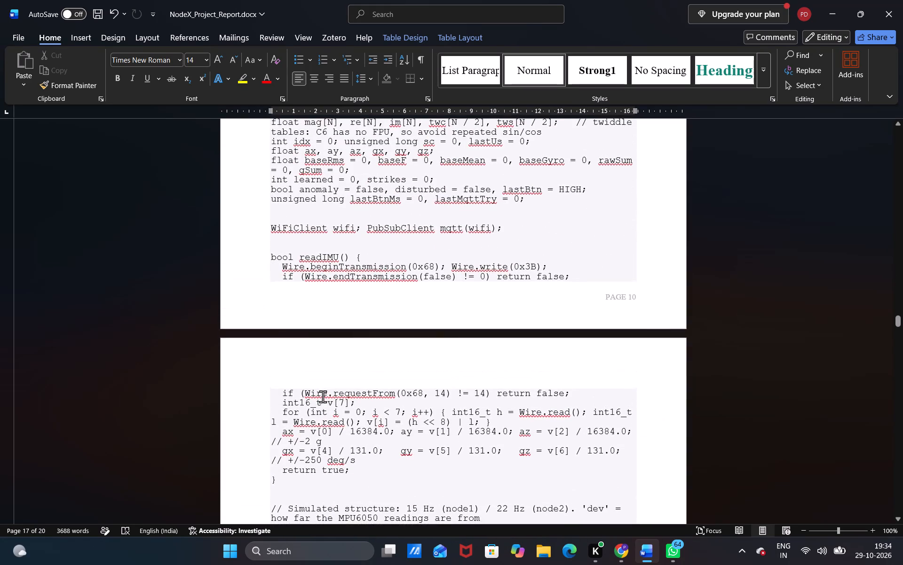
pyautogui.scroll(5, 333, 291)
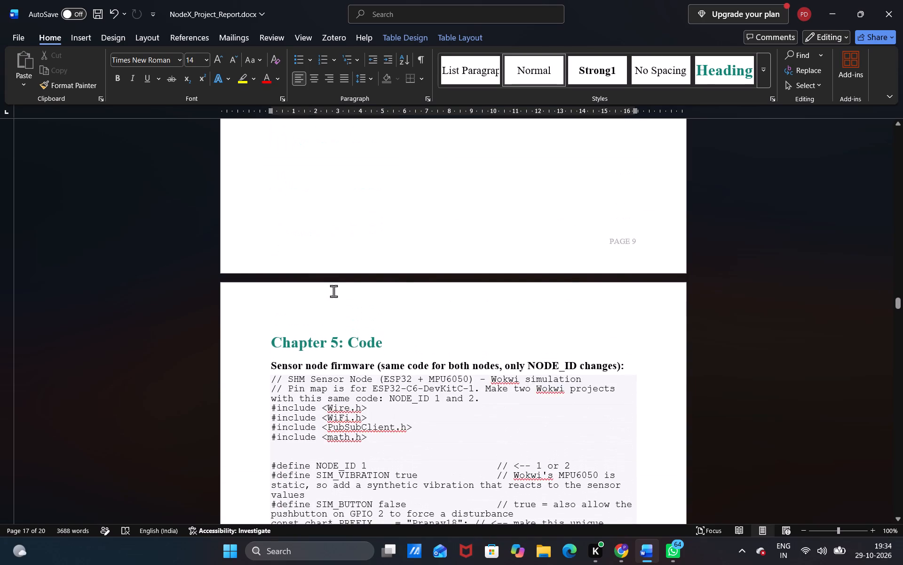
pyautogui.scroll(11, 333, 291)
pyautogui.scroll(15, 333, 291)
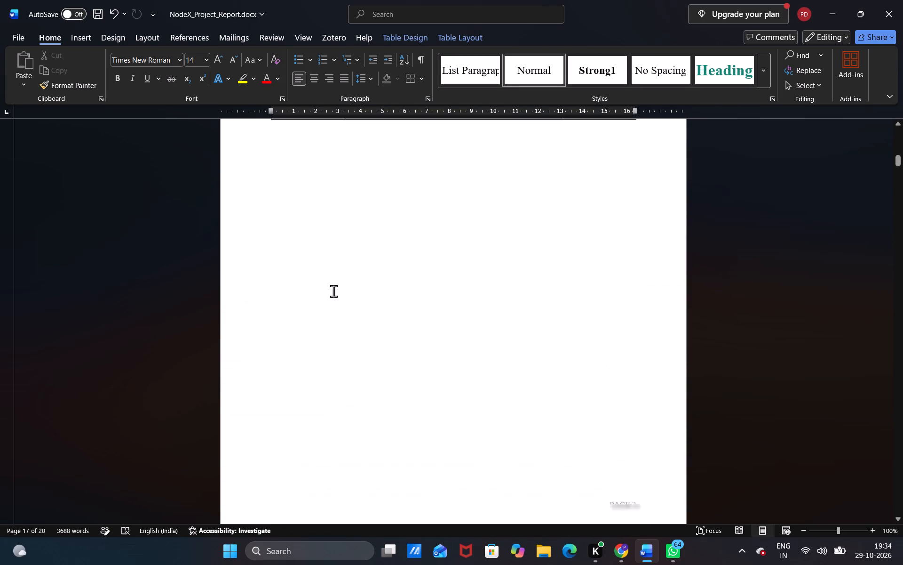
pyautogui.scroll(2, 333, 291)
pyautogui.scroll(-4, 333, 291)
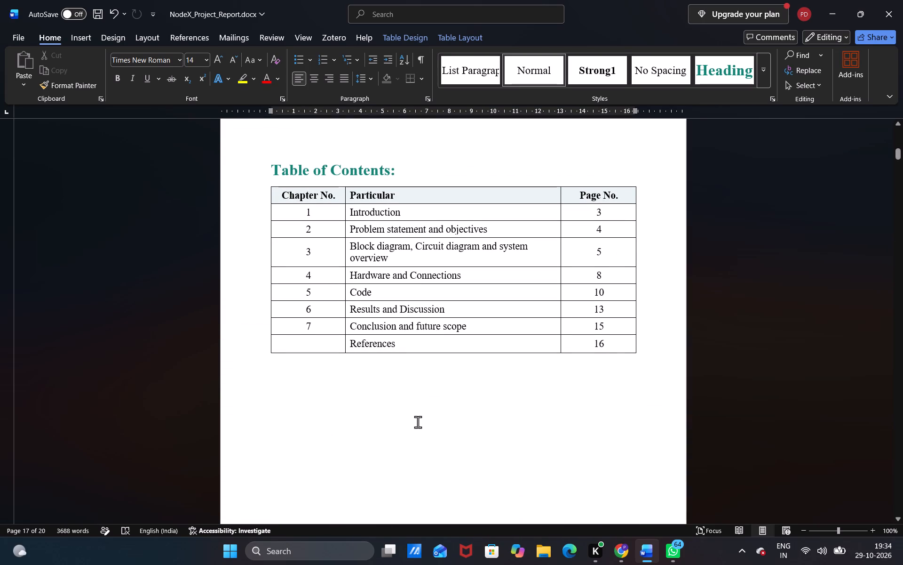
# Check the page where Chapter 6: Results & Discussion starts against its Table of Contents page number.
pyautogui.scroll(-6, 418, 422)
pyautogui.hscroll(-1, 418, 422)
pyautogui.scroll(-12, 418, 422)
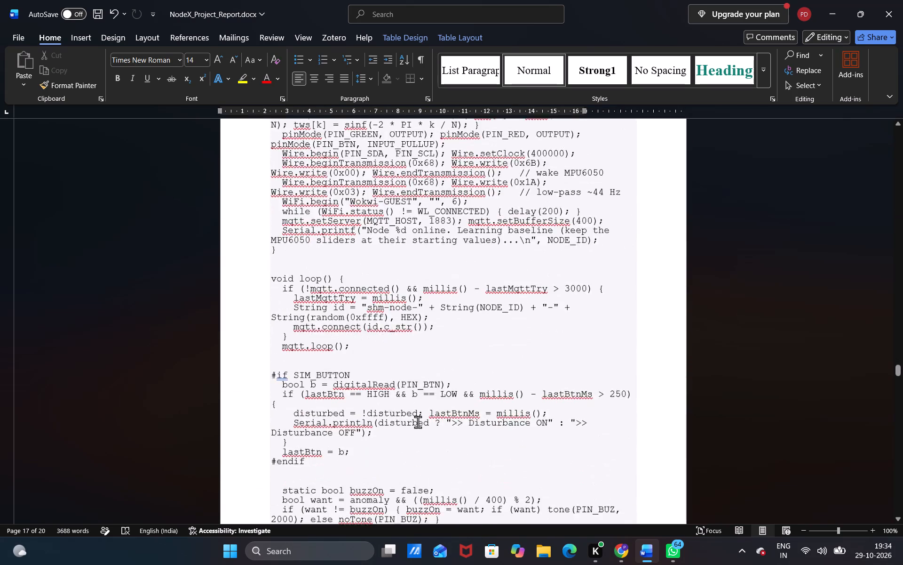
pyautogui.scroll(-4, 418, 422)
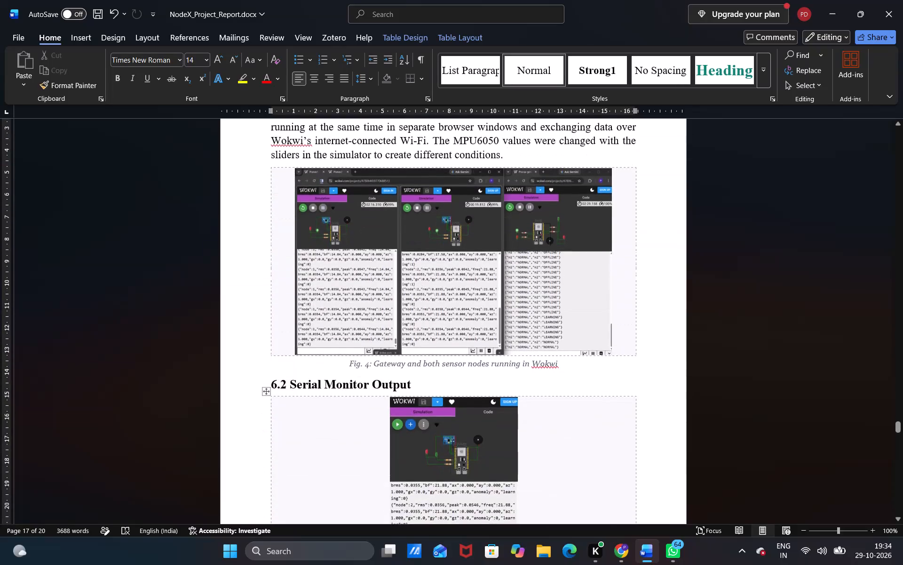
pyautogui.scroll(-2, 418, 422)
pyautogui.scroll(5, 418, 422)
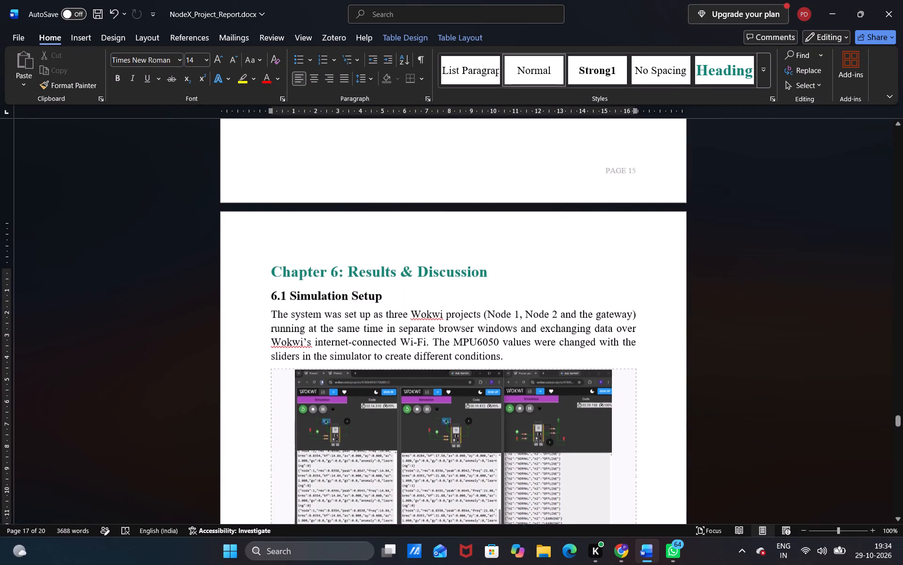
# Check the starting pages of Chapter 7 (conclusion and future scope) and References against their Table of Contents entries.
pyautogui.scroll(-5, 418, 422)
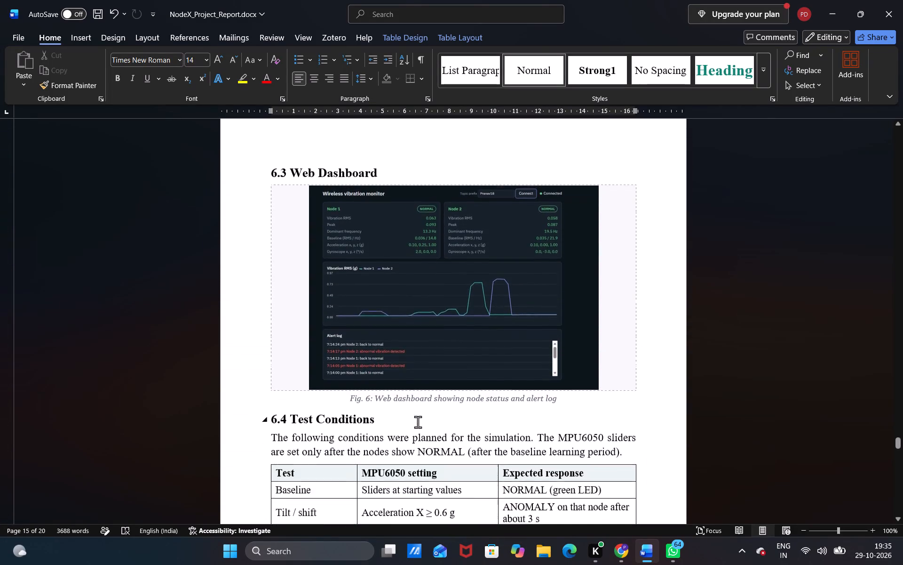
pyautogui.scroll(-5, 418, 422)
pyautogui.scroll(1, 418, 422)
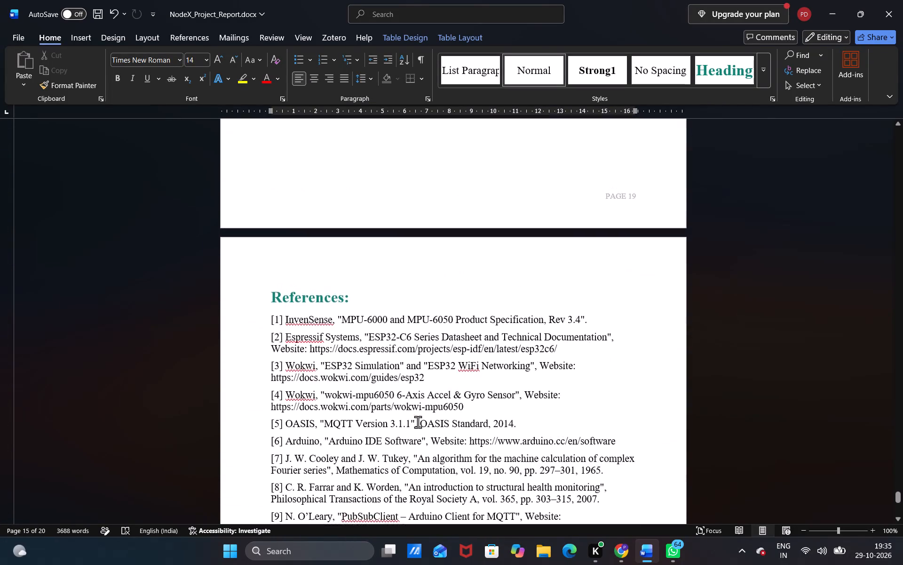
pyautogui.scroll(3, 418, 422)
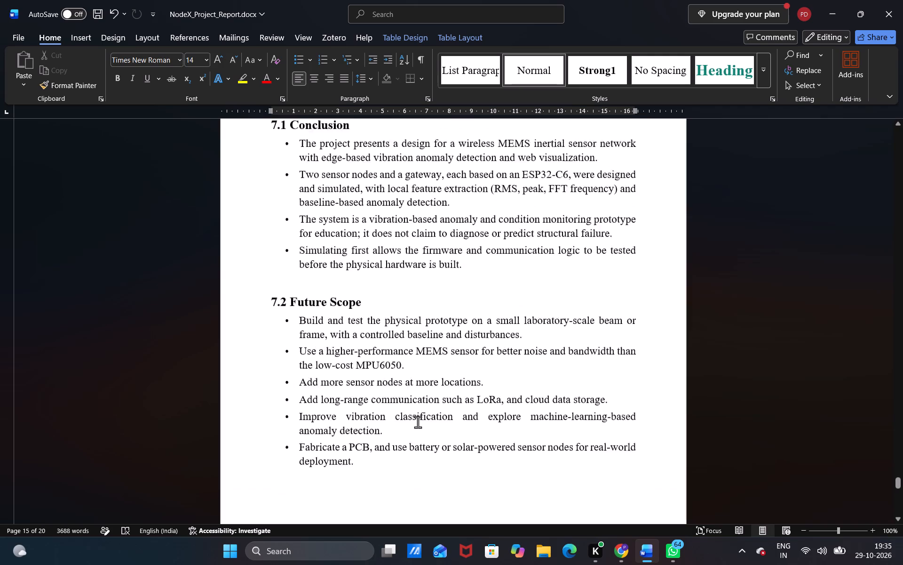
pyautogui.scroll(1, 418, 422)
pyautogui.scroll(-6, 418, 422)
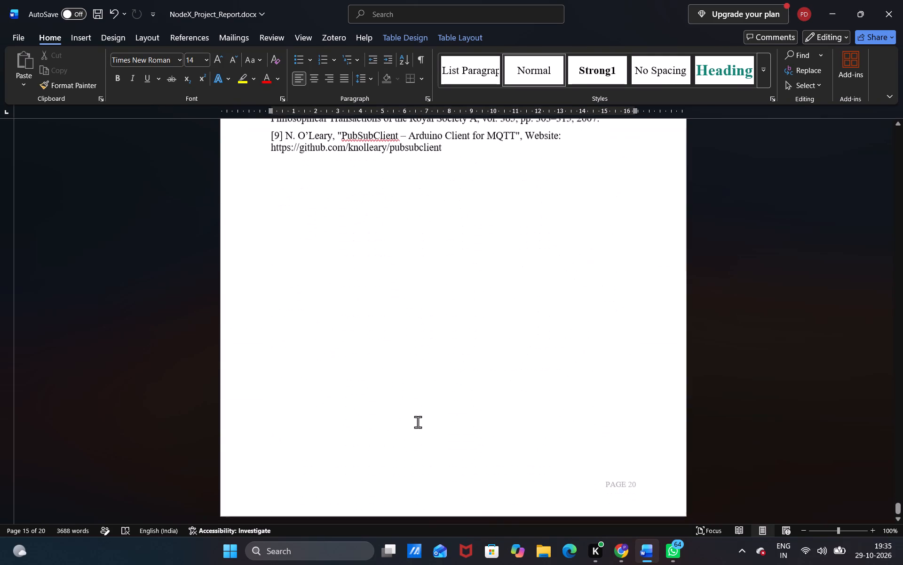
# Set the Table of Contents page numbers to 16 for Results and Discussion, 19 for Conclusion and future scope, and 20 for References.
pyautogui.scroll(20, 418, 422)
pyautogui.scroll(3, 418, 422)
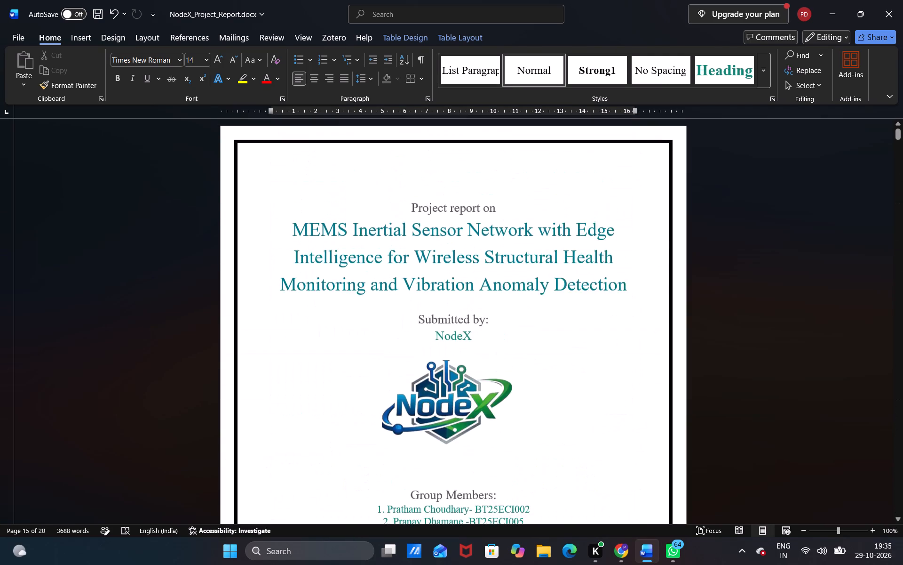
pyautogui.scroll(-3, 418, 422)
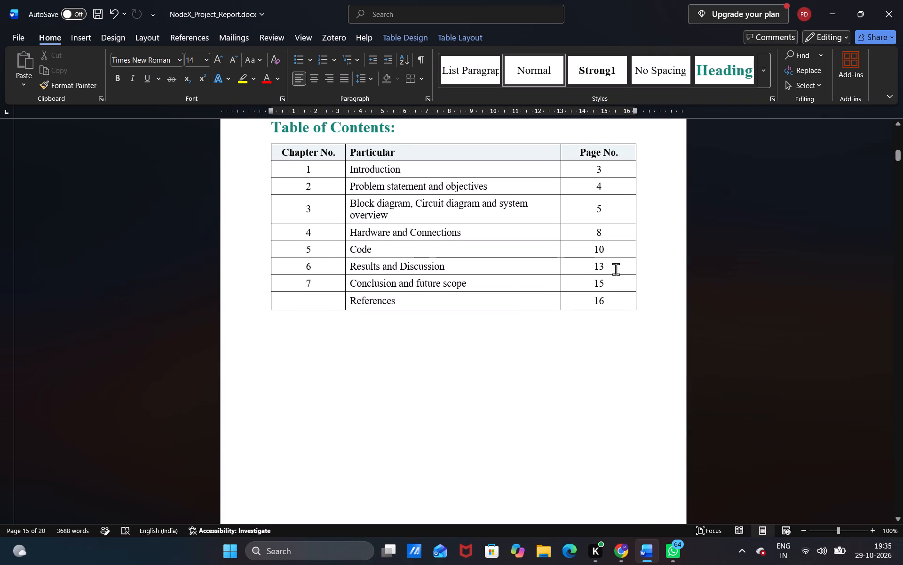
pyautogui.click(616, 269)
pyautogui.press('BackSpace')
pyautogui.press('6')
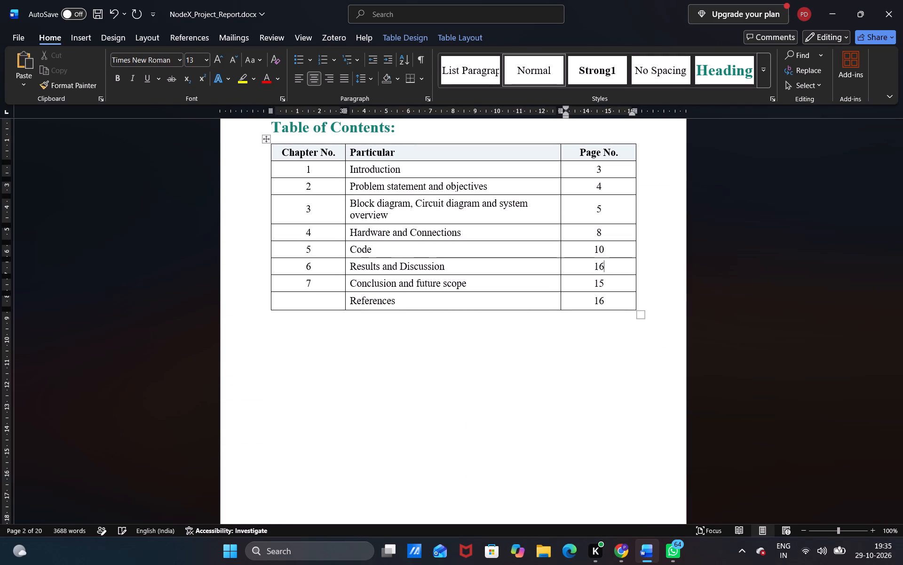
pyautogui.press('Down')
pyautogui.press('BackSpace')
pyautogui.press('9')
pyautogui.press('Right')
pyautogui.press('Down')
pyautogui.press('BackSpace')
pyautogui.press('BackSpace')
pyautogui.write('20')
pyautogui.click(796, 238)
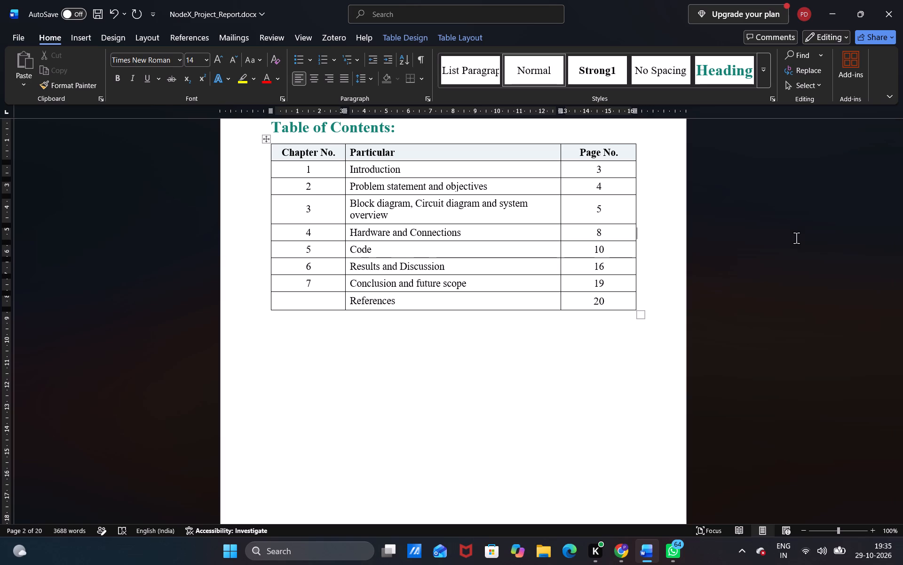
# Review the page layout of the early chapters through the code listing, including the break between Chapter 4 and Chapter 5.
pyautogui.scroll(-7, 447, 355)
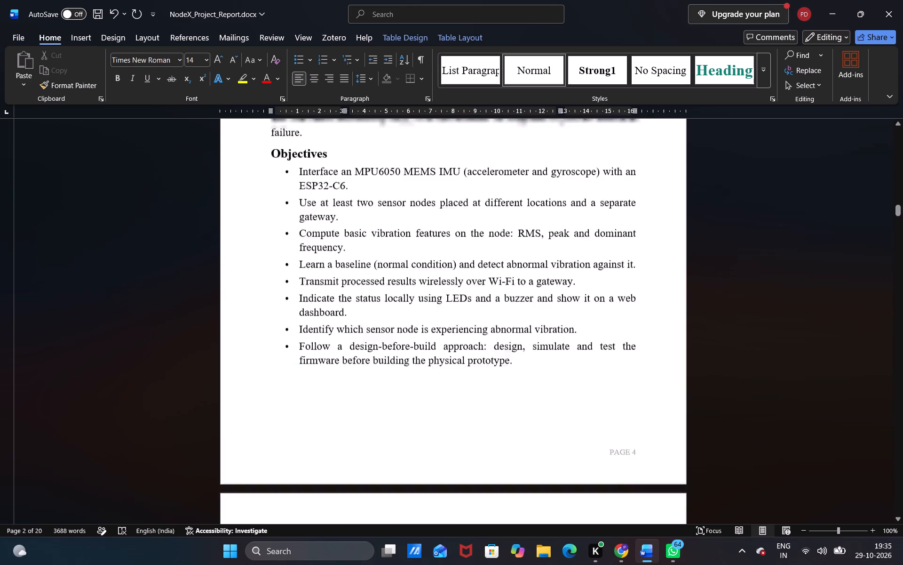
pyautogui.scroll(-8, 447, 355)
pyautogui.scroll(3, 447, 355)
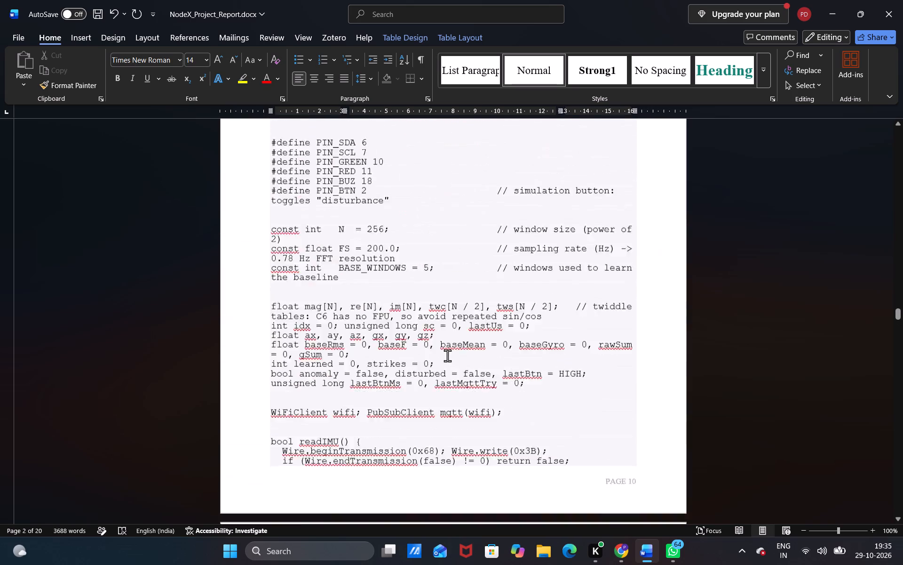
pyautogui.scroll(1, 447, 355)
pyautogui.click(396, 335)
pyautogui.scroll(4, 394, 194)
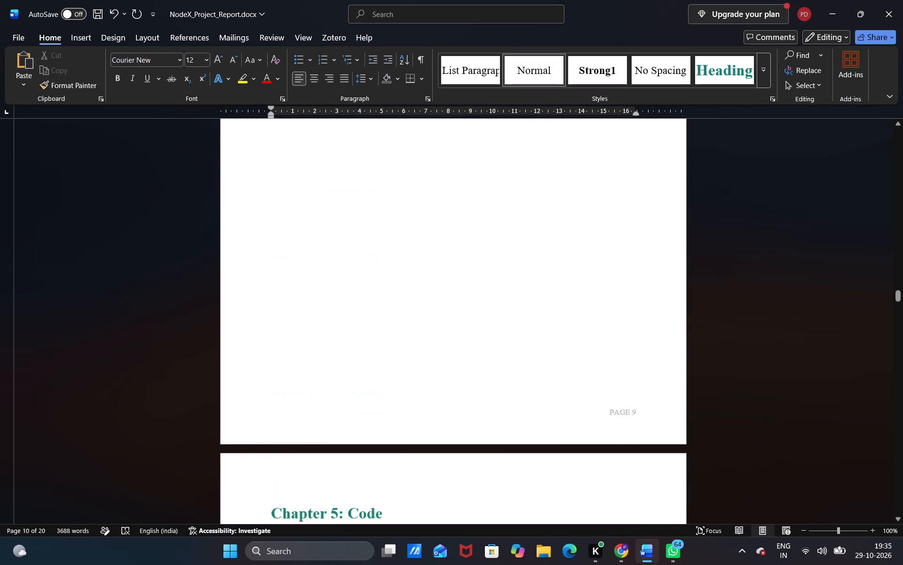
pyautogui.click(383, 124)
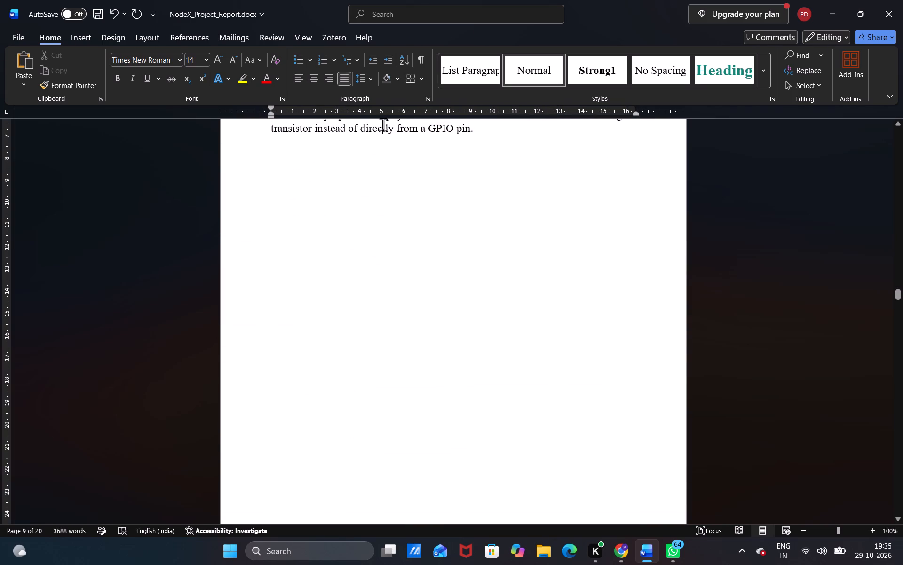
pyautogui.click(396, 253)
pyautogui.scroll(-5, 396, 253)
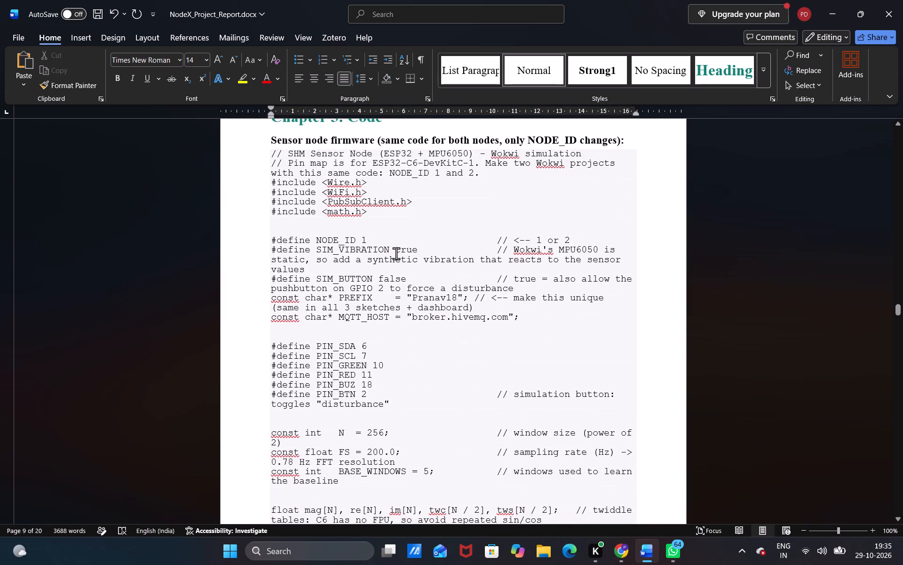
pyautogui.click(732, 345)
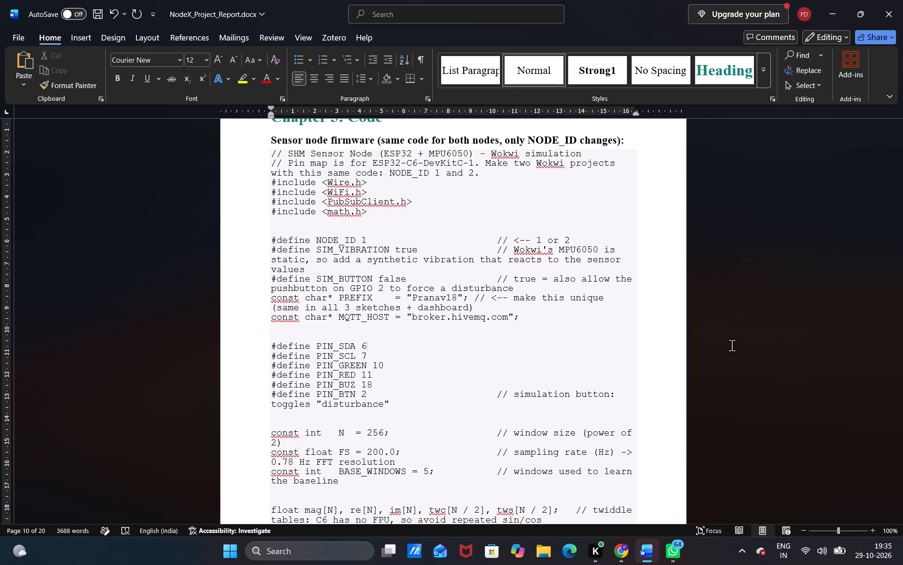
# Review the report's cover page, including the title, logo, group members and guidance section.
pyautogui.scroll(14, 337, 290)
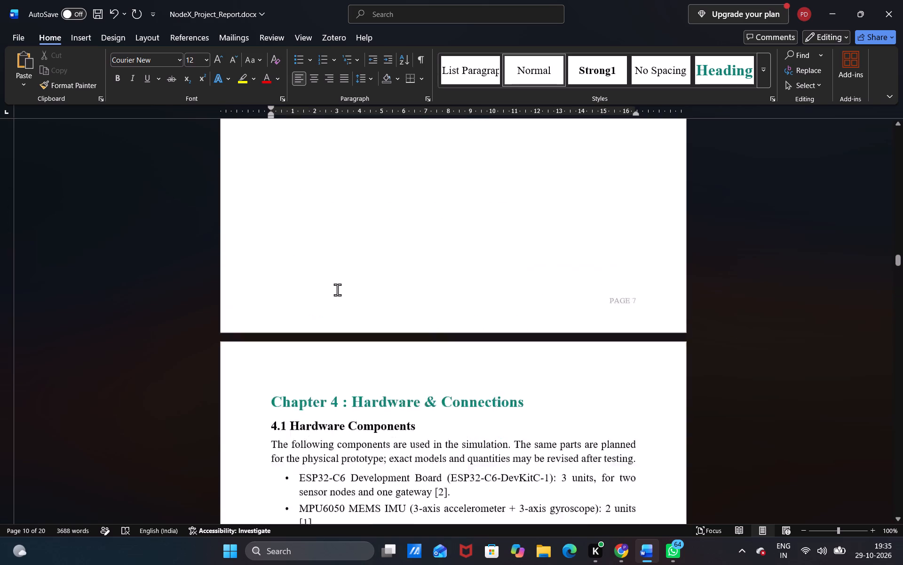
pyautogui.scroll(3, 337, 290)
pyautogui.scroll(-1, 337, 290)
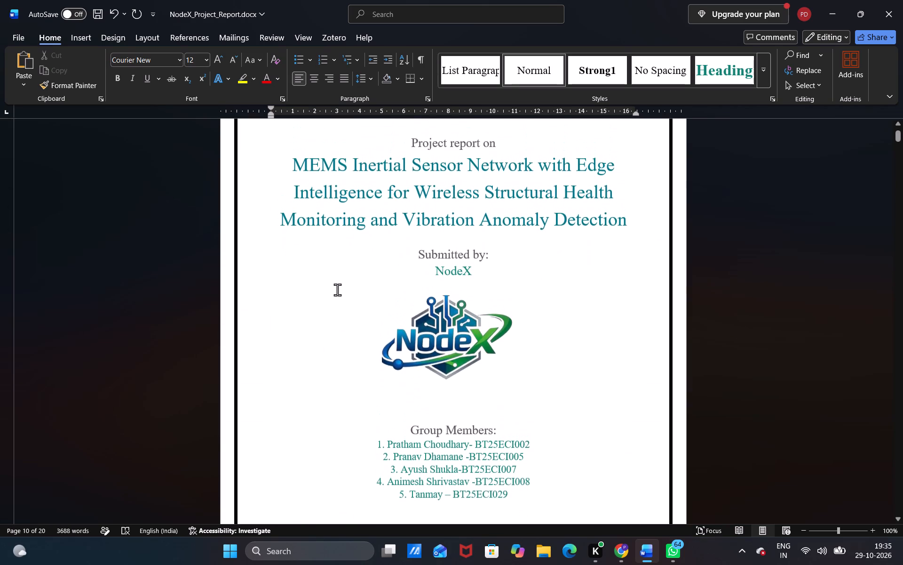
pyautogui.scroll(-1, 337, 290)
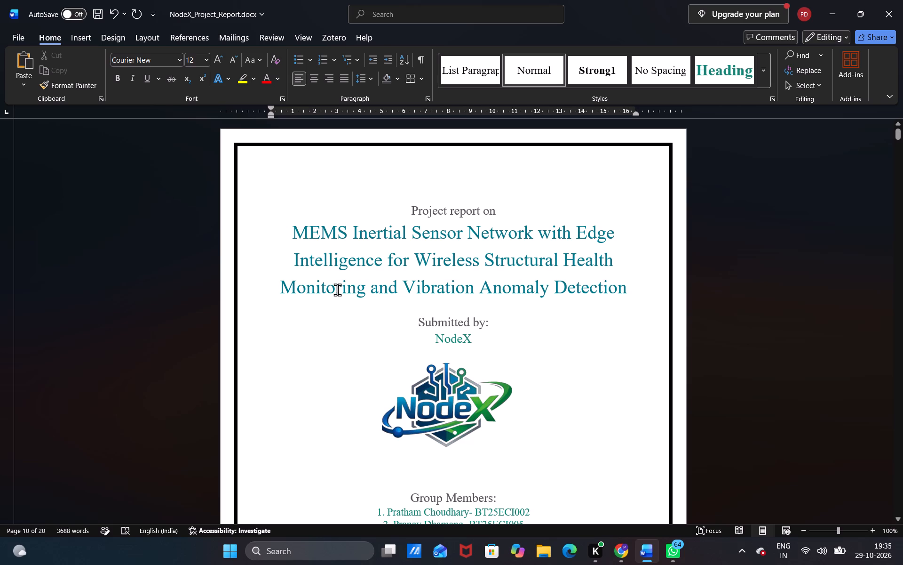
pyautogui.scroll(-1, 337, 290)
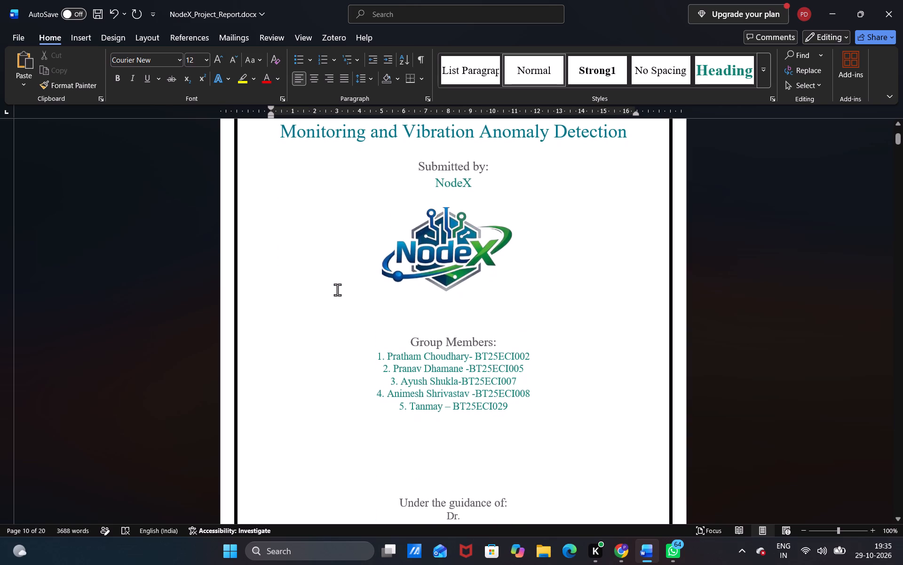
pyautogui.scroll(-2, 337, 290)
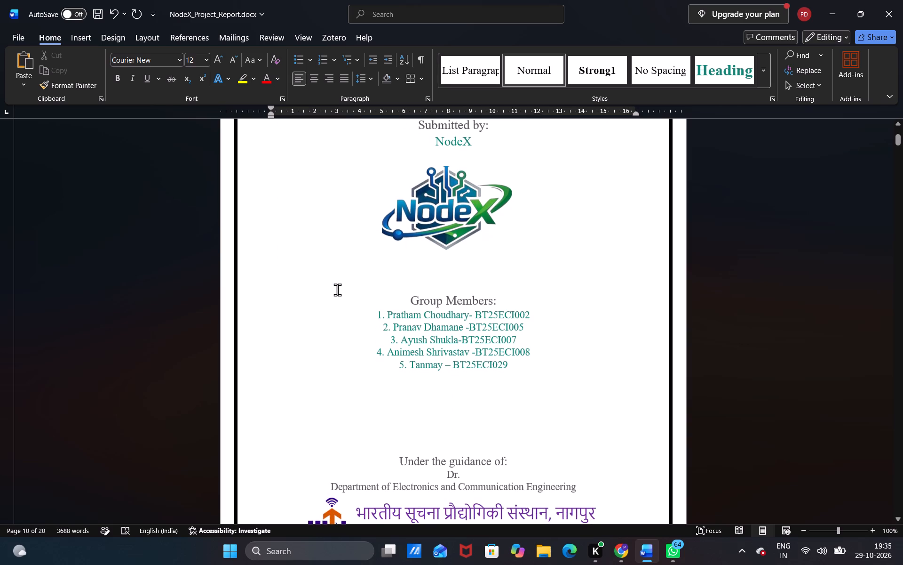
pyautogui.scroll(-1, 337, 290)
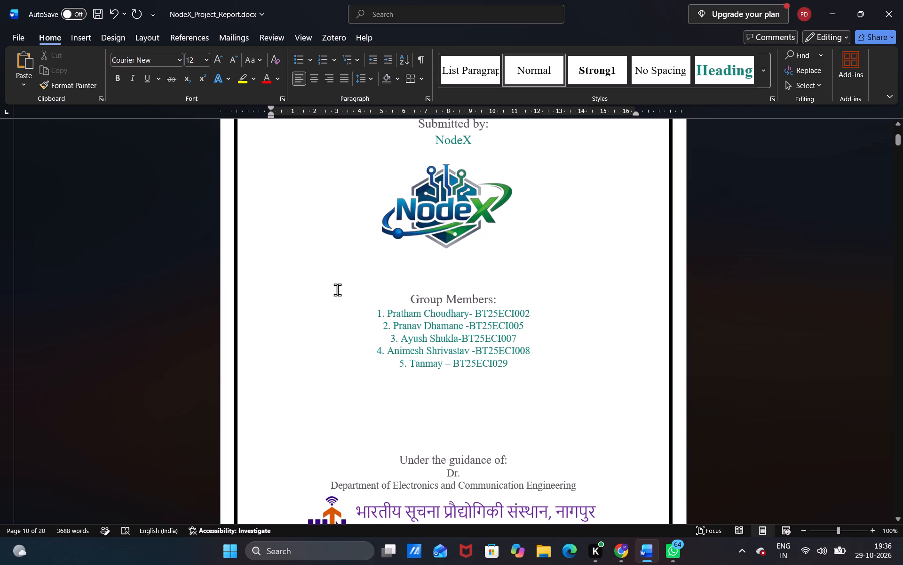
pyautogui.scroll(-1, 337, 290)
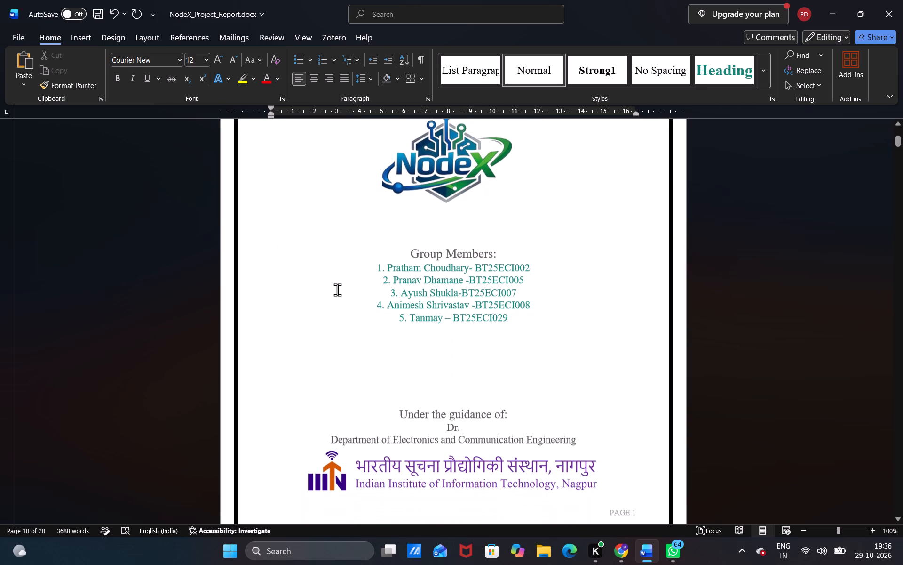
pyautogui.scroll(-2, 337, 290)
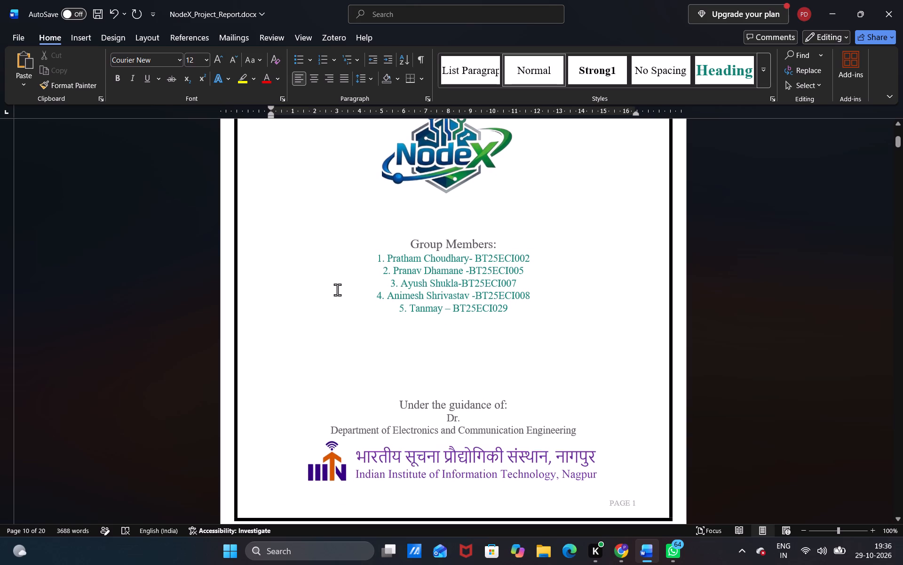
pyautogui.scroll(-1, 337, 290)
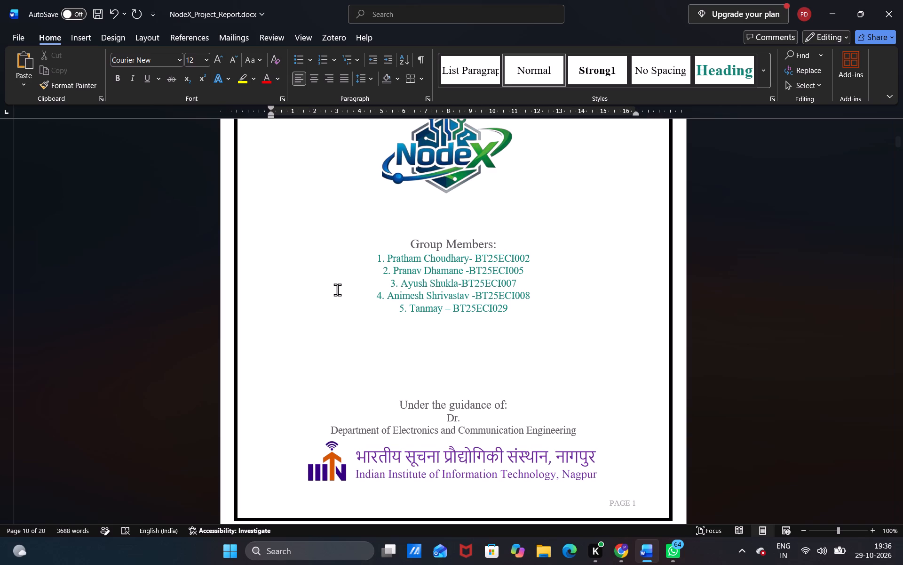
pyautogui.scroll(-1, 337, 290)
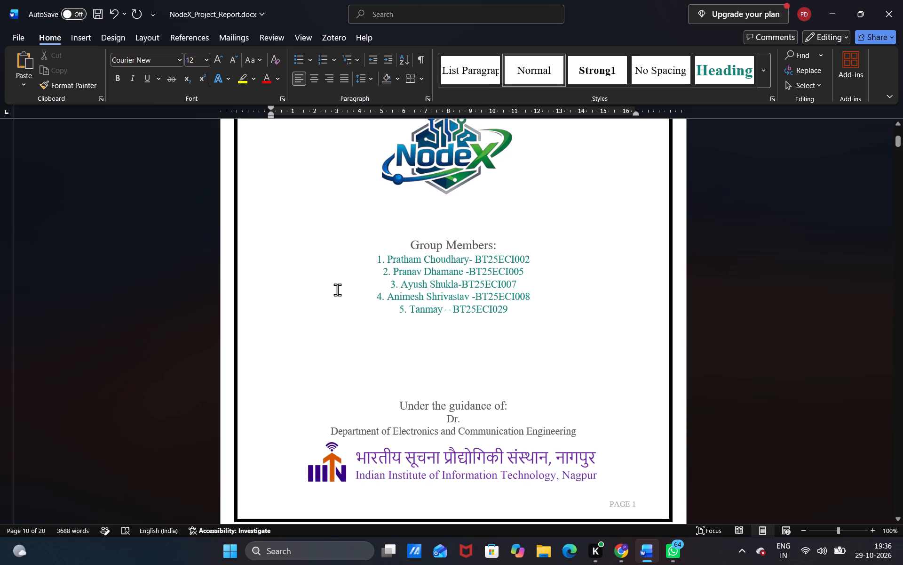
pyautogui.scroll(-1, 337, 290)
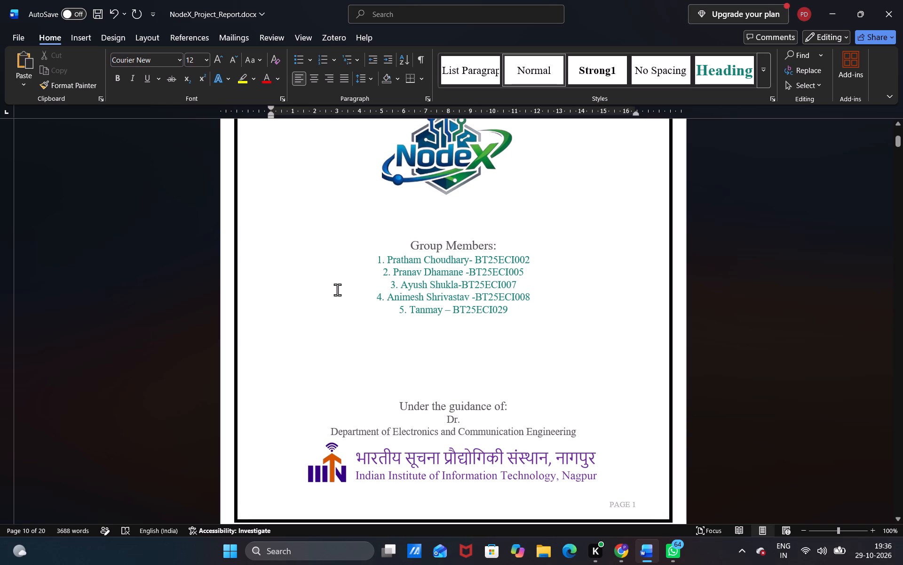
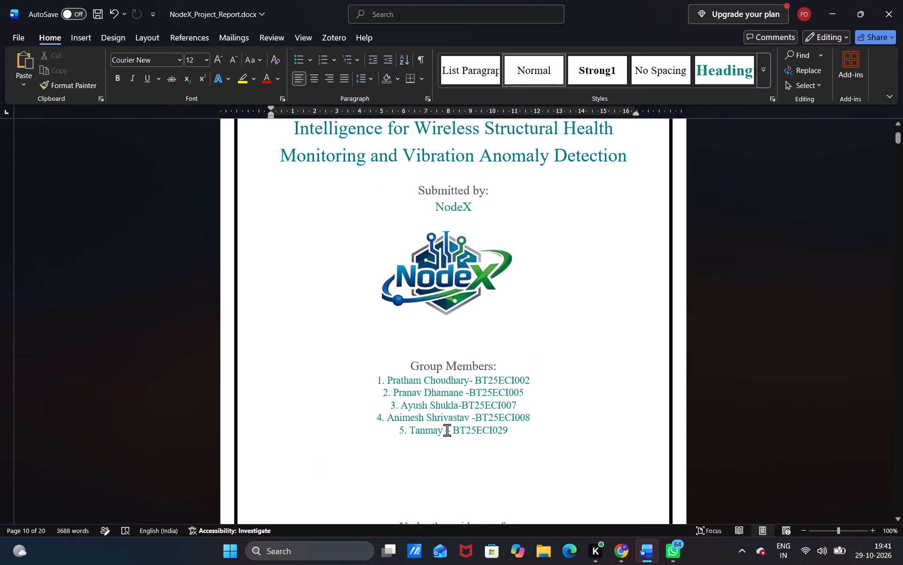
# Add the missing surname to the fifth group member's entry on the report's cover page.
pyautogui.click(445, 430)
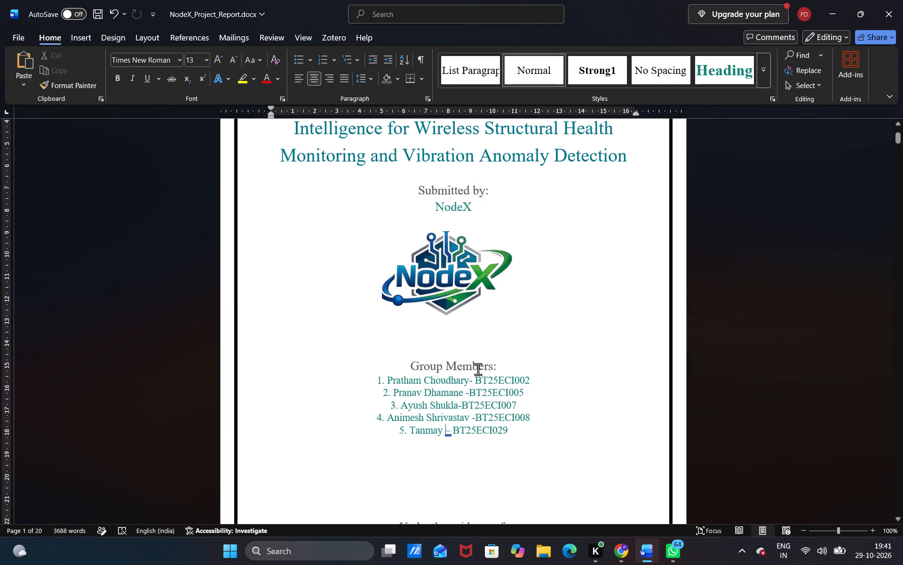
pyautogui.write('Ghodke')
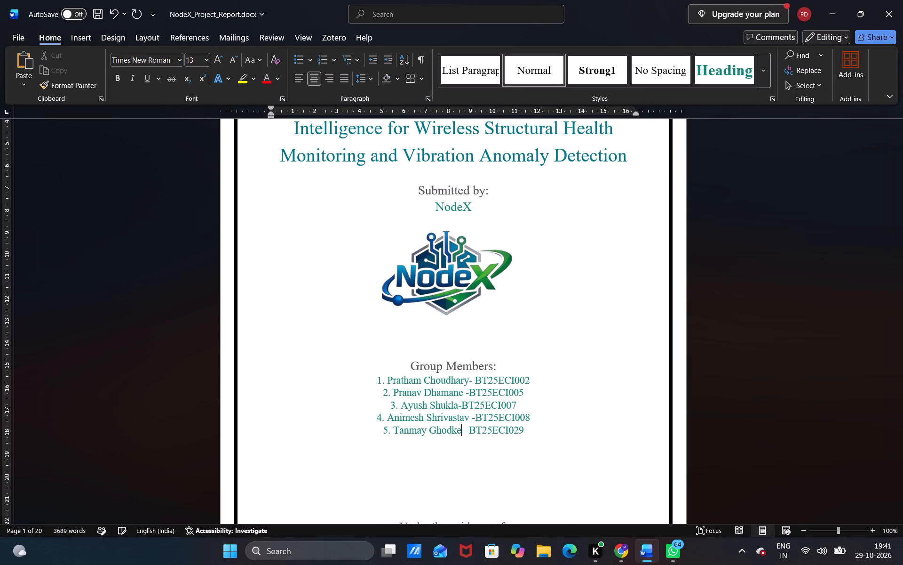
pyautogui.click(712, 291)
# Place the text cursor after "Dr." in the cover page's guidance section.
pyautogui.scroll(-2, 552, 349)
pyautogui.click(489, 302)
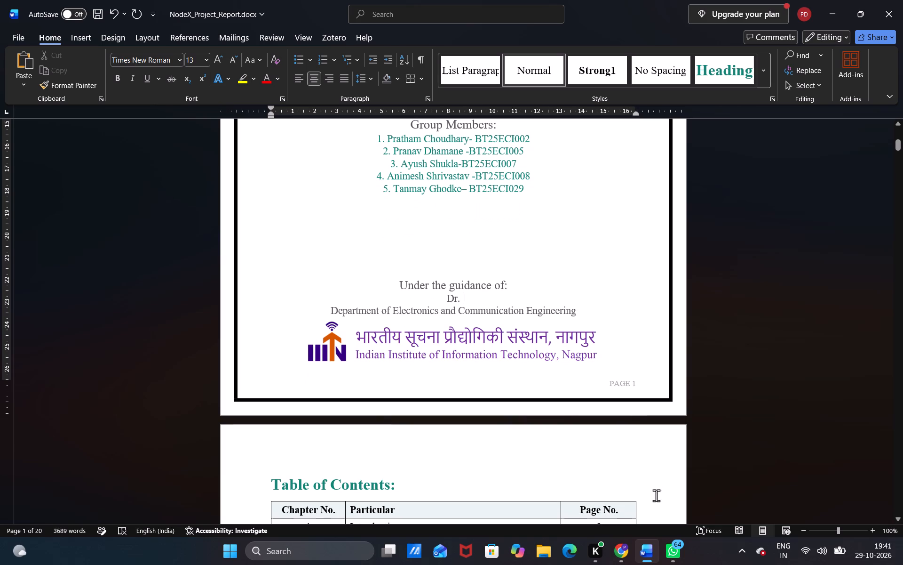
# Switch to the Wokwi simulations in Chrome and deselect the selected component in both node projects so their diagrams are unobstructed.
pyautogui.click(618, 557)
pyautogui.click(559, 486)
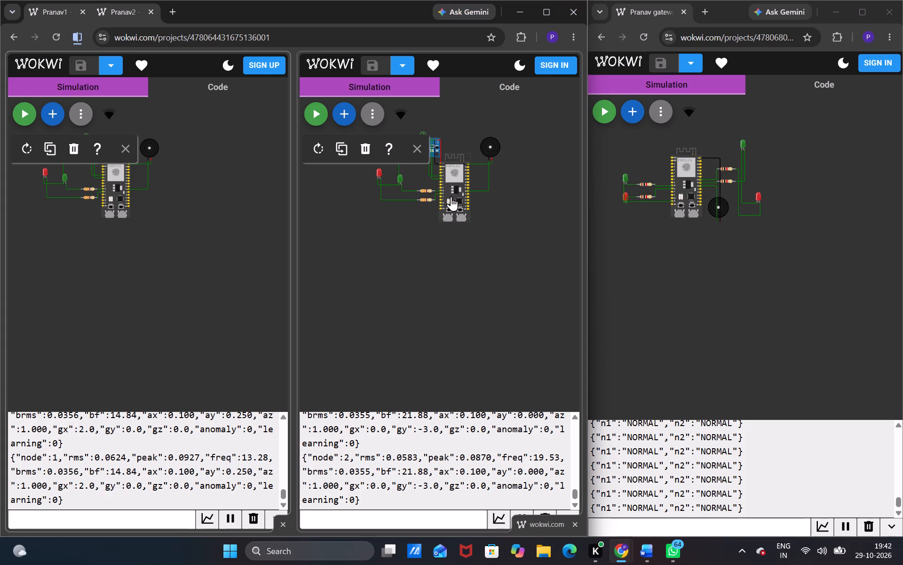
pyautogui.click(488, 289)
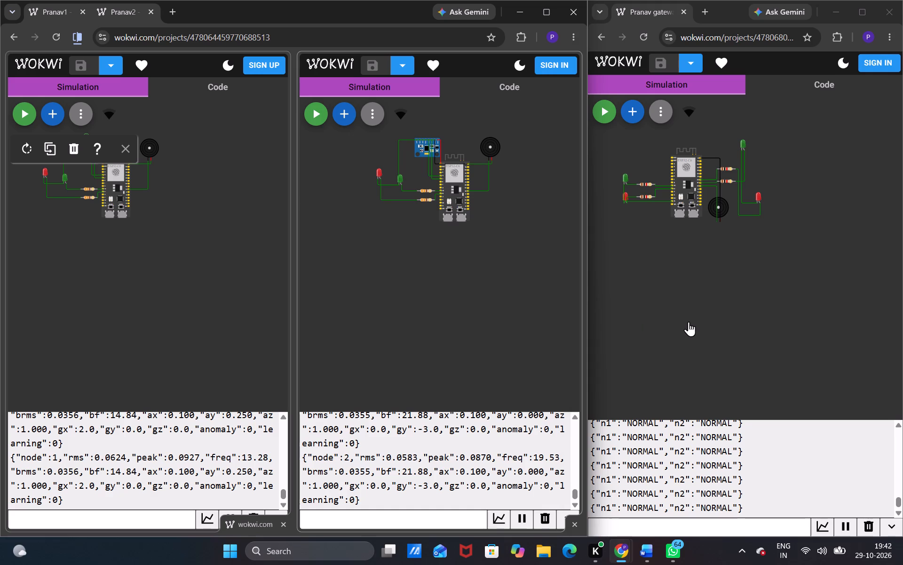
pyautogui.click(689, 322)
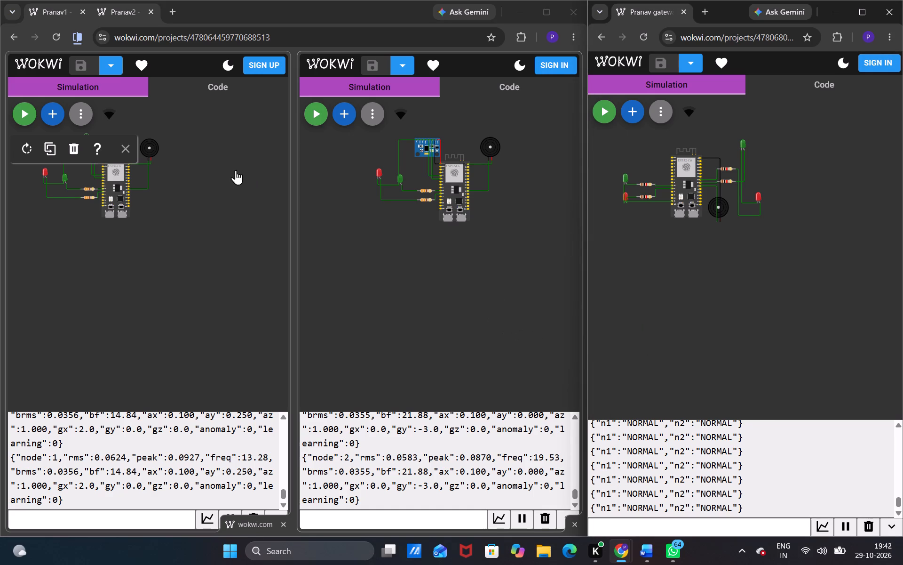
pyautogui.click(134, 147)
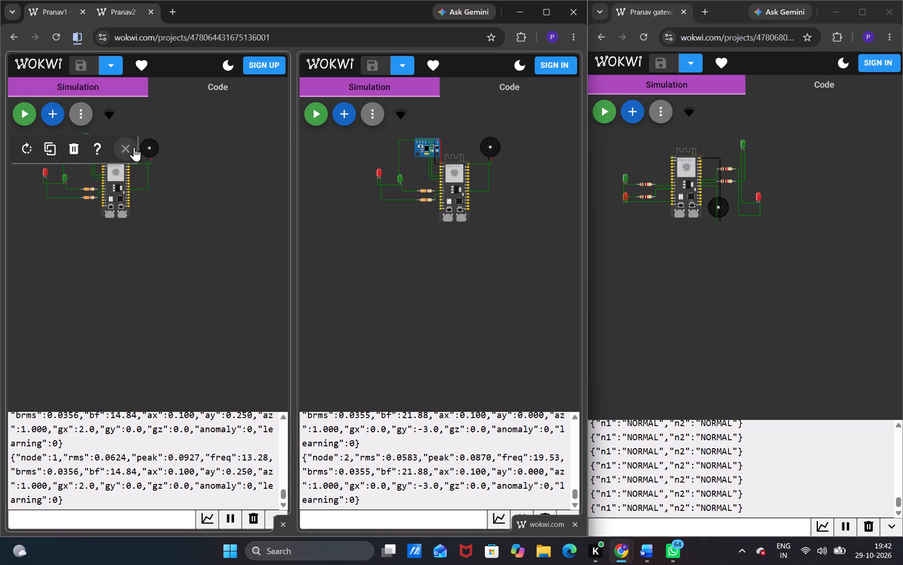
pyautogui.click(205, 229)
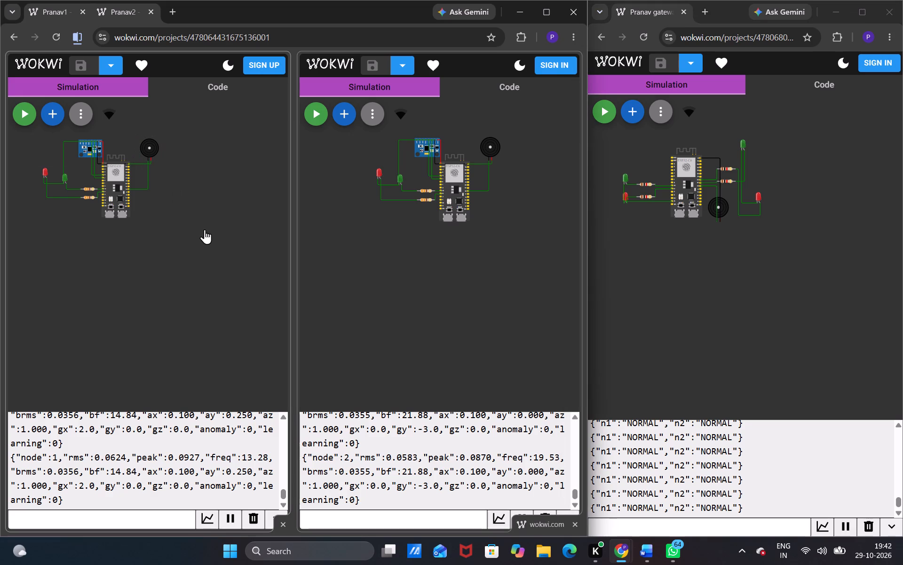
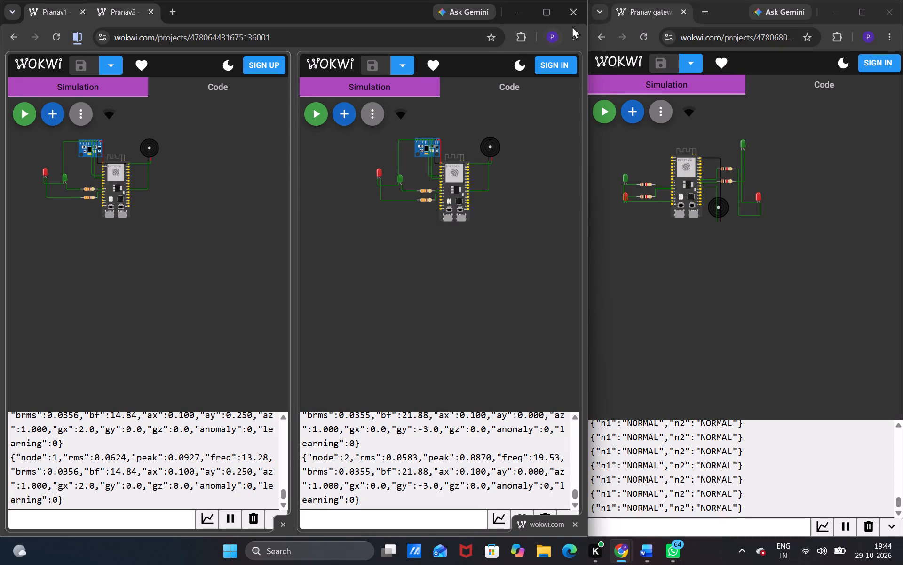
# Close the Chrome window showing the two Wokwi node projects.
pyautogui.click(576, 7)
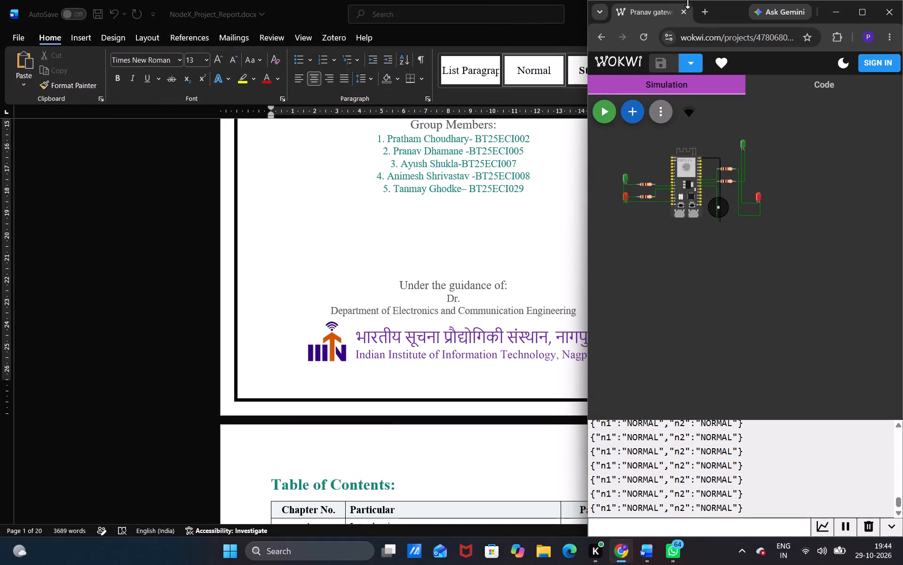
# Search Google for "iiit nagpur" in a new Chrome tab and open the institute website's Faculty & Staff Directory.
pyautogui.click(854, 12)
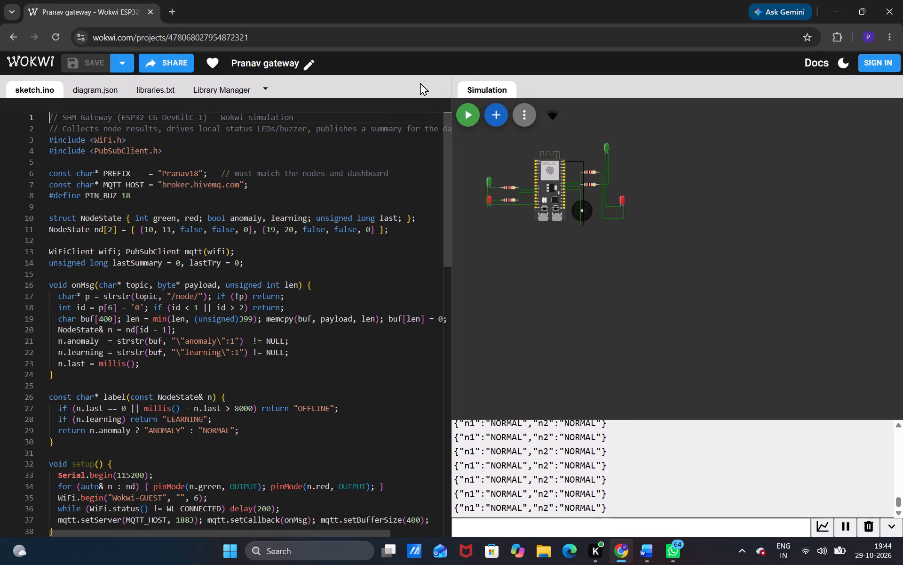
pyautogui.click(172, 4)
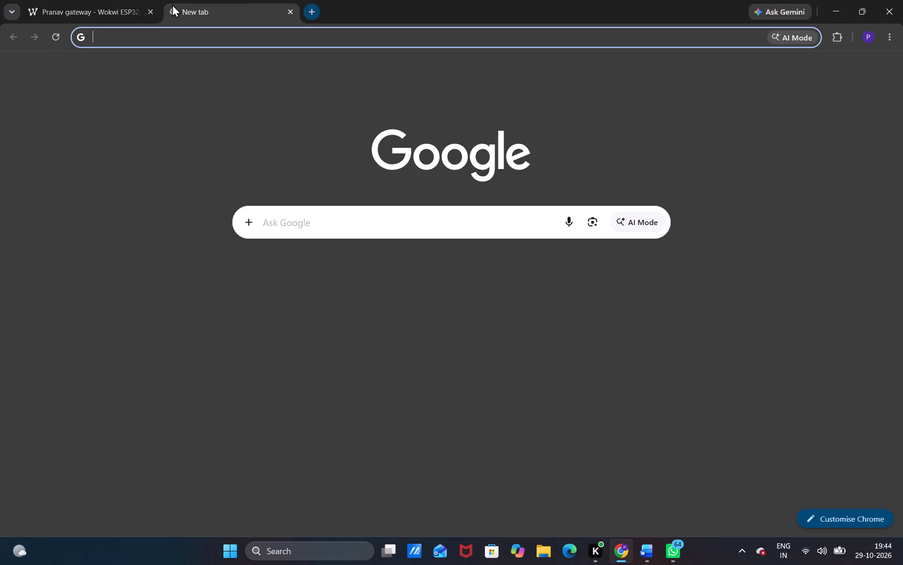
pyautogui.click(304, 228)
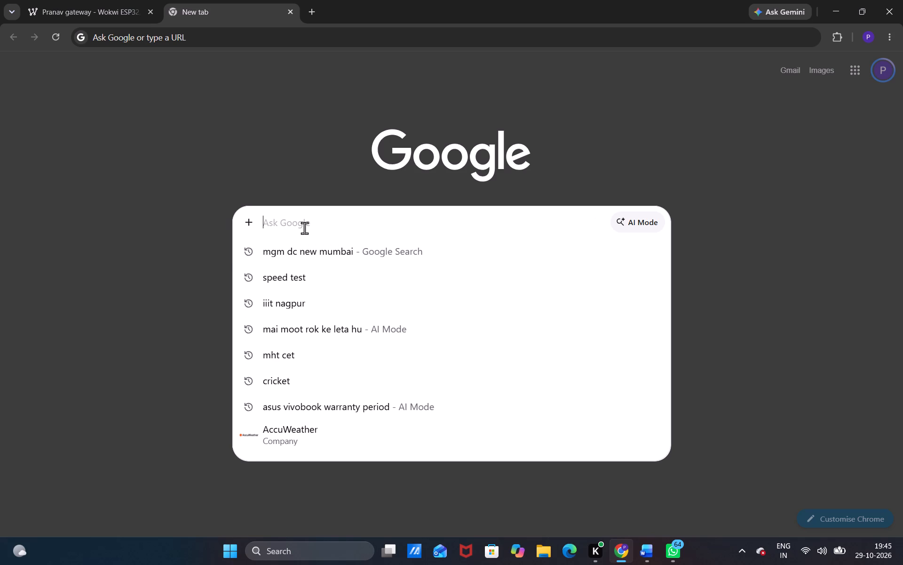
pyautogui.write('iiit nag')
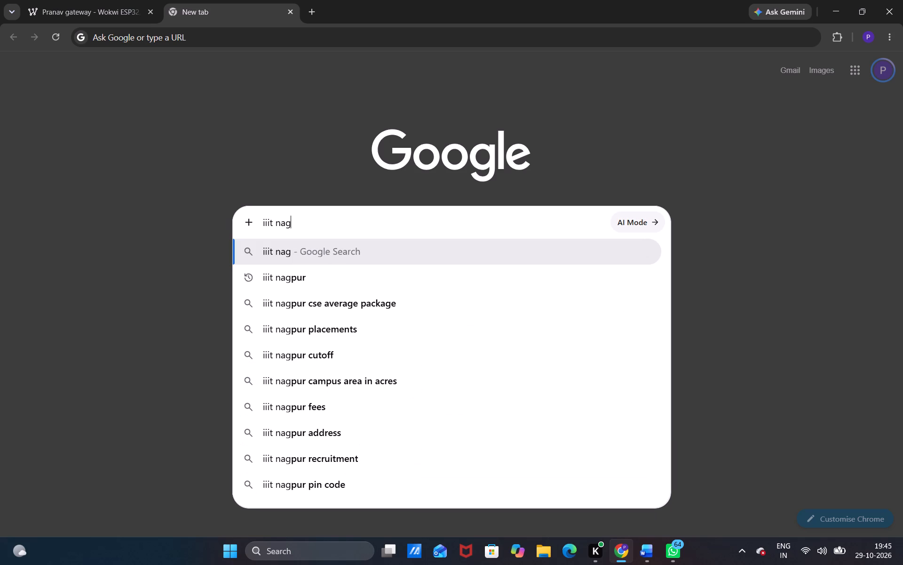
pyautogui.click(309, 276)
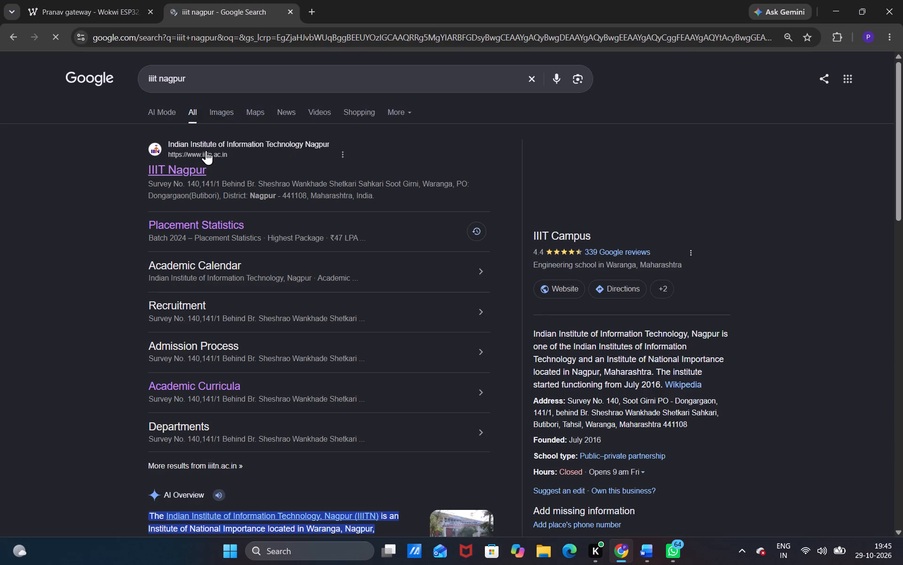
pyautogui.click(187, 171)
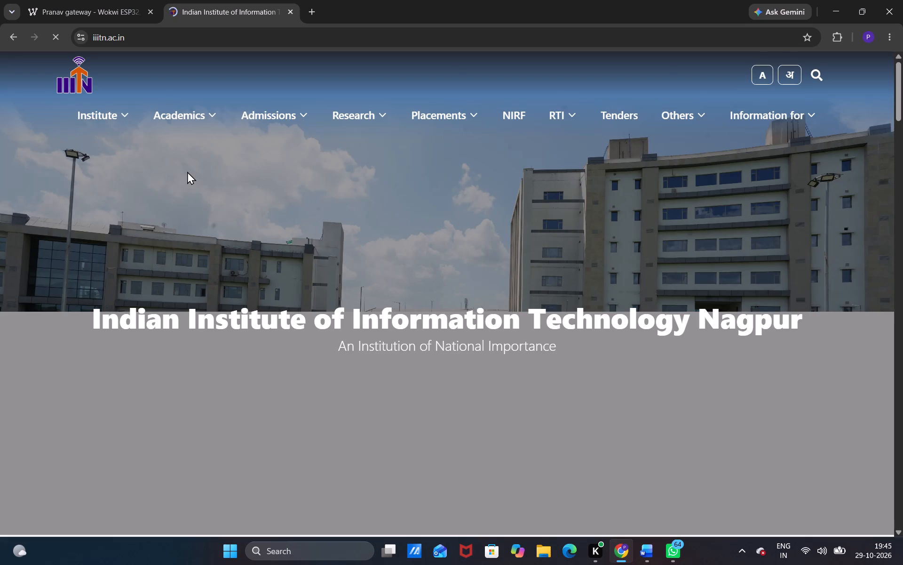
pyautogui.click(683, 123)
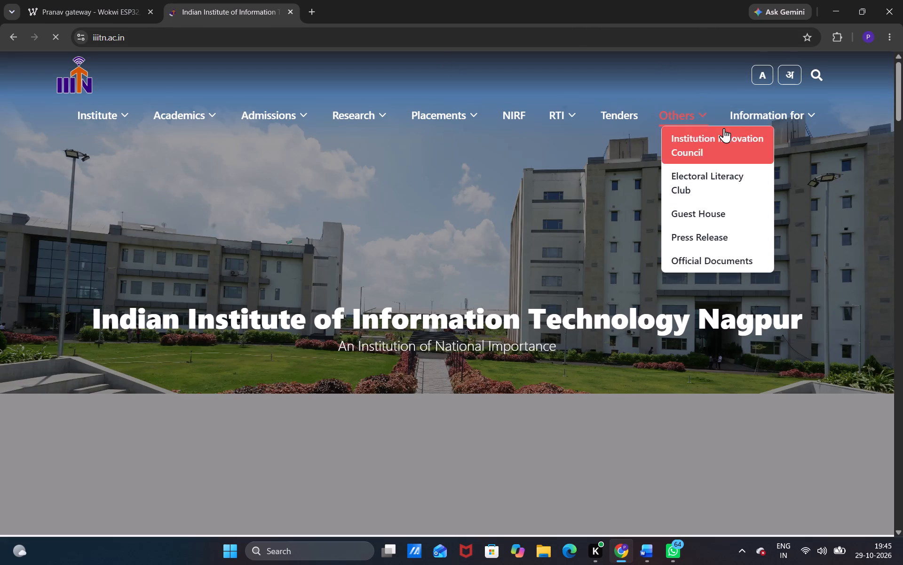
pyautogui.click(748, 157)
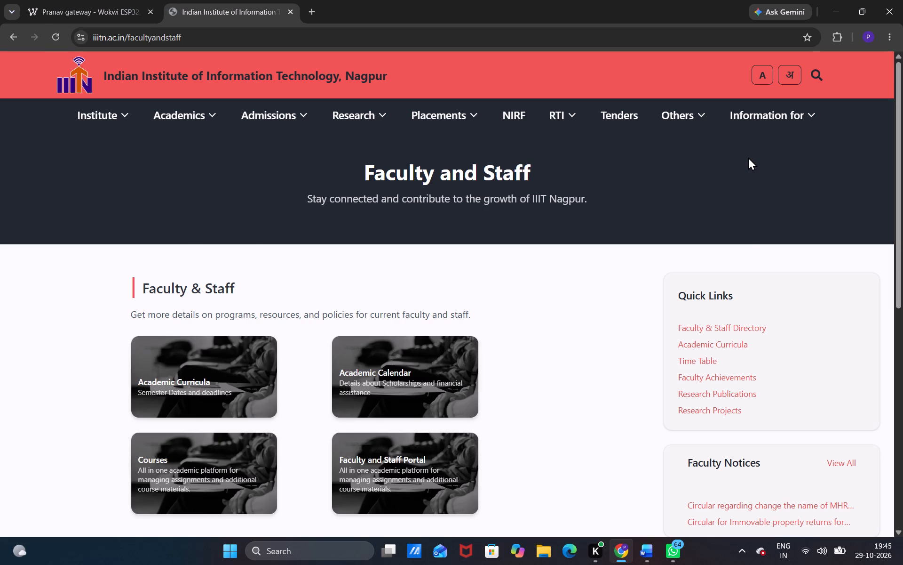
pyautogui.scroll(-3, 633, 356)
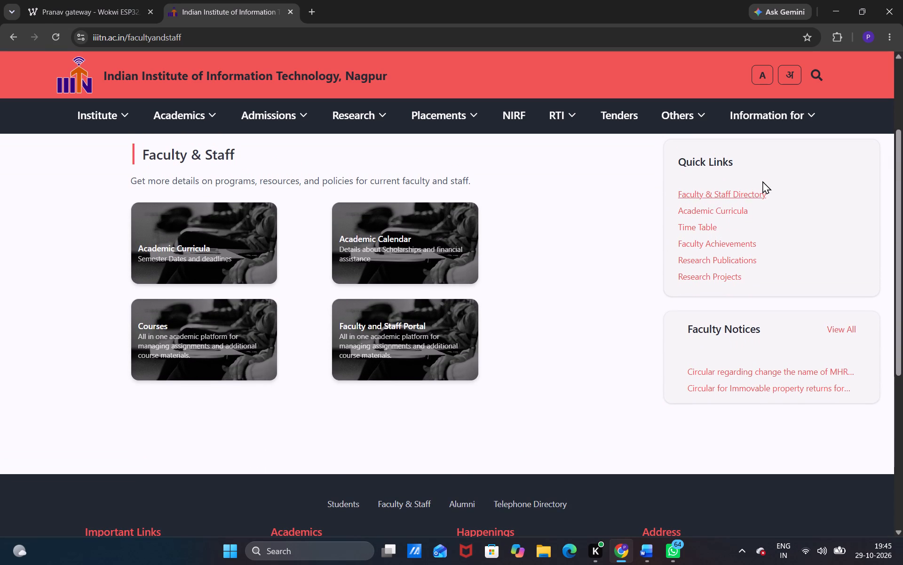
pyautogui.click(741, 193)
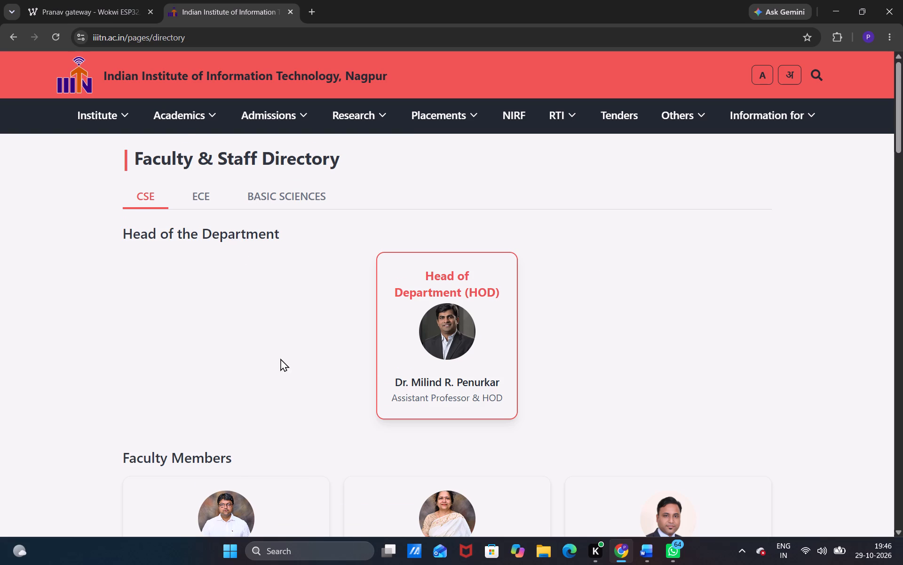
# In the directory's ECE faculty list, find the project guide, the assistant professor pictured in a maroon suit, and open his profile.
pyautogui.scroll(-5, 280, 358)
pyautogui.scroll(3, 280, 358)
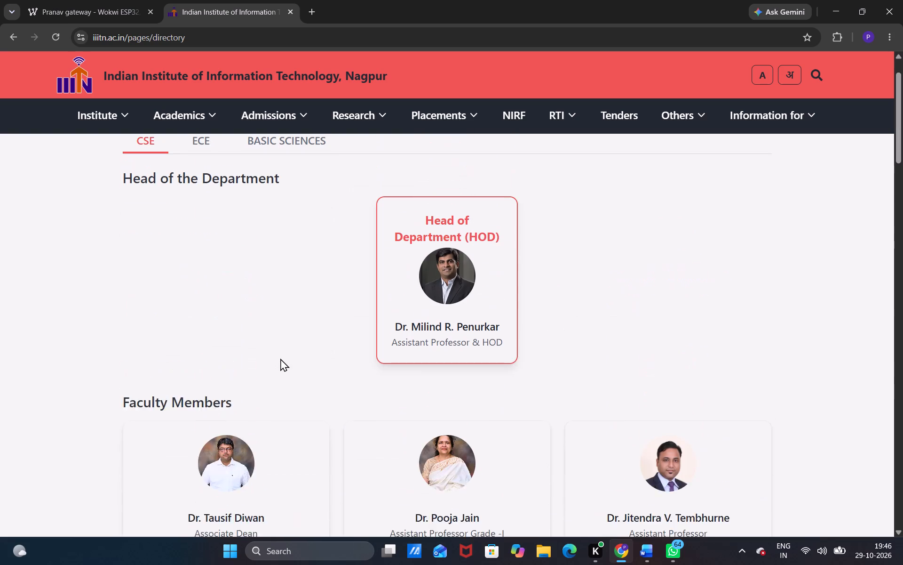
pyautogui.click(206, 191)
pyautogui.scroll(-3, 422, 351)
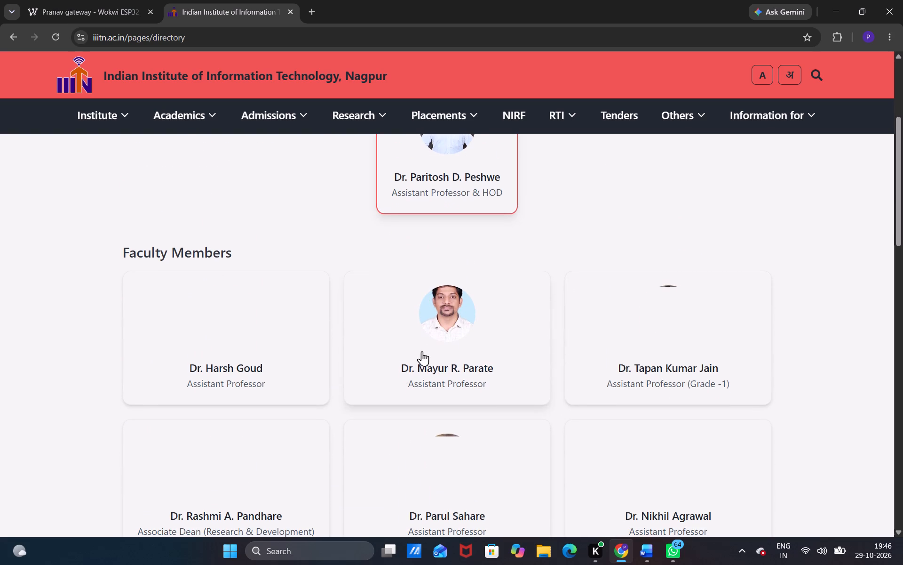
pyautogui.scroll(-4, 422, 351)
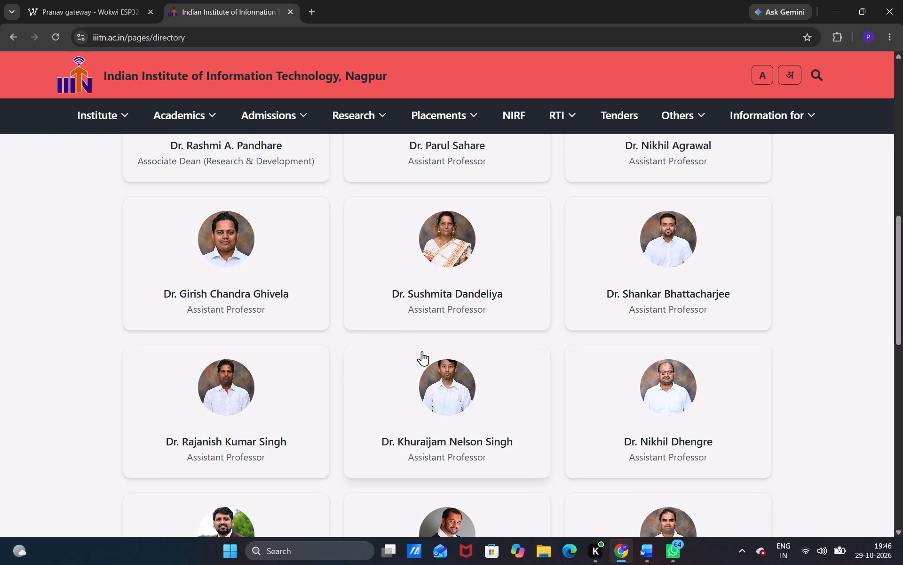
pyautogui.scroll(-2, 536, 406)
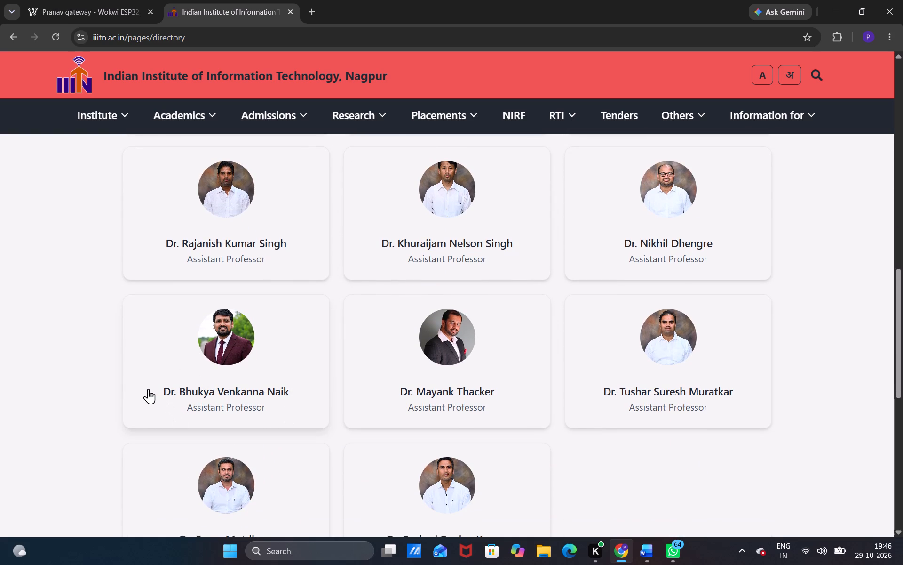
pyautogui.moveTo(151, 389); pyautogui.dragTo(291, 393)
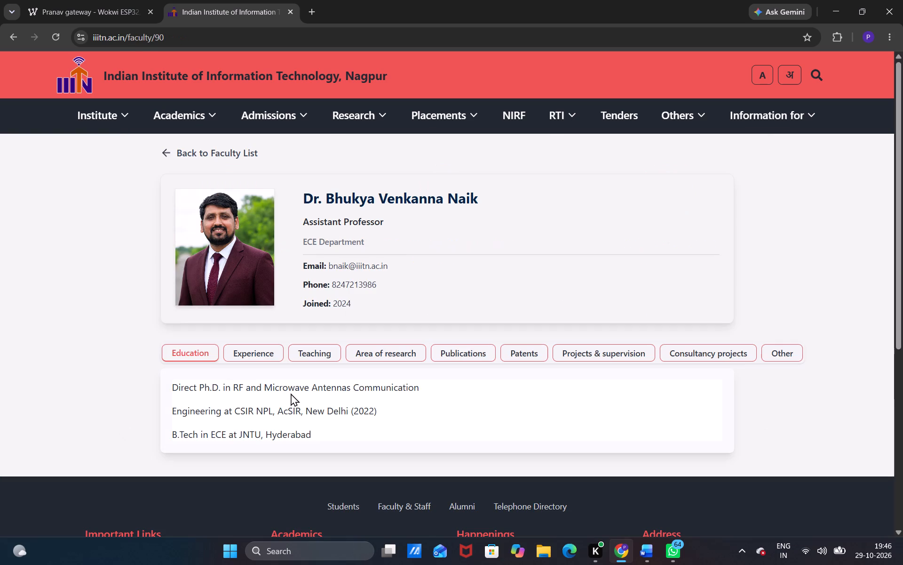
# Copy the guide's full name, including the "Dr." title, from the profile heading.
pyautogui.moveTo(304, 198); pyautogui.dragTo(475, 203)
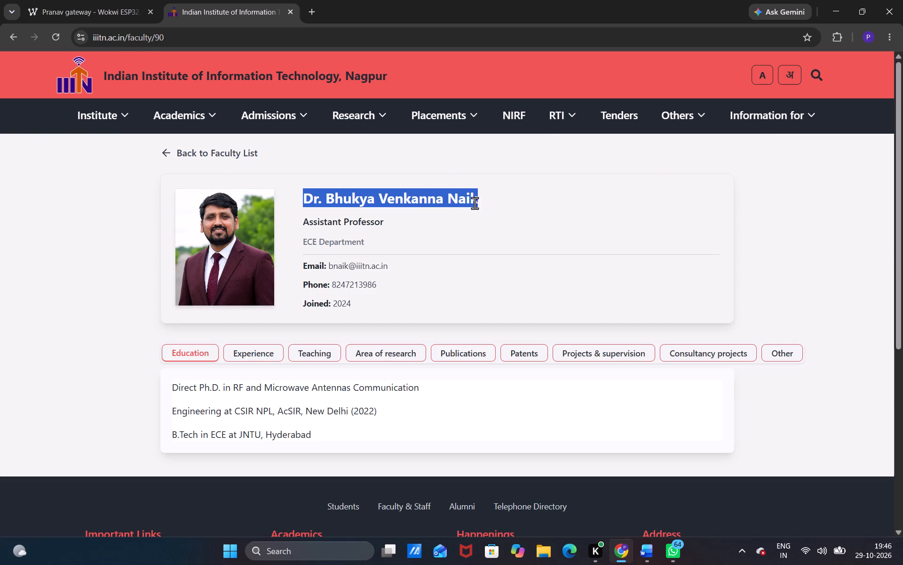
pyautogui.moveTo(475, 203); pyautogui.dragTo(479, 201)
pyautogui.hotkey('ctrl', 'c')
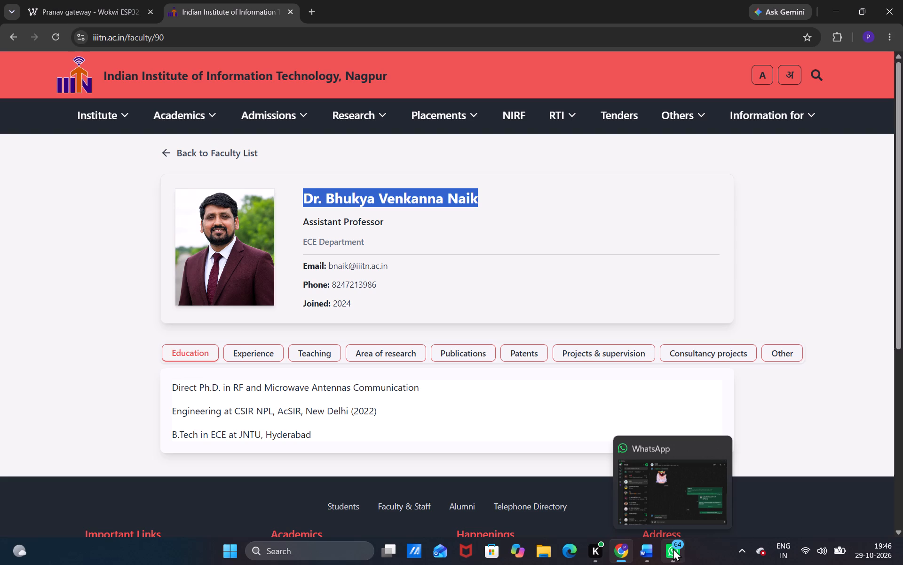
pyautogui.hotkey('ctrl', 'c')
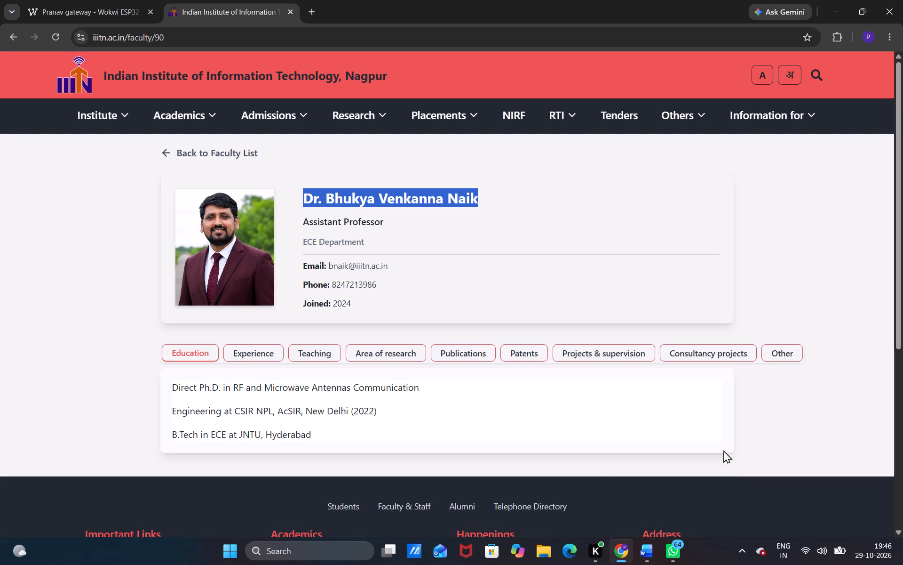
# In the Word report, replace "Dr." under "Under the guidance of:" with the copied guide's name and delete the extra blank line below it.
pyautogui.click(640, 545)
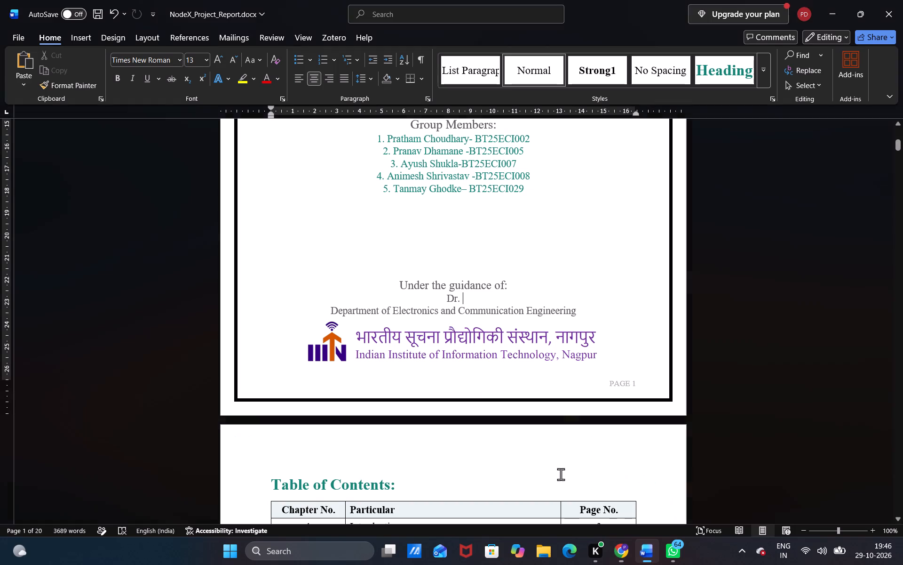
pyautogui.press('BackSpace')
pyautogui.press('BackSpace')
pyautogui.press('BackSpace')
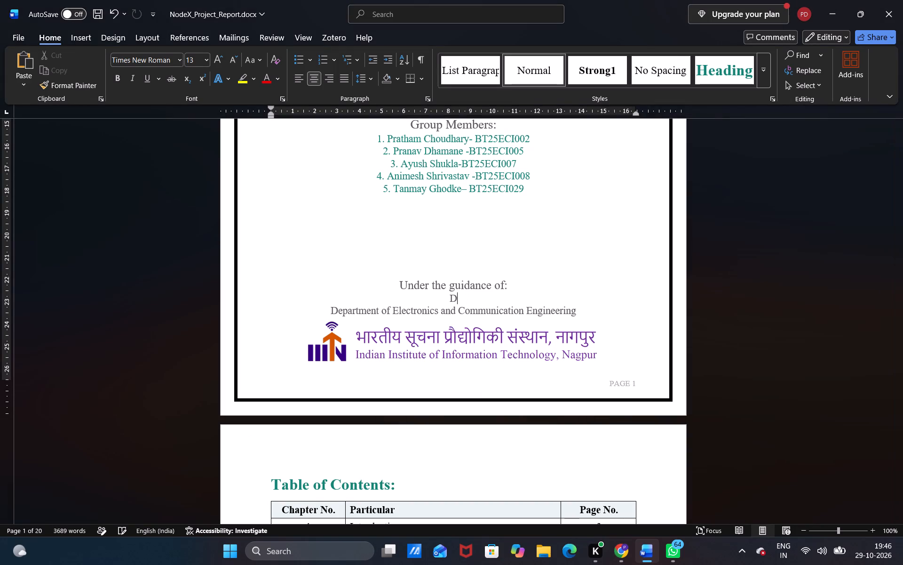
pyautogui.press('BackSpace')
pyautogui.hotkey('ctrl', 'v')
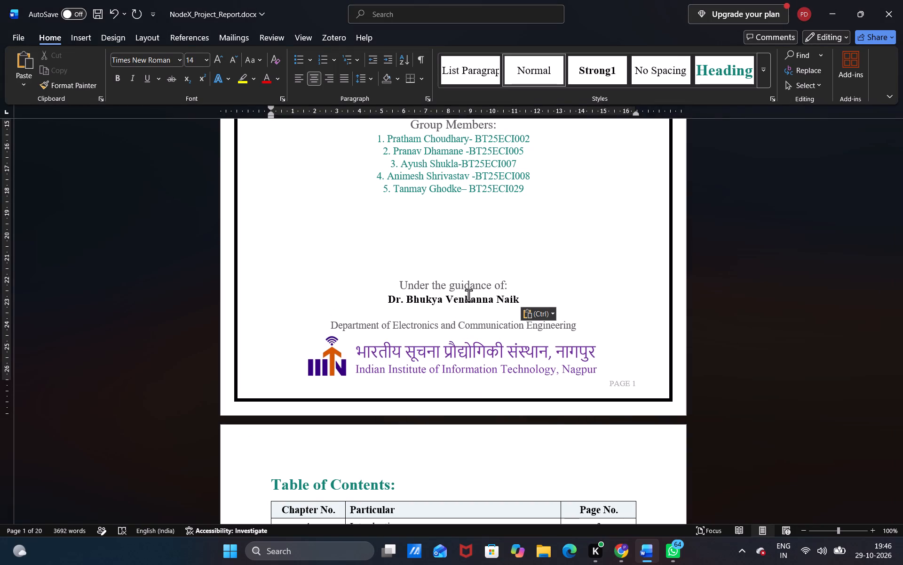
pyautogui.press('BackSpace')
pyautogui.press('BackSpace')
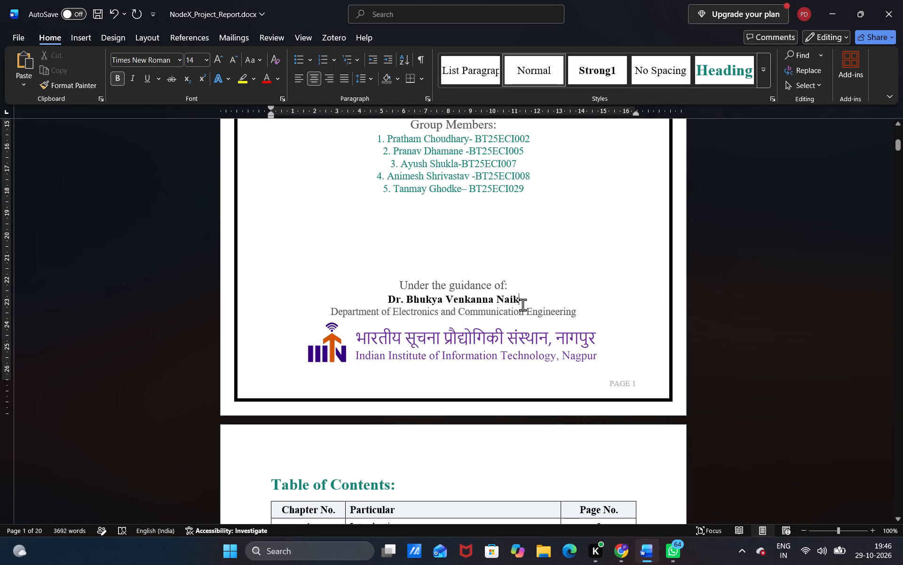
# Remove the bold formatting from the guide's name on the cover page.
pyautogui.moveTo(522, 301); pyautogui.dragTo(391, 296)
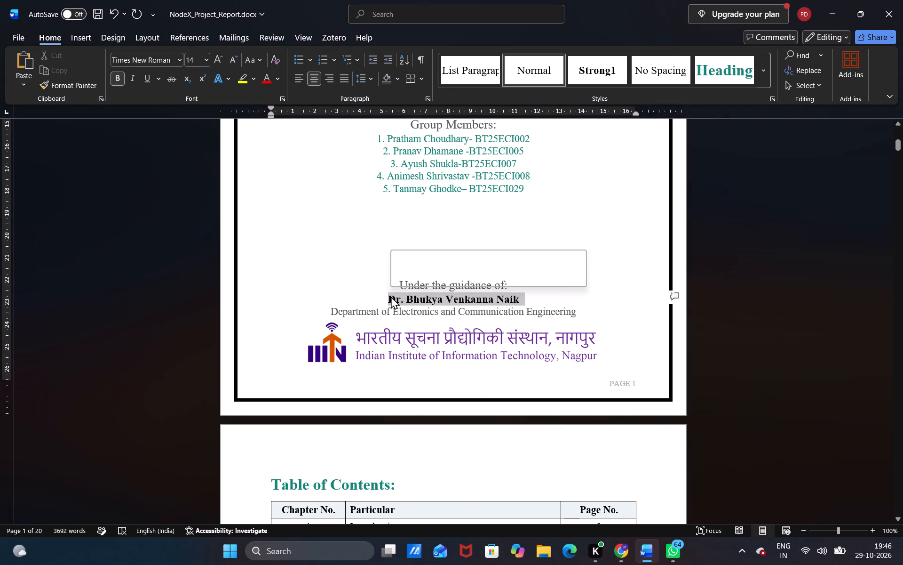
pyautogui.click(109, 78)
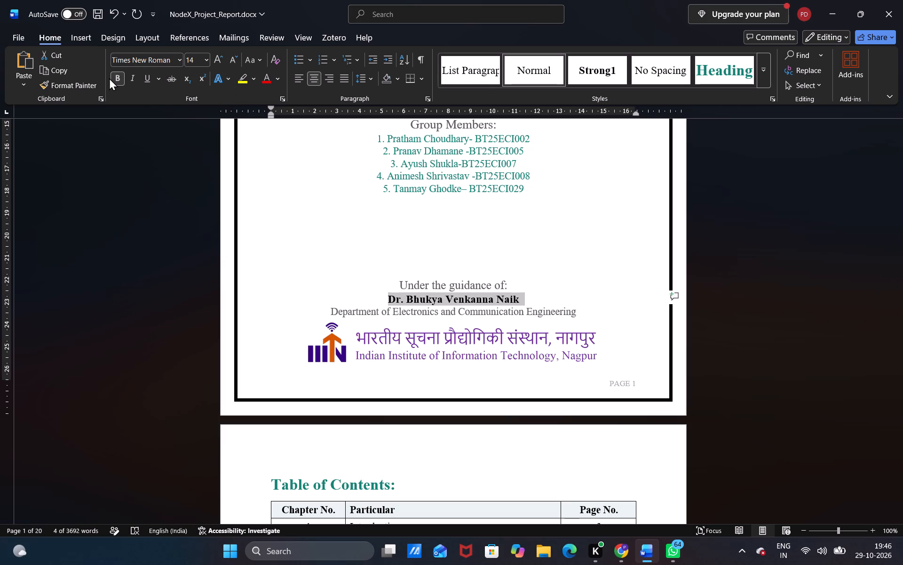
pyautogui.click(111, 78)
pyautogui.click(546, 257)
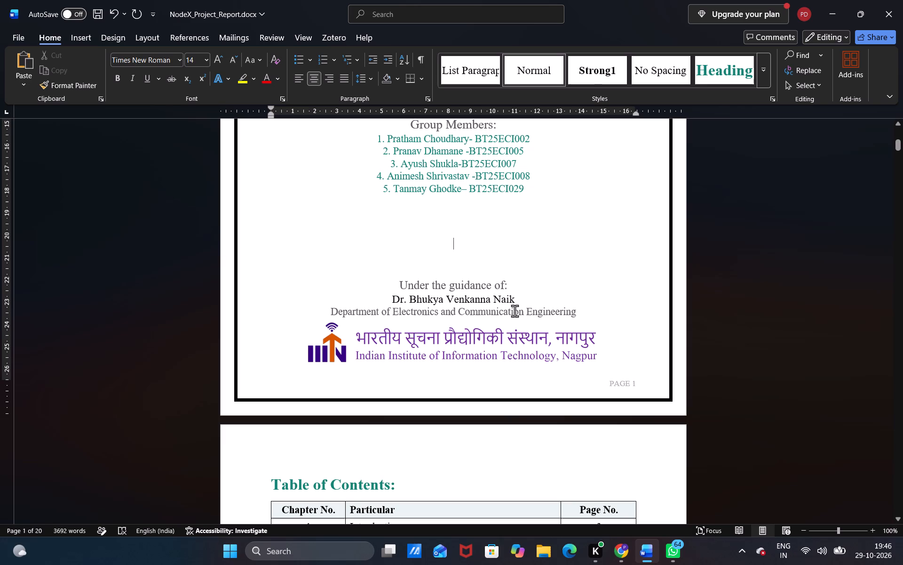
# Select the guide's name on the cover page and open its font colour choices.
pyautogui.moveTo(514, 301); pyautogui.dragTo(399, 296)
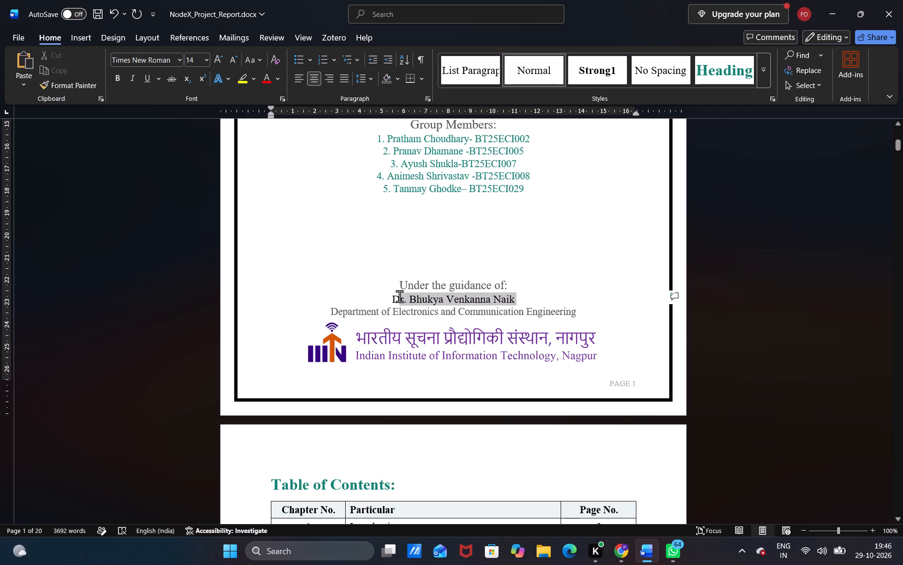
pyautogui.moveTo(399, 296); pyautogui.dragTo(395, 296)
pyautogui.click(479, 274)
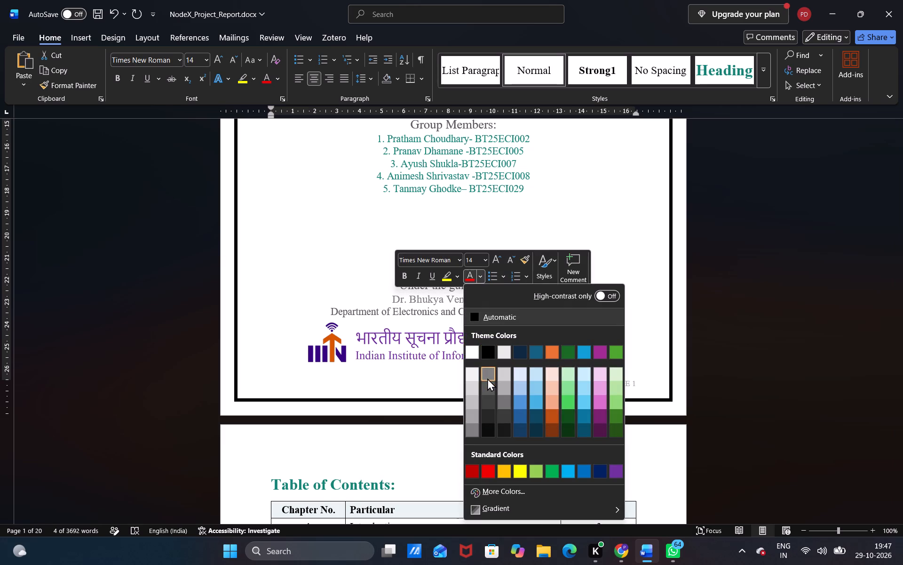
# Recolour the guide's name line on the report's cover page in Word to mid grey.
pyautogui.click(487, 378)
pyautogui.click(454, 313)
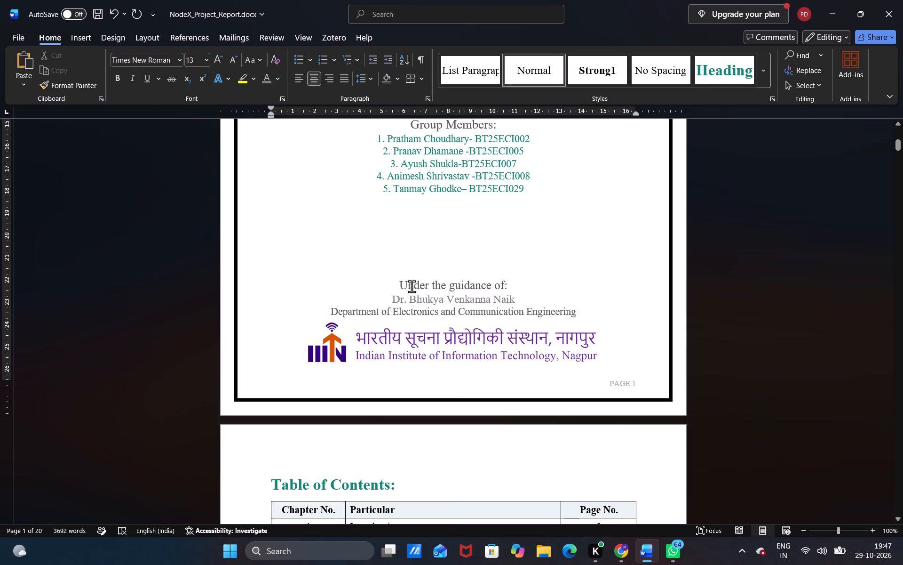
# Overwrite the guide's name line with a copy of the department line, and delete the duplicate so one department line remains.
pyautogui.moveTo(576, 312); pyautogui.dragTo(346, 308)
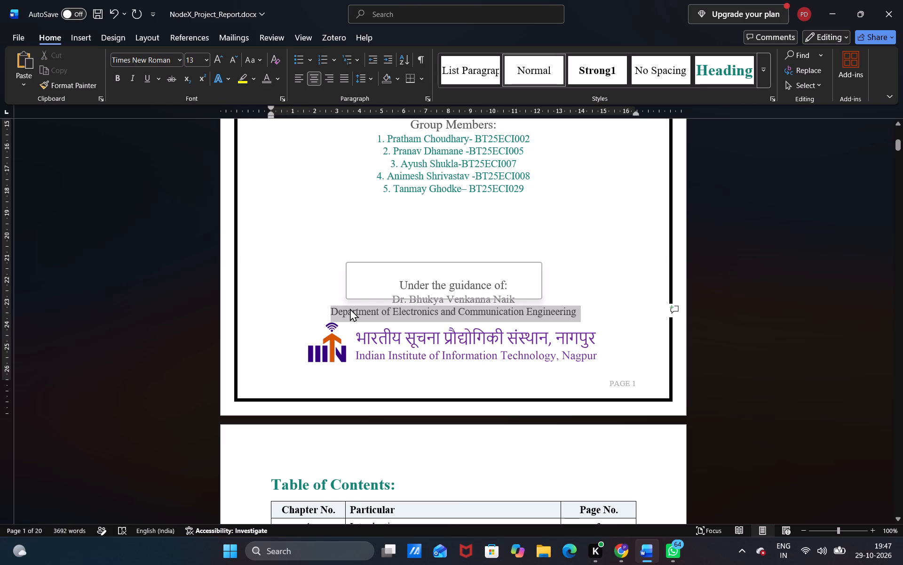
pyautogui.hotkey('ctrl', 'c')
pyautogui.moveTo(515, 299); pyautogui.dragTo(437, 302)
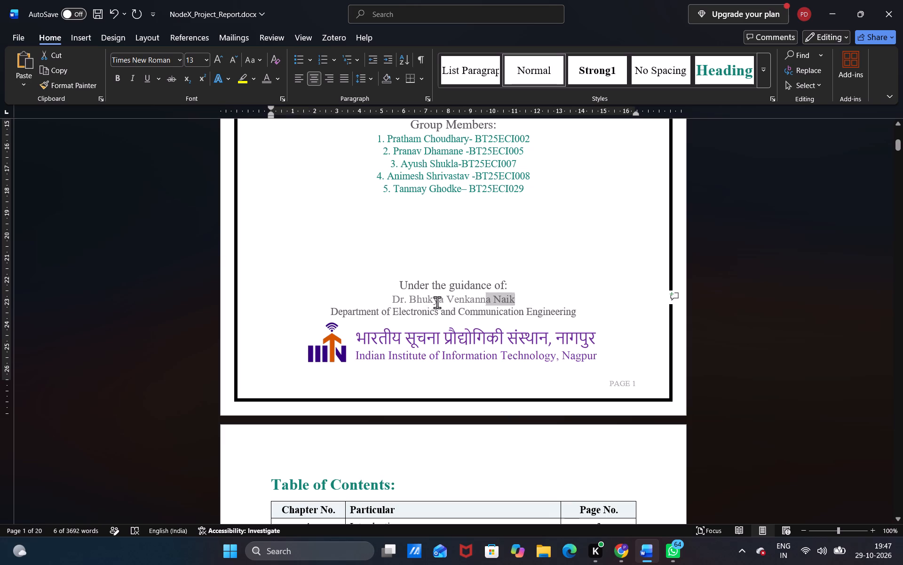
pyautogui.moveTo(437, 302); pyautogui.dragTo(395, 300)
pyautogui.hotkey('ctrl', 'v')
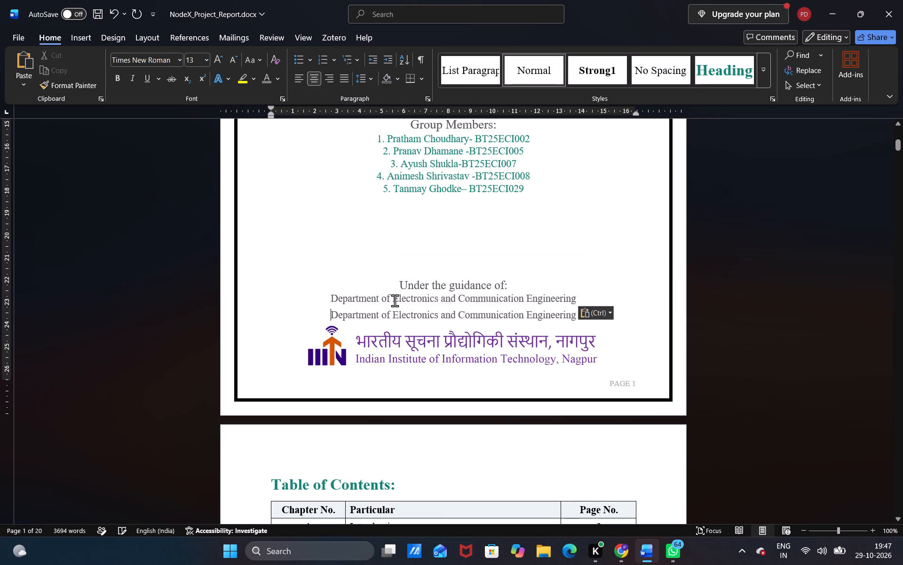
pyautogui.moveTo(332, 299); pyautogui.dragTo(574, 301)
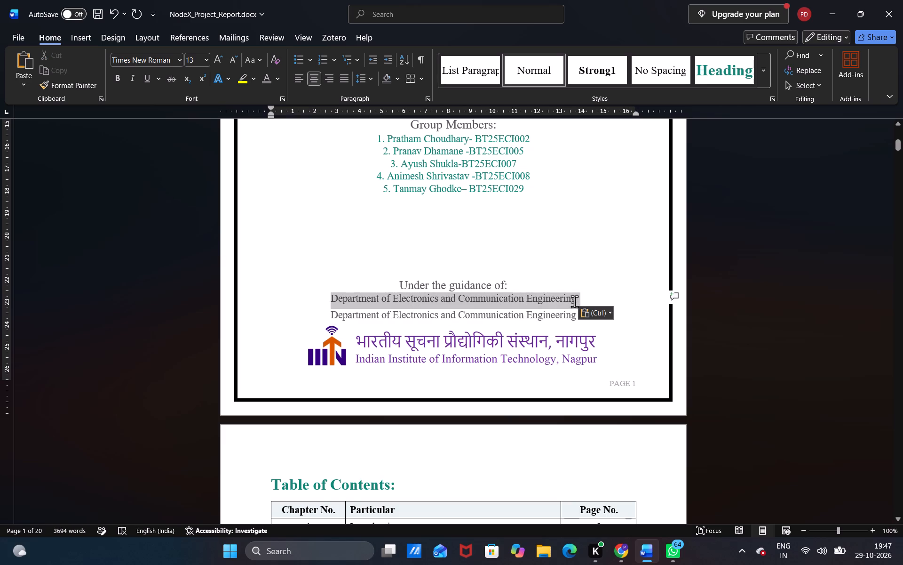
pyautogui.moveTo(574, 301); pyautogui.dragTo(576, 300)
pyautogui.press('BackSpace')
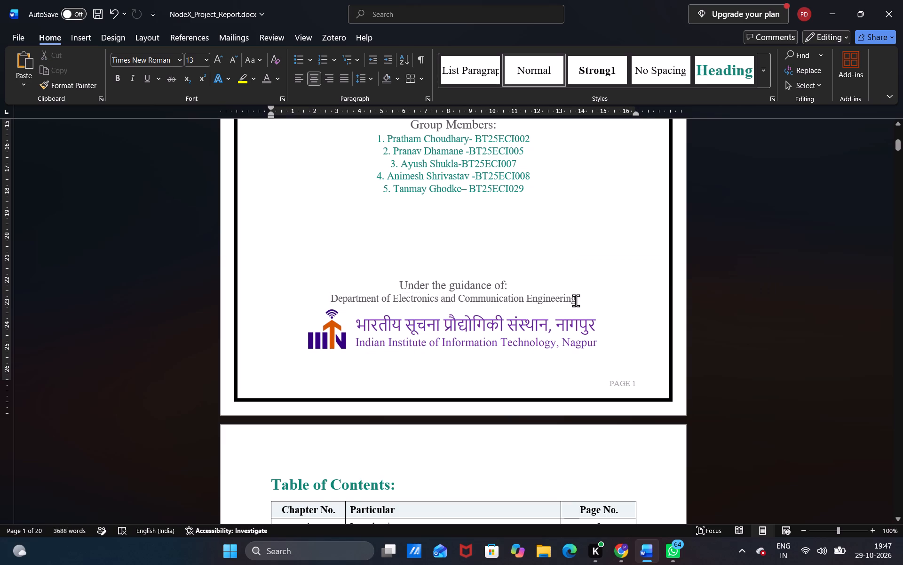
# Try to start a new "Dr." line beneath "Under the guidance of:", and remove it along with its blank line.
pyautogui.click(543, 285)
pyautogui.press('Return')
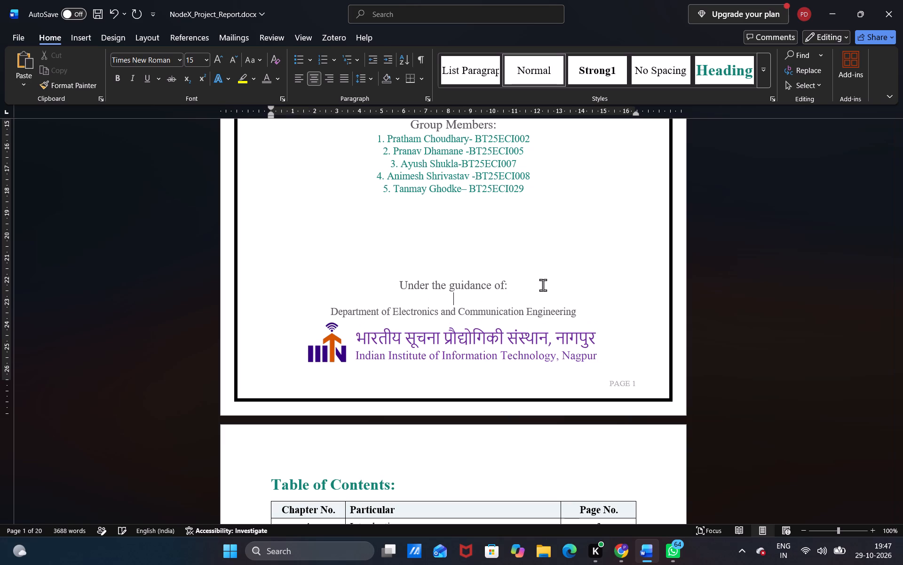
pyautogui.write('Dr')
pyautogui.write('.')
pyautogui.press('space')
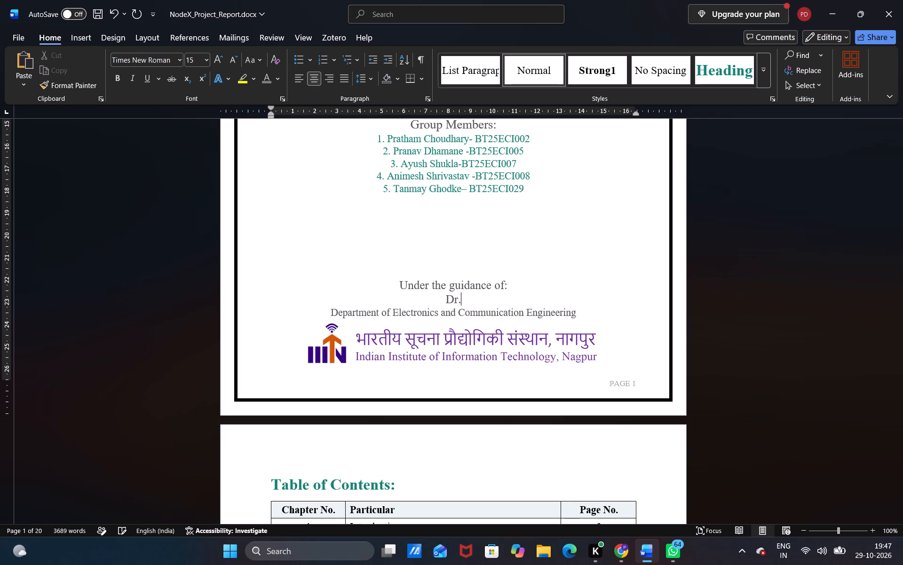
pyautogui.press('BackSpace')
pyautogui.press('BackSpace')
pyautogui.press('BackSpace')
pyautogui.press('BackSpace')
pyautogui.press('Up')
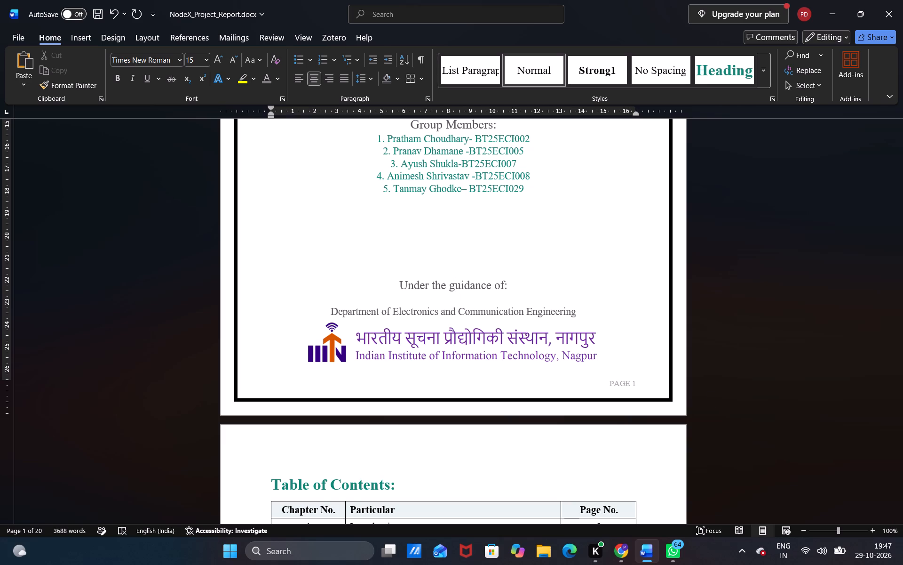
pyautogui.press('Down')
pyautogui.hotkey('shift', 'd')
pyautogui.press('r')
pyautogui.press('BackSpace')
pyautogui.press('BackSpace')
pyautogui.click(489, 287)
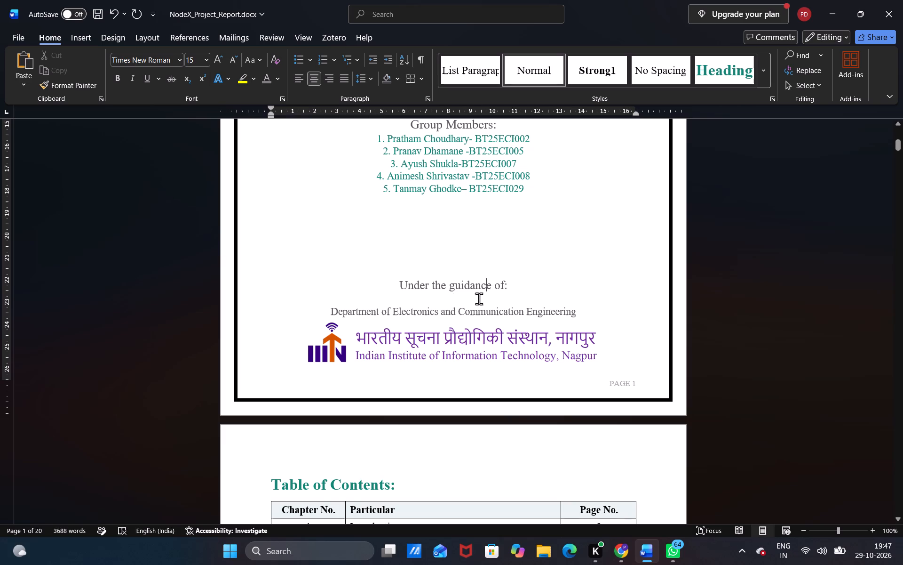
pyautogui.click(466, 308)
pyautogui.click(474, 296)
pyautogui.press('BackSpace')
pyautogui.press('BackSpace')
# Add a "Dr. " line directly below "Under the guidance of:" in that heading's formatting and leave the text cursor after it.
pyautogui.press('Return')
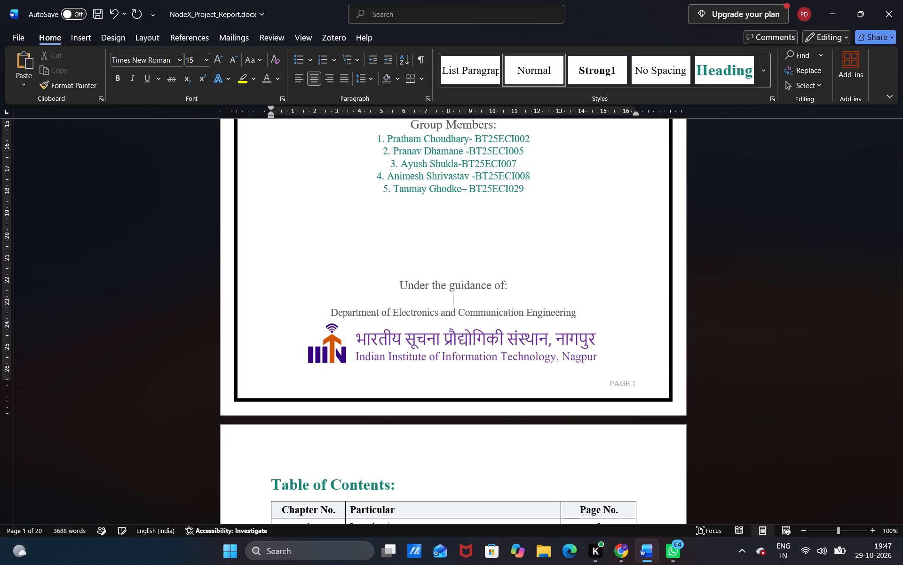
pyautogui.hotkey('shift', 'd')
pyautogui.press('r')
pyautogui.press('.')
pyautogui.press('space')
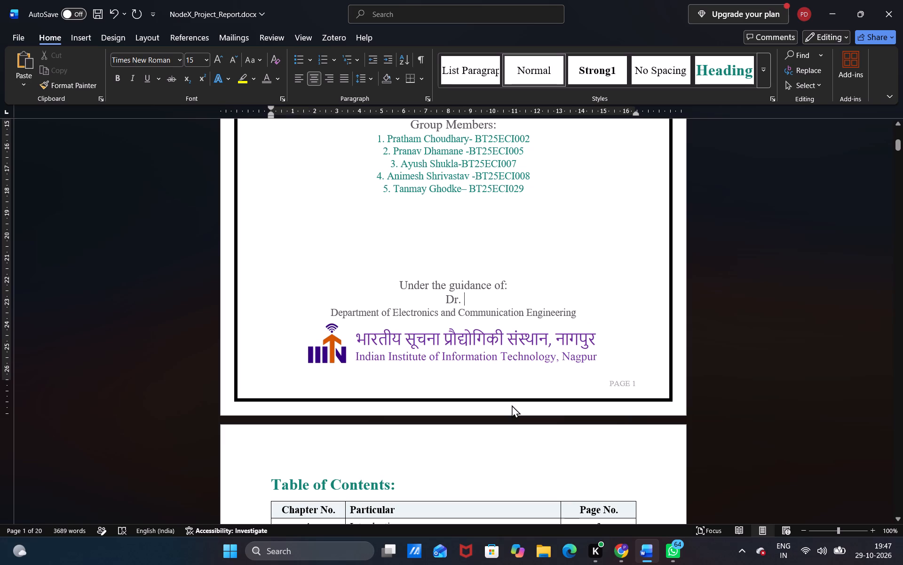
pyautogui.click(470, 315)
pyautogui.click(467, 285)
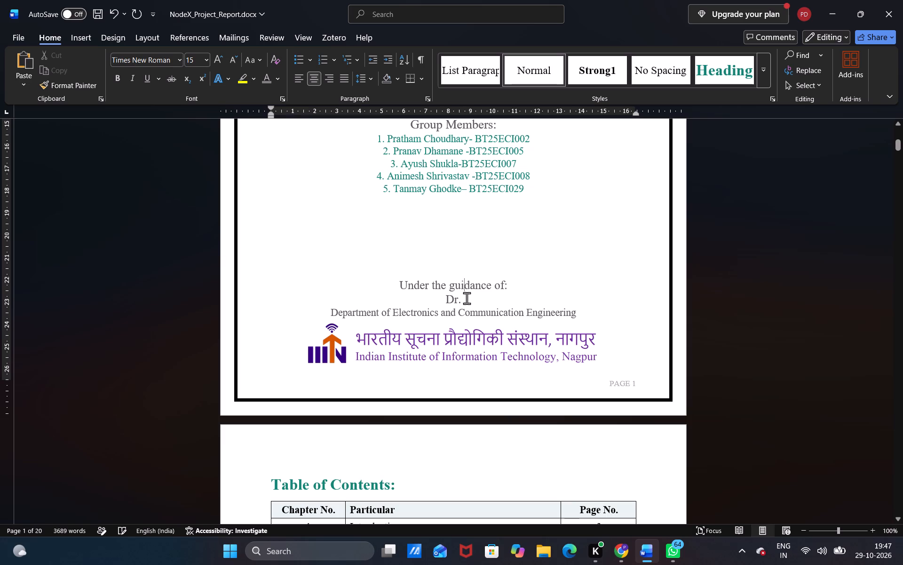
pyautogui.click(465, 300)
# Complete the guide's name after "Dr." on the cover page, using the full name given on the institute's faculty profile.
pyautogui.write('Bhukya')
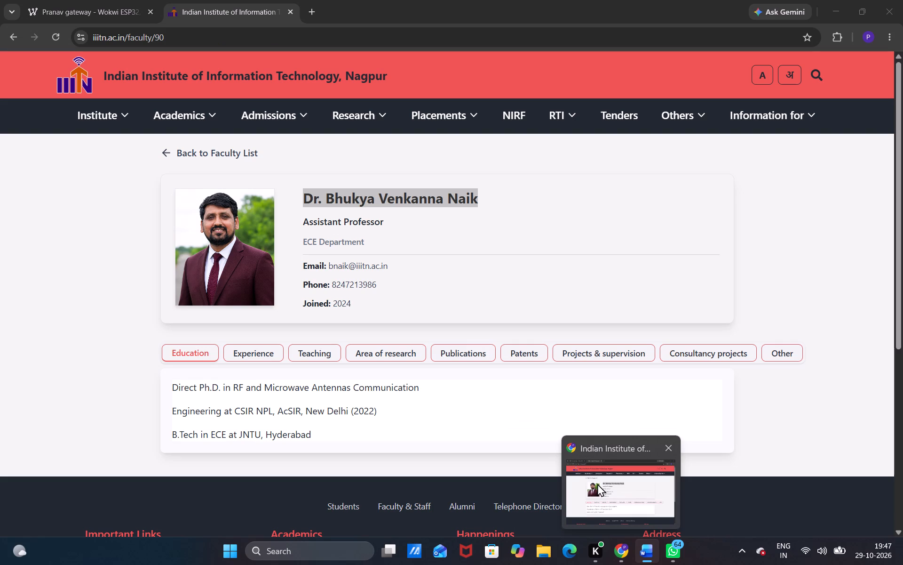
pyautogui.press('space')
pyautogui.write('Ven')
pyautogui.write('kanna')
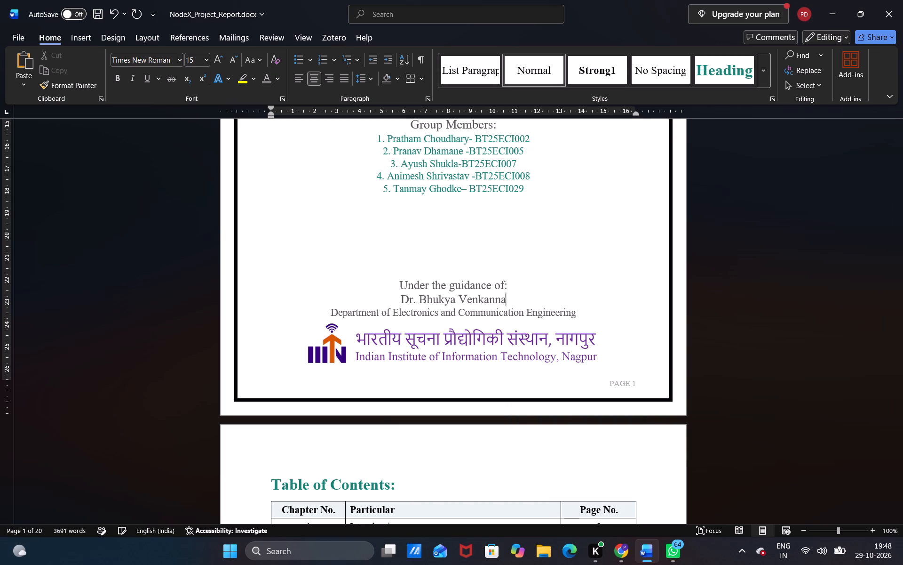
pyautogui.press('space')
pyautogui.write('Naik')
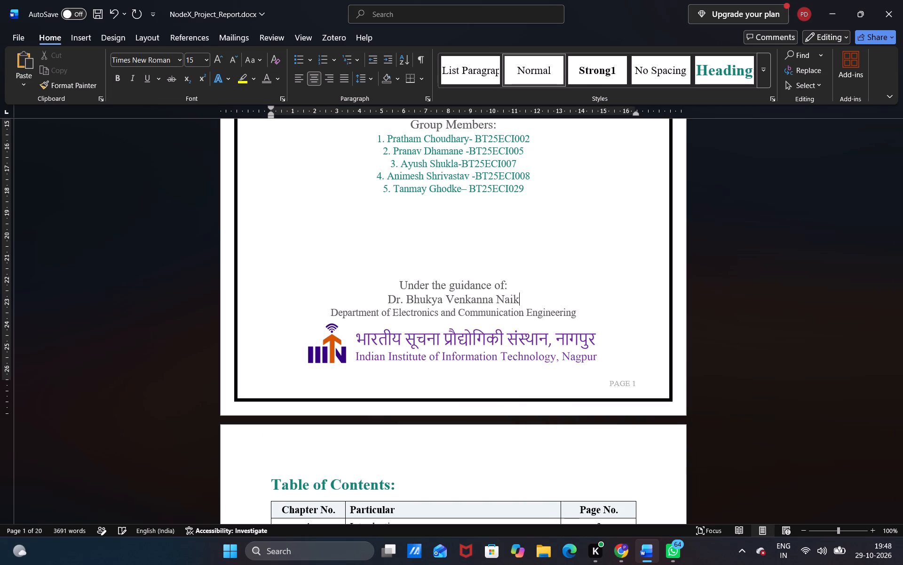
pyautogui.click(813, 326)
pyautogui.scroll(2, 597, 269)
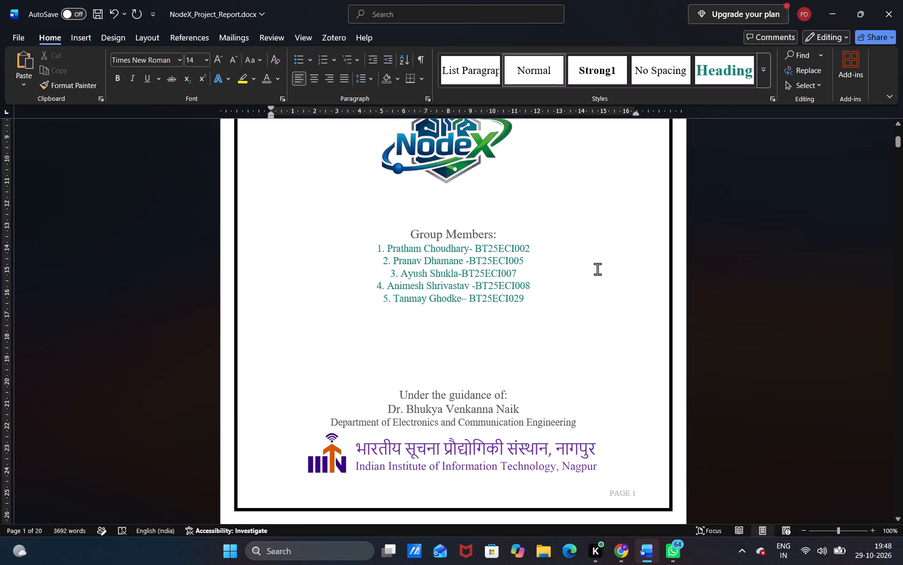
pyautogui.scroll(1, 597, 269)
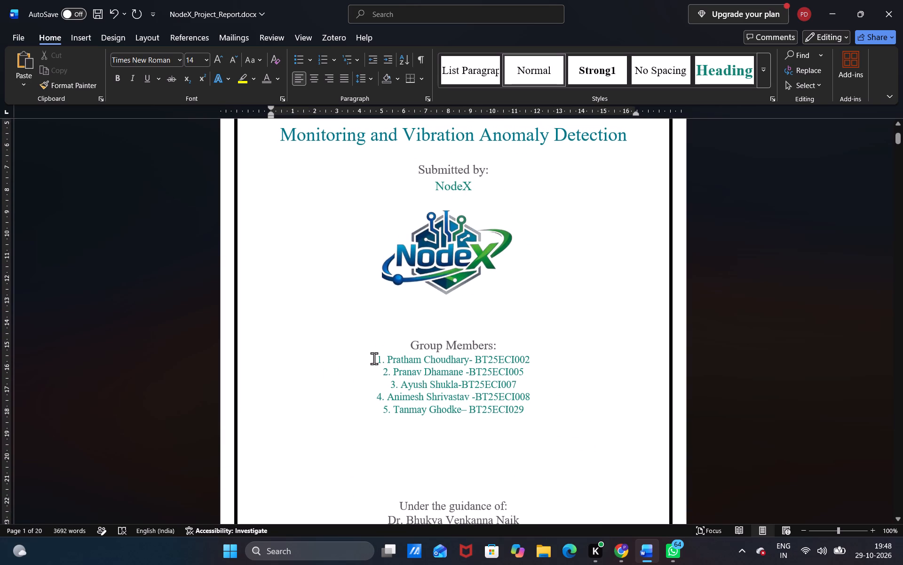
# Increase the font size of the five group member entries on the cover page by one increment.
pyautogui.moveTo(376, 358); pyautogui.dragTo(497, 415)
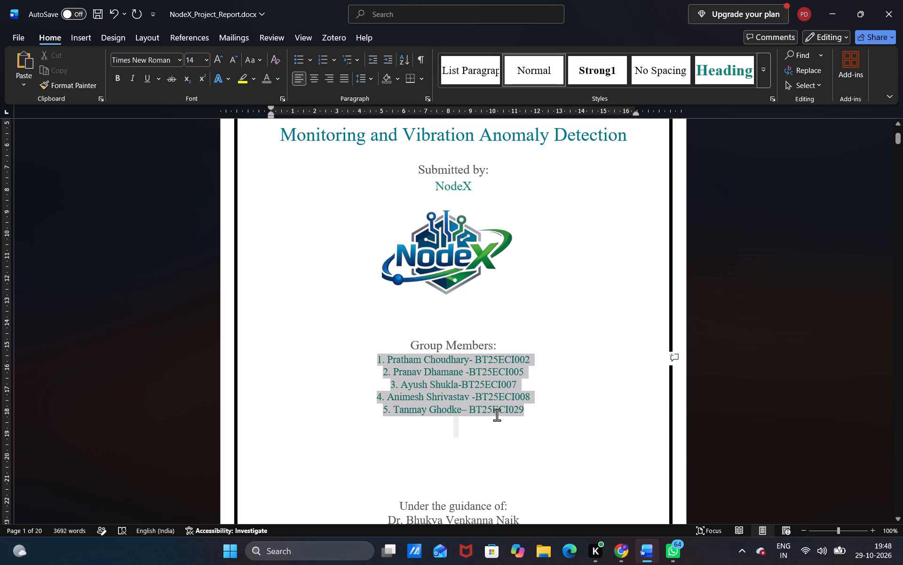
pyautogui.moveTo(497, 415); pyautogui.dragTo(500, 409)
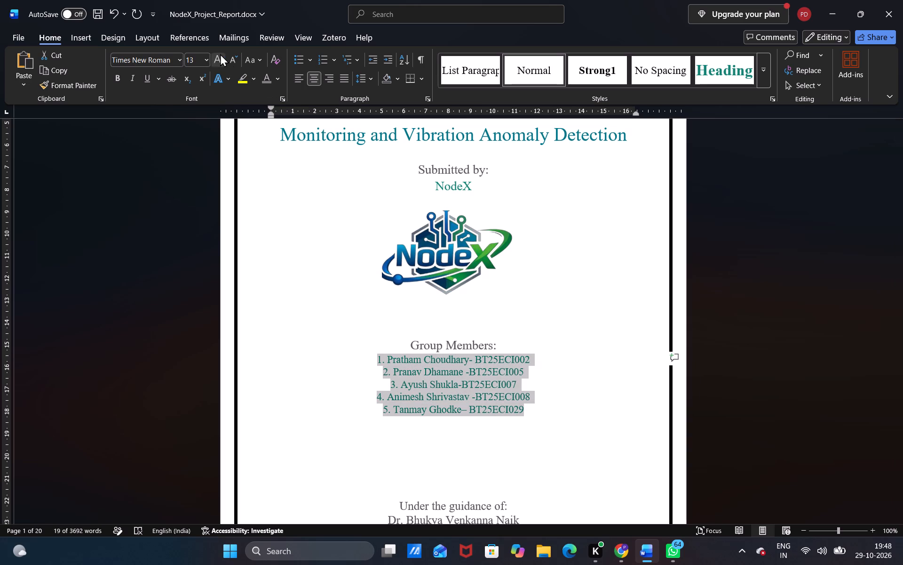
pyautogui.click(220, 54)
pyautogui.click(733, 350)
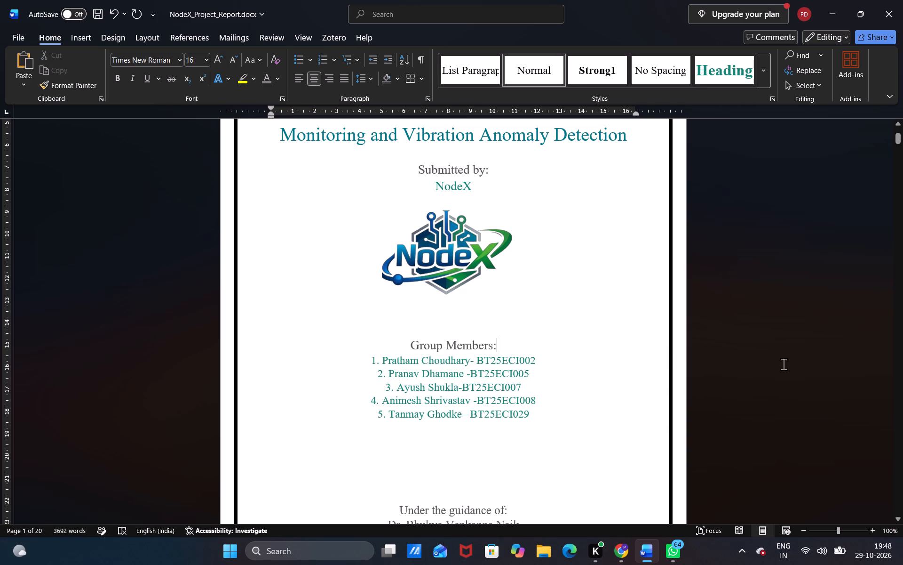
pyautogui.scroll(4, 582, 323)
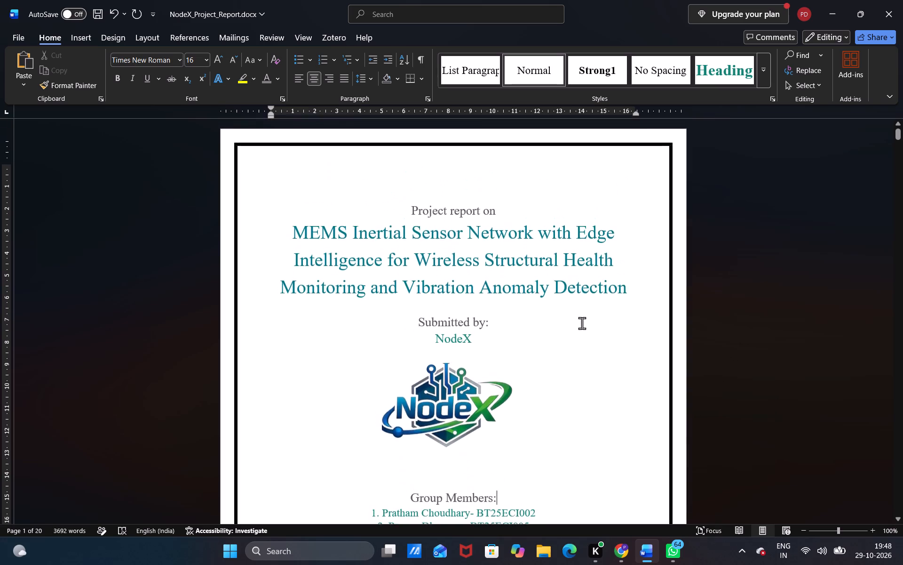
# Look through the whole report, from the cover page to the references on the last page, to check its layout and formatting.
pyautogui.scroll(-4, 582, 323)
pyautogui.scroll(1, 582, 323)
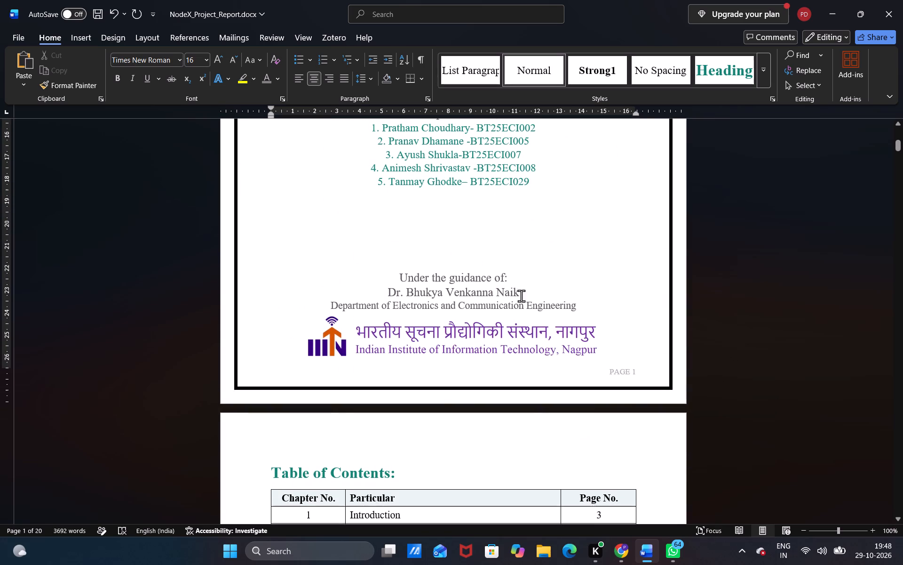
pyautogui.scroll(-7, 528, 300)
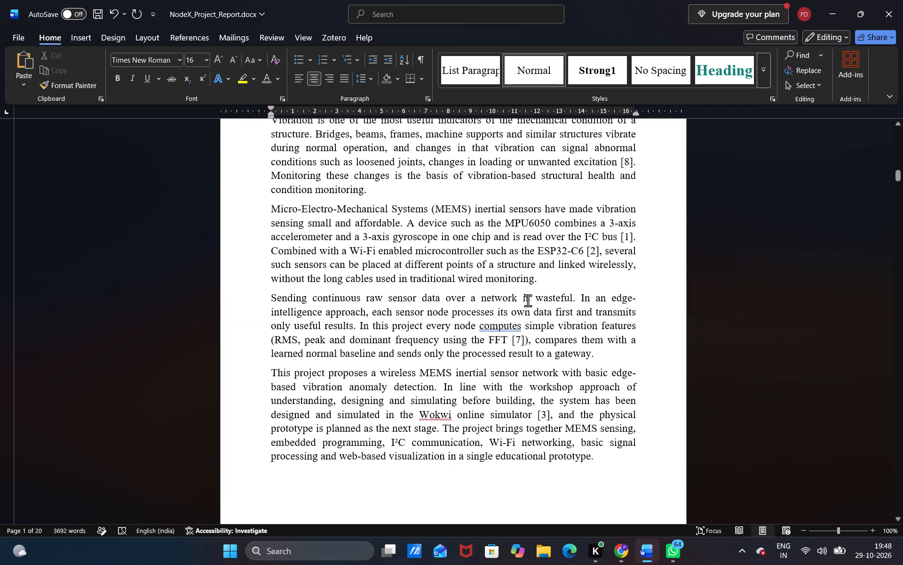
pyautogui.scroll(-12, 528, 300)
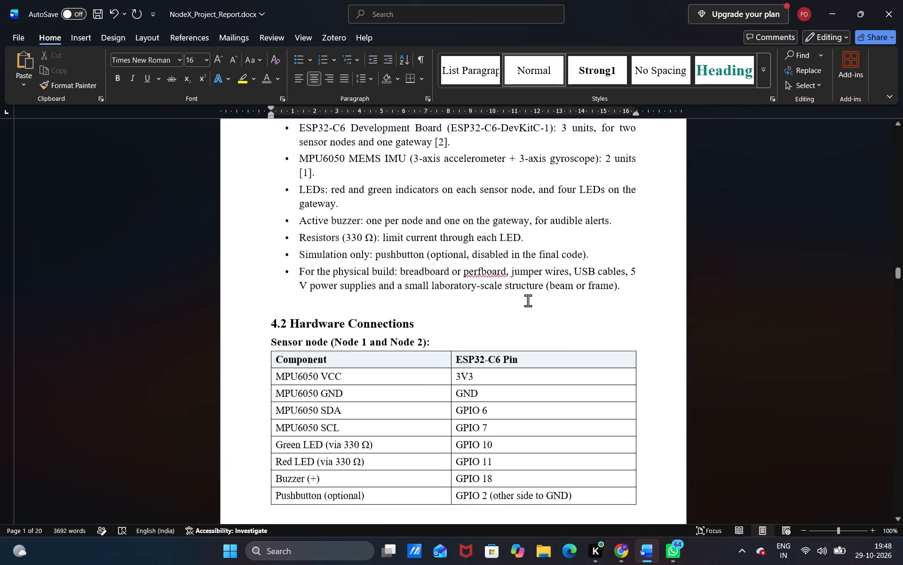
pyautogui.scroll(-12, 528, 300)
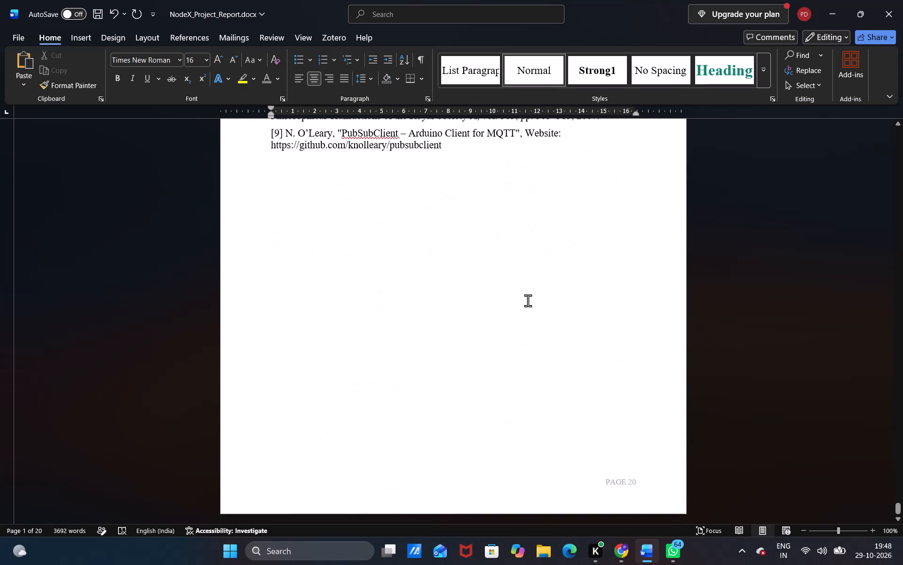
# Save the NodeX_Project_Report document under its existing name.
pyautogui.click(395, 268)
pyautogui.click(23, 40)
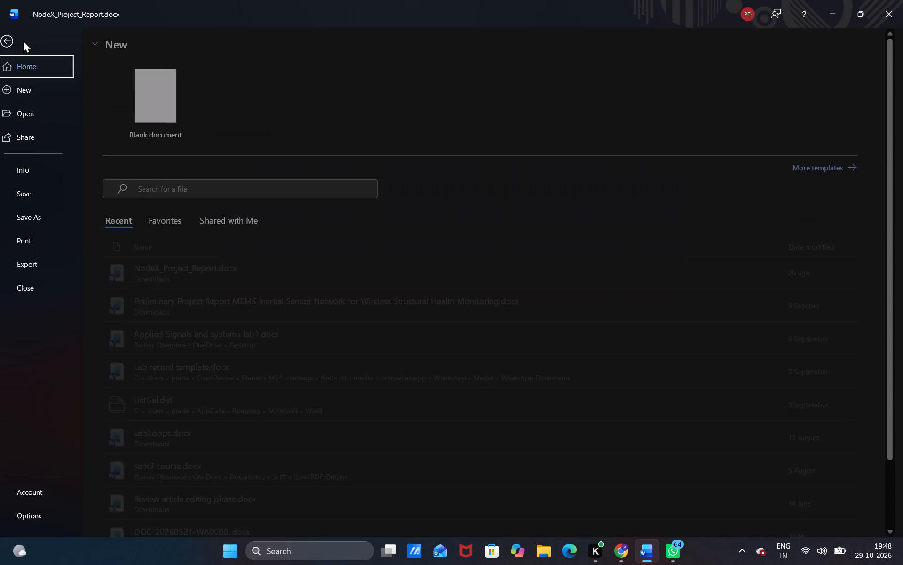
pyautogui.click(40, 191)
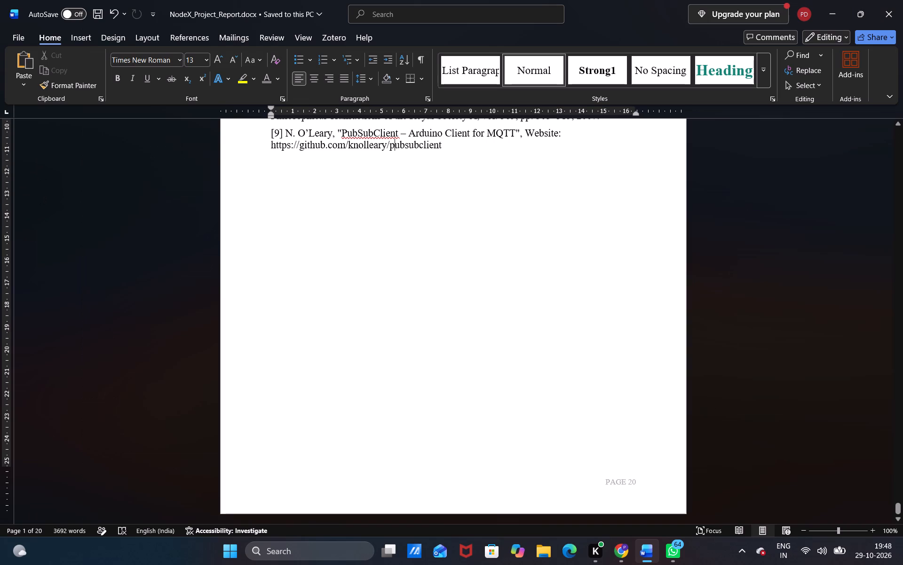
# Print the report to a PDF document, choosing the Downloads folder as its destination and making the file name ready for entry.
pyautogui.click(13, 33)
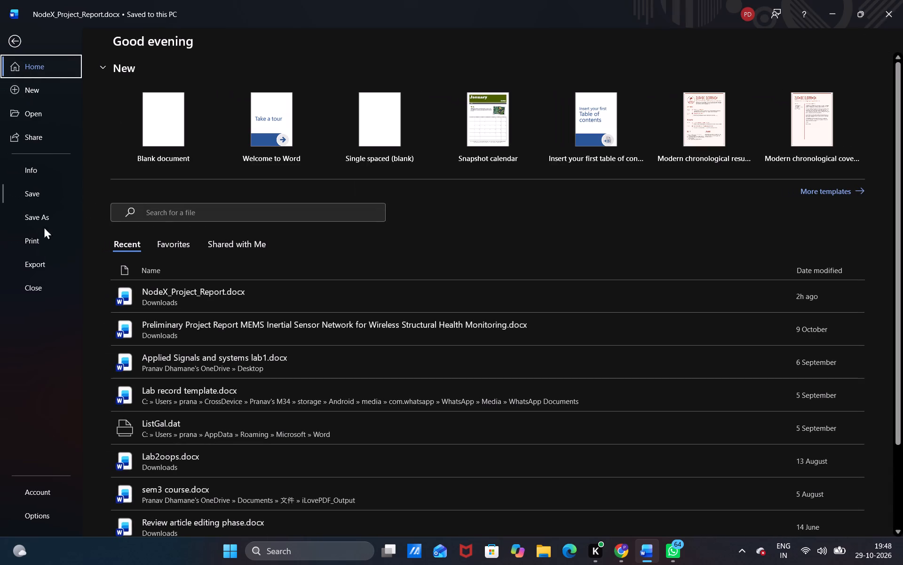
pyautogui.click(35, 264)
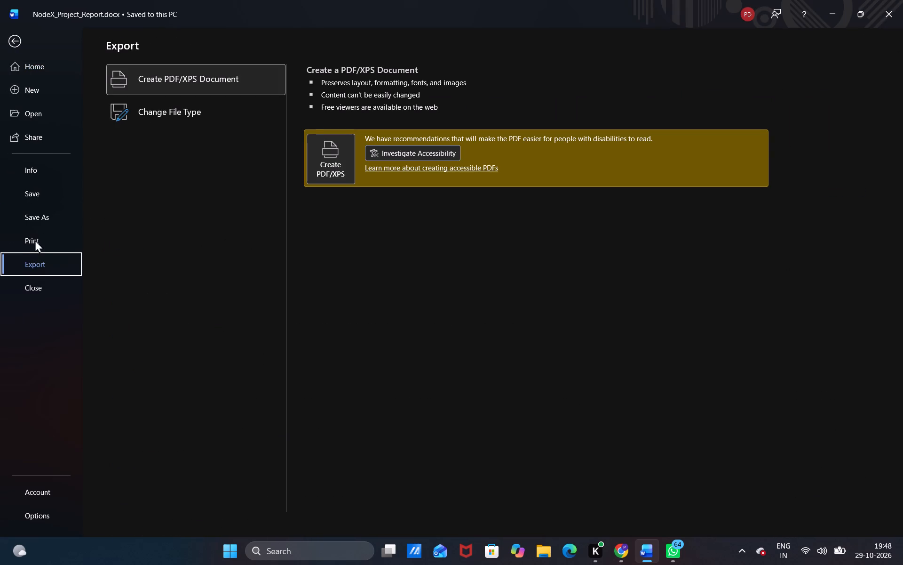
pyautogui.click(35, 240)
pyautogui.click(126, 81)
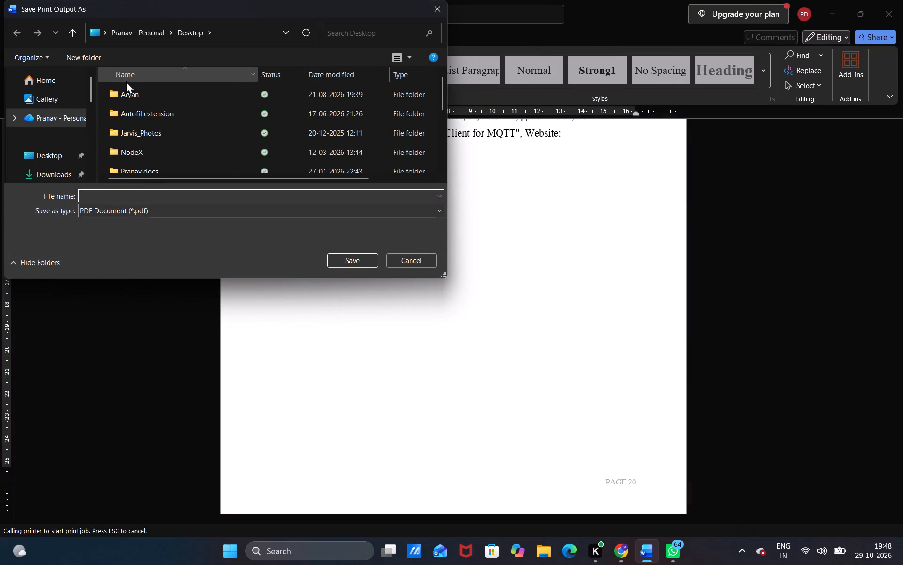
pyautogui.click(54, 80)
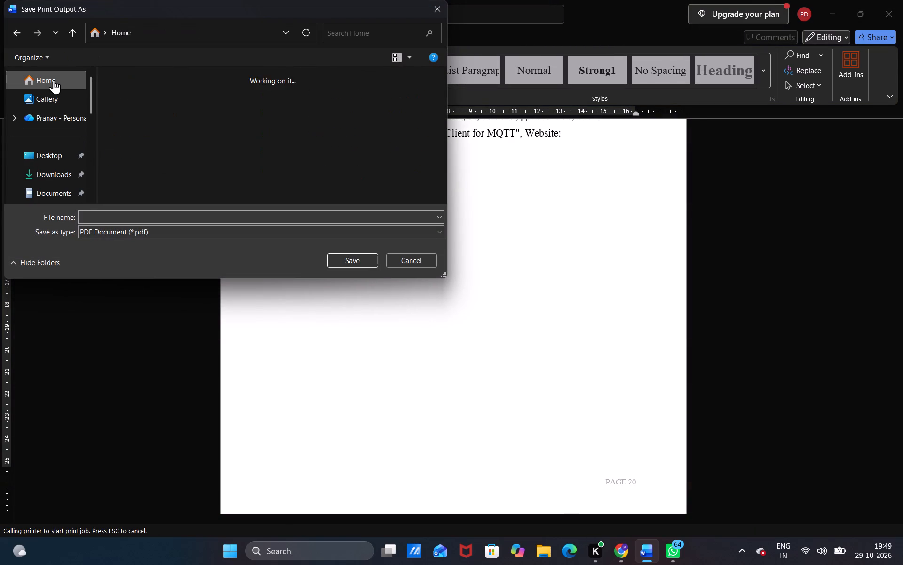
pyautogui.click(49, 173)
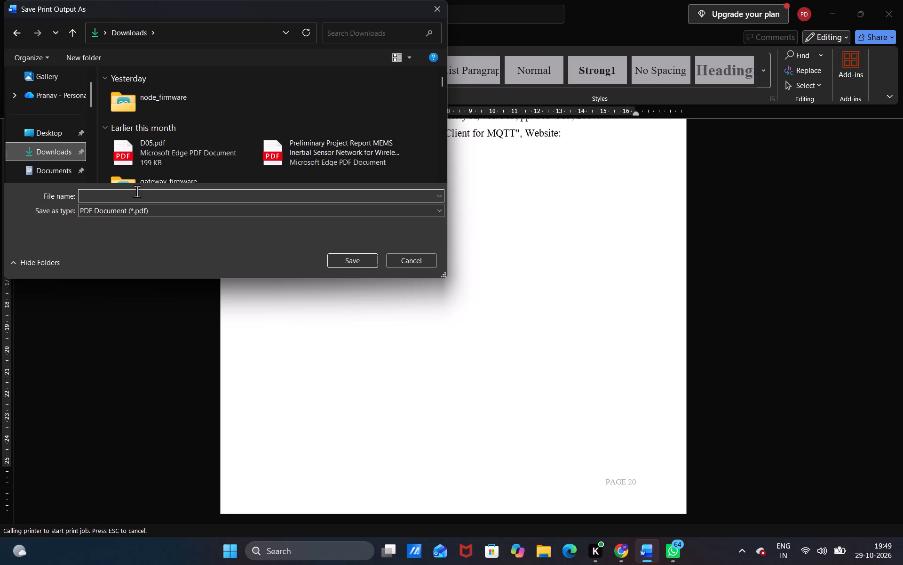
pyautogui.click(137, 191)
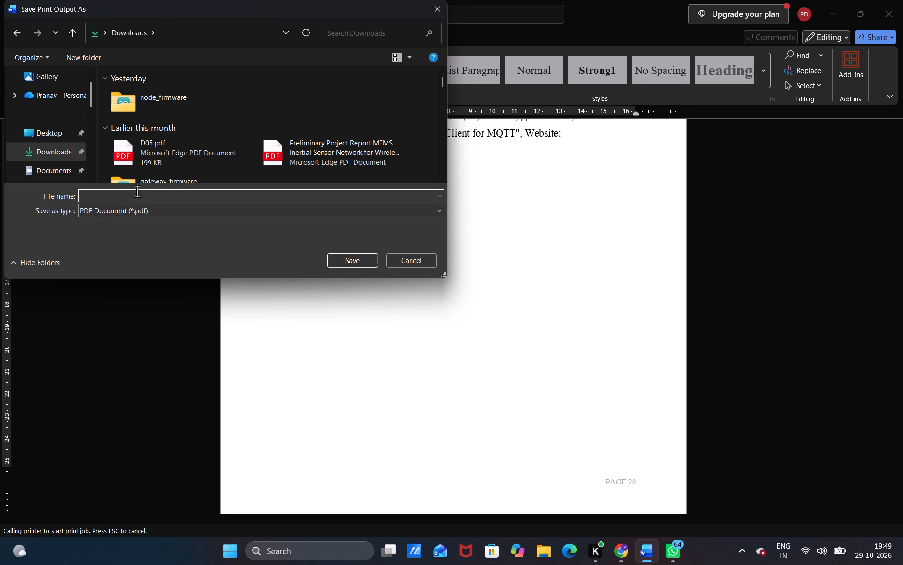
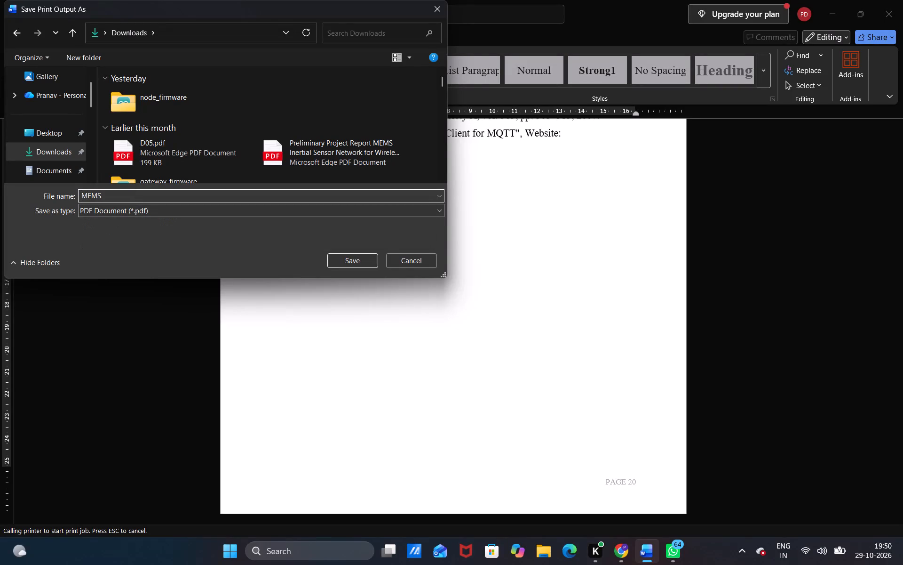
# Name the PDF output IOTWS-2 in place of the current file name and save it in the Downloads folder.
pyautogui.press('BackSpace')
pyautogui.press('BackSpace')
pyautogui.press('BackSpace')
pyautogui.press('BackSpace')
pyautogui.press('BackSpace')
pyautogui.press('BackSpace')
pyautogui.press('BackSpace')
pyautogui.press('BackSpace')
pyautogui.press('BackSpace')
pyautogui.write('IO')
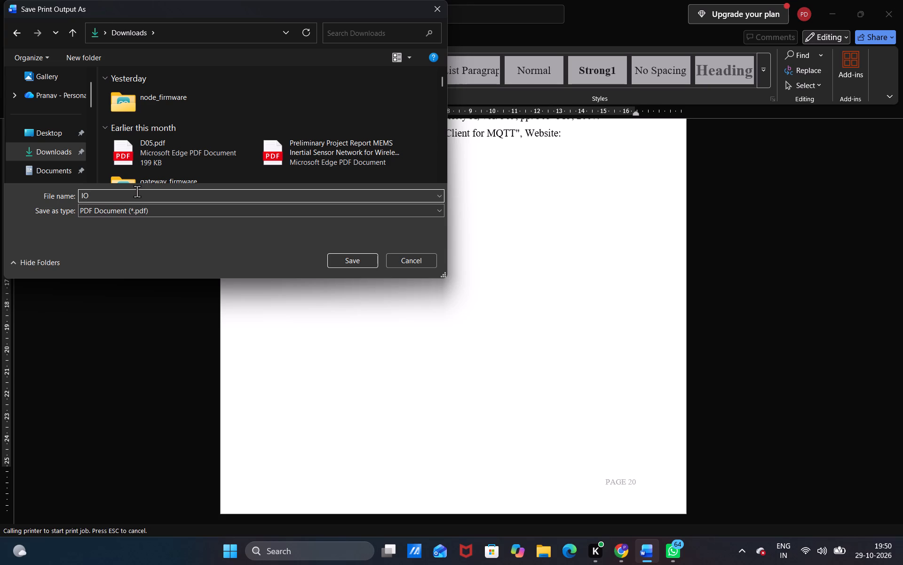
pyautogui.hotkey('shift', 't')
pyautogui.hotkey('shift', 'w')
pyautogui.write('SD=')
pyautogui.press('BackSpace')
pyautogui.press('BackSpace')
pyautogui.press('-')
pyautogui.press('2')
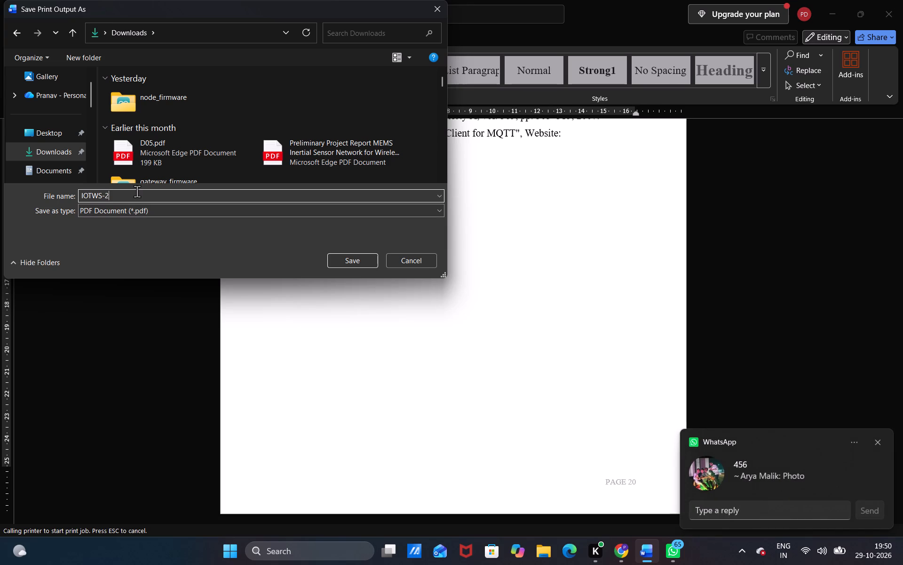
pyautogui.click(354, 256)
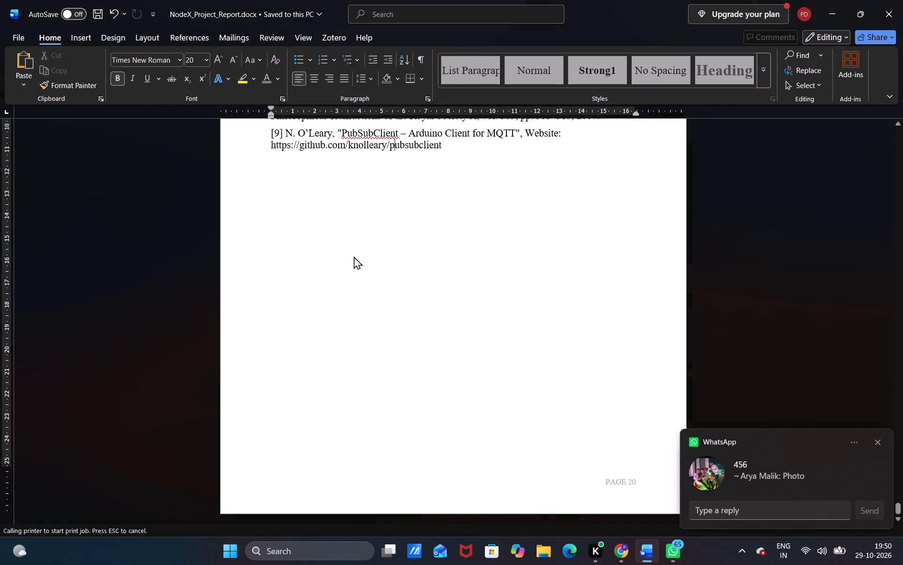
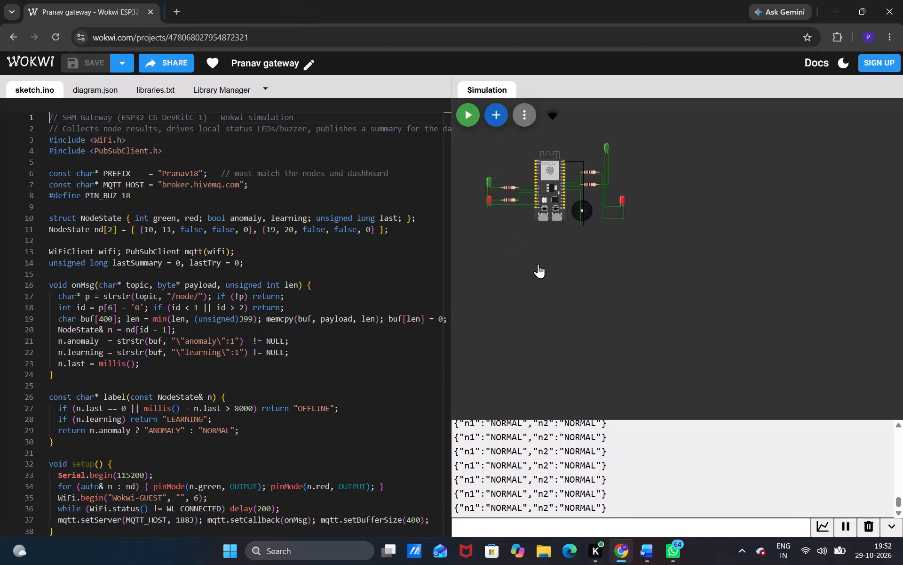
# Switch from the Wokwi gateway project in Chrome back to the NodeX_Project_Report document in Word.
pyautogui.click(641, 555)
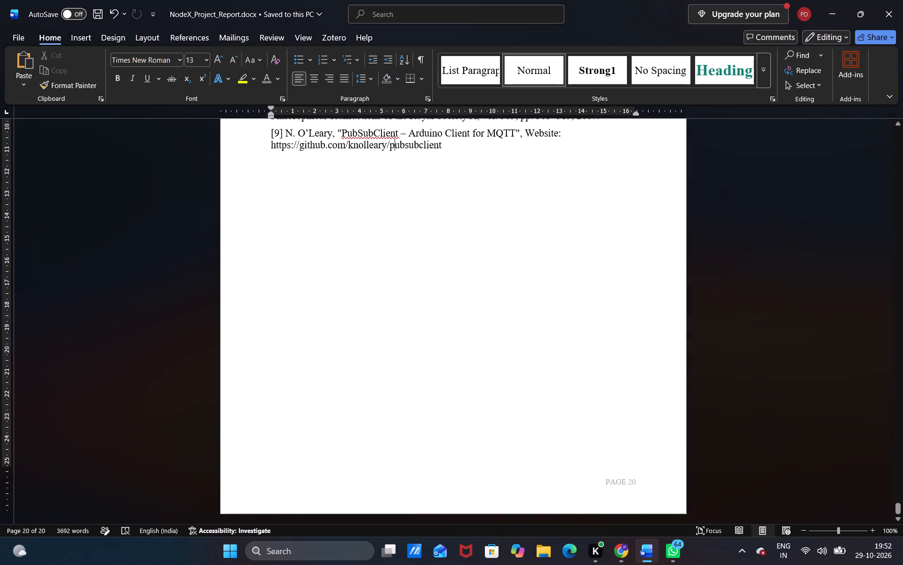
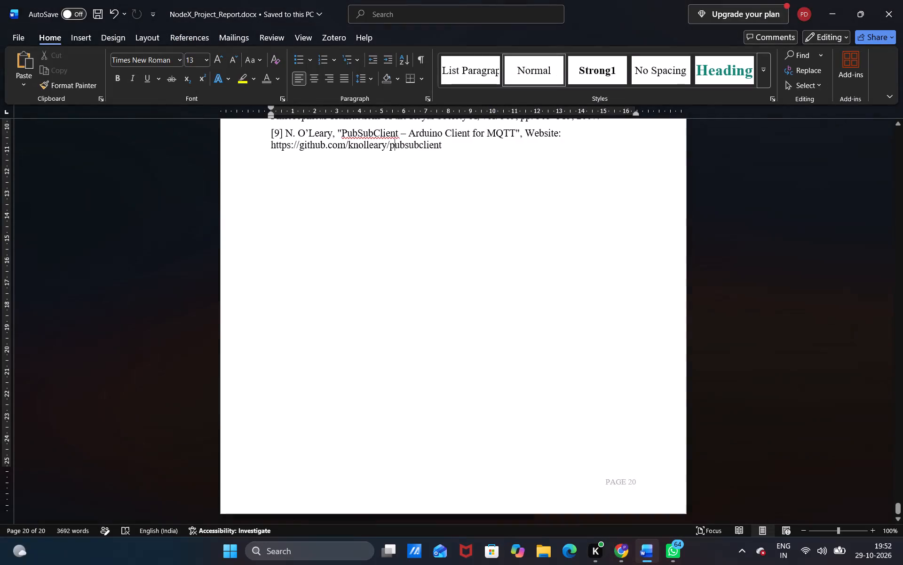
# Review the report backwards from the references through Chapter 7 to the discussion and test conditions sections of Chapter 6.
pyautogui.scroll(5, 461, 142)
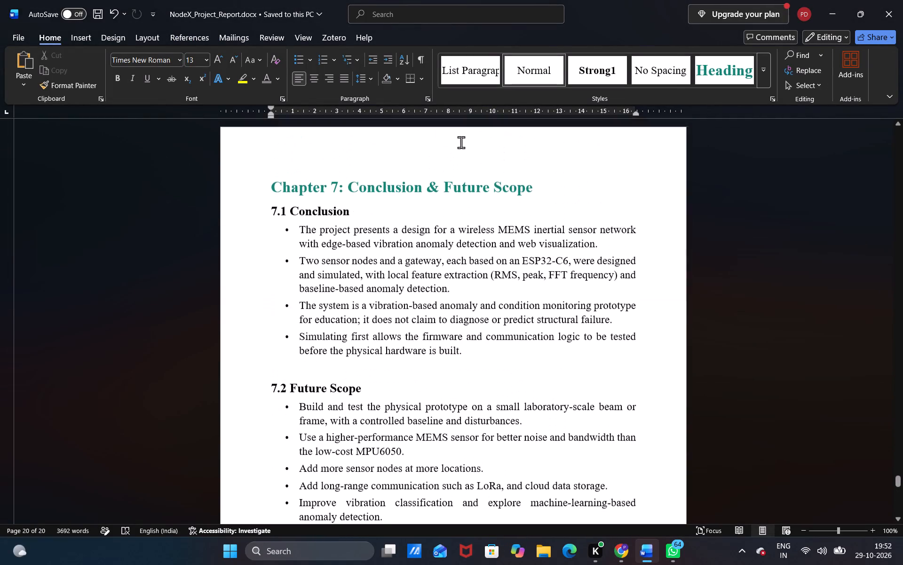
pyautogui.scroll(4, 461, 142)
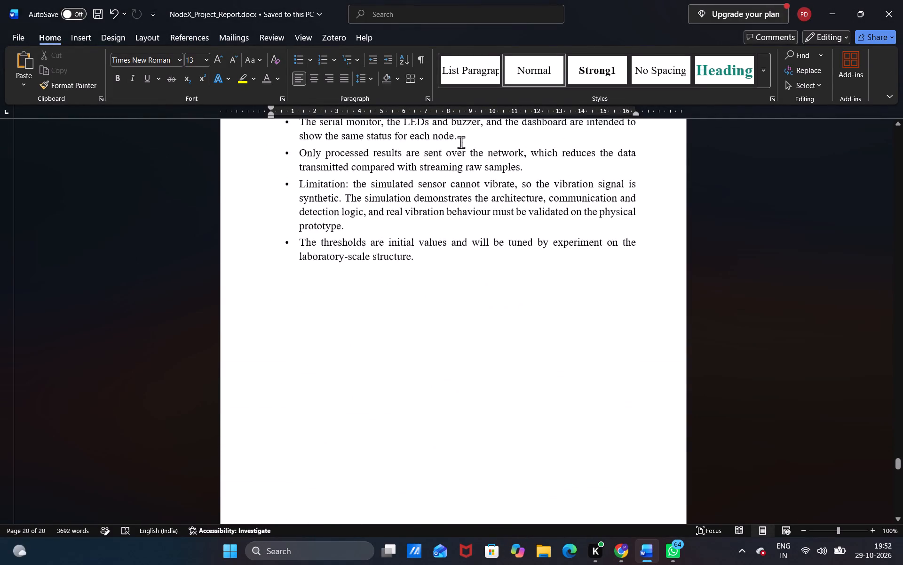
pyautogui.scroll(2, 461, 142)
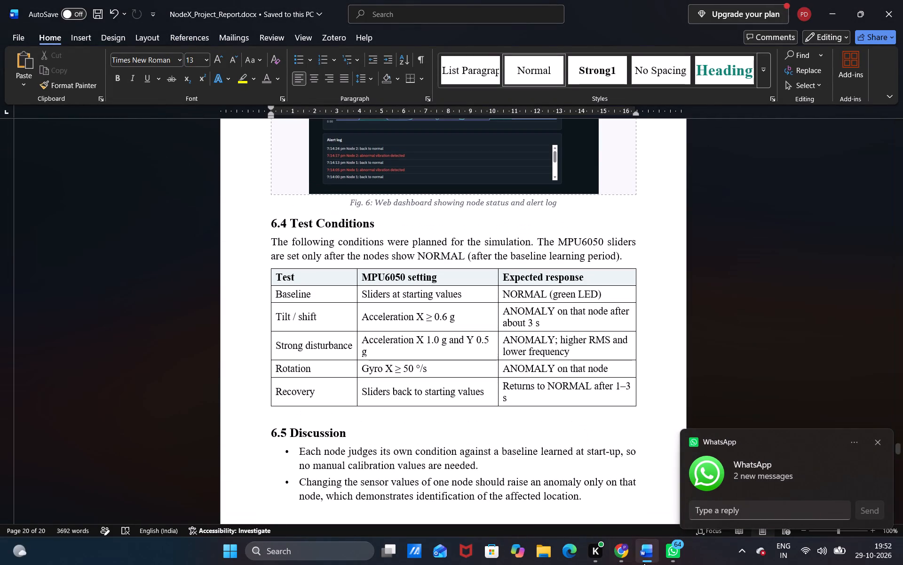